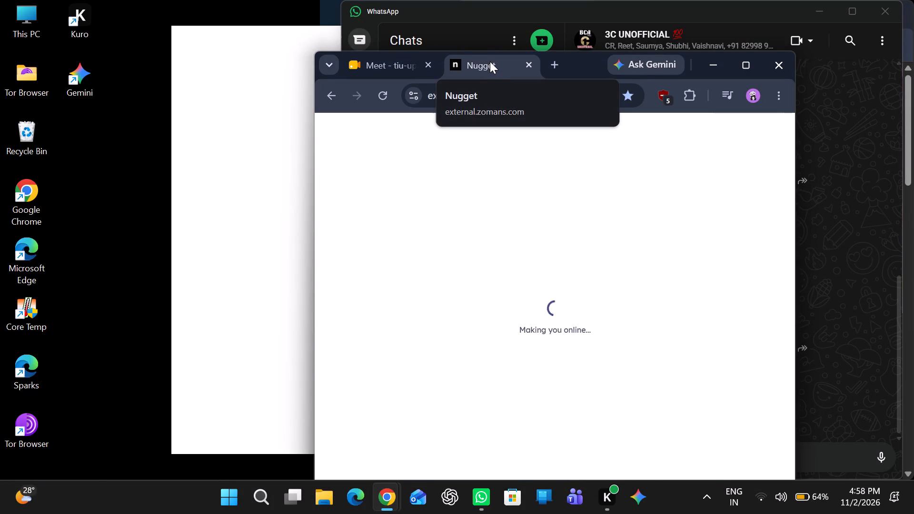
# Detach the Nugget agent tickets tab from the Meet window into its own browser window.
pyautogui.moveTo(490, 61); pyautogui.dragTo(490, 76)
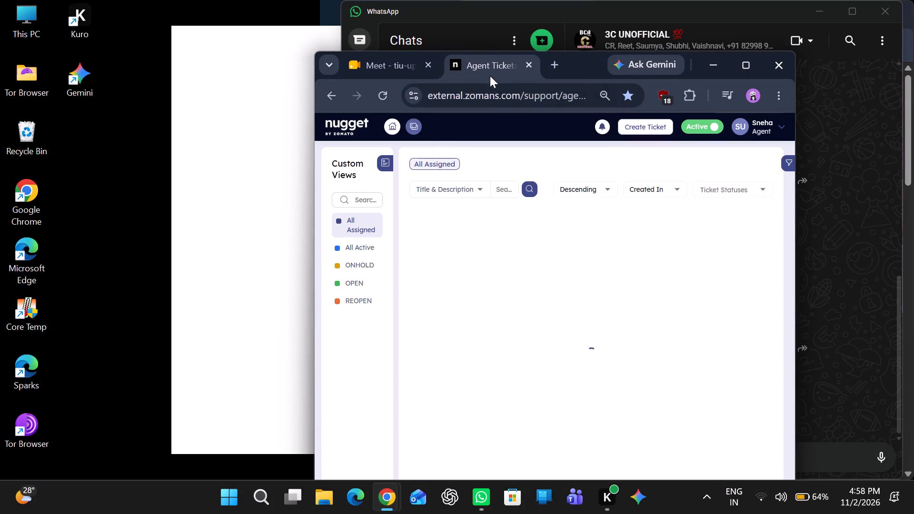
pyautogui.moveTo(490, 76); pyautogui.dragTo(490, 94)
pyautogui.click(490, 94)
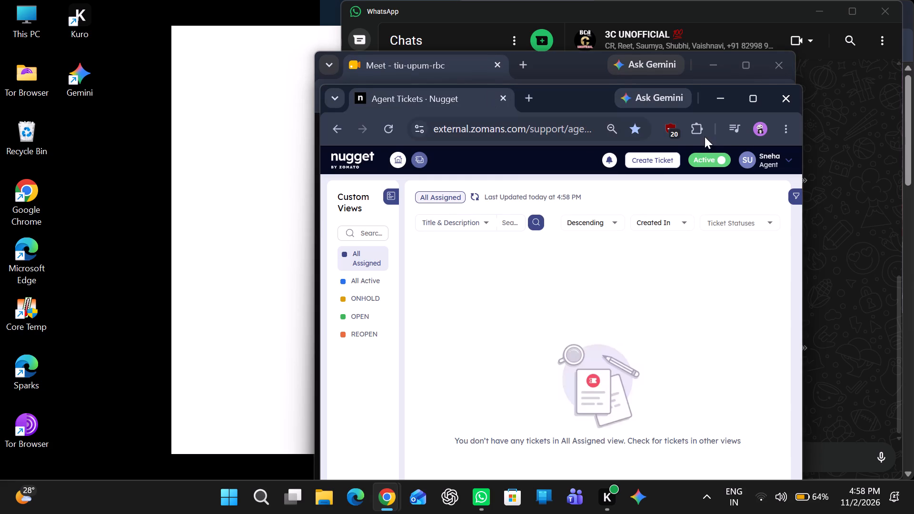
# Tile the Nugget window on the left half of the screen, with the Rise And Fall video window filling the right half.
pyautogui.click(749, 101)
pyautogui.click(546, 193)
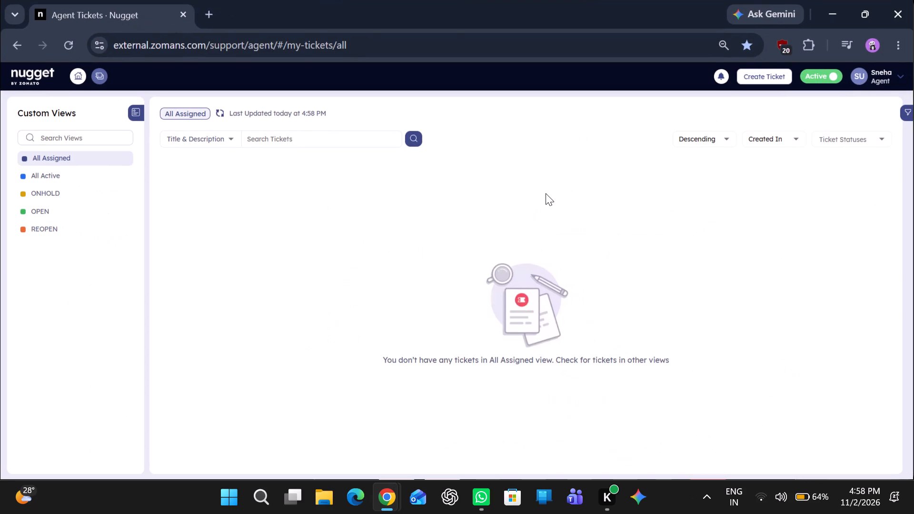
pyautogui.press('super+Left')
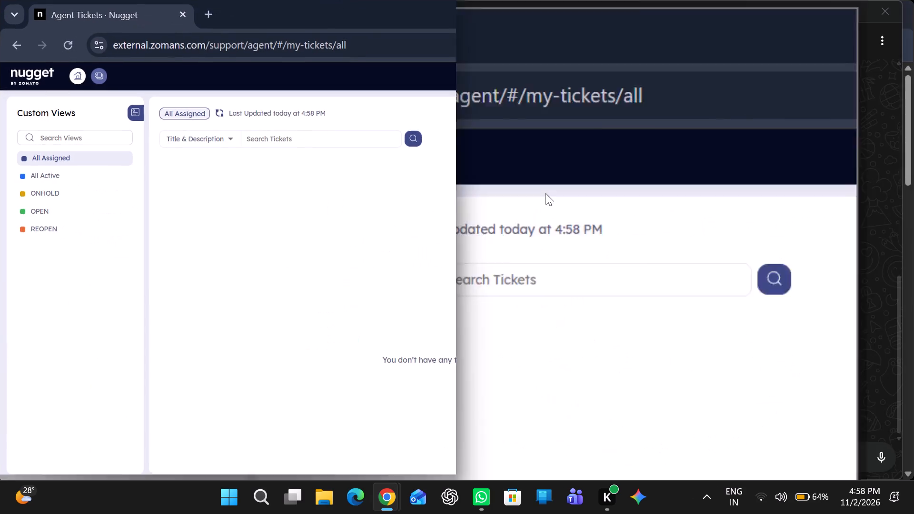
pyautogui.click(694, 295)
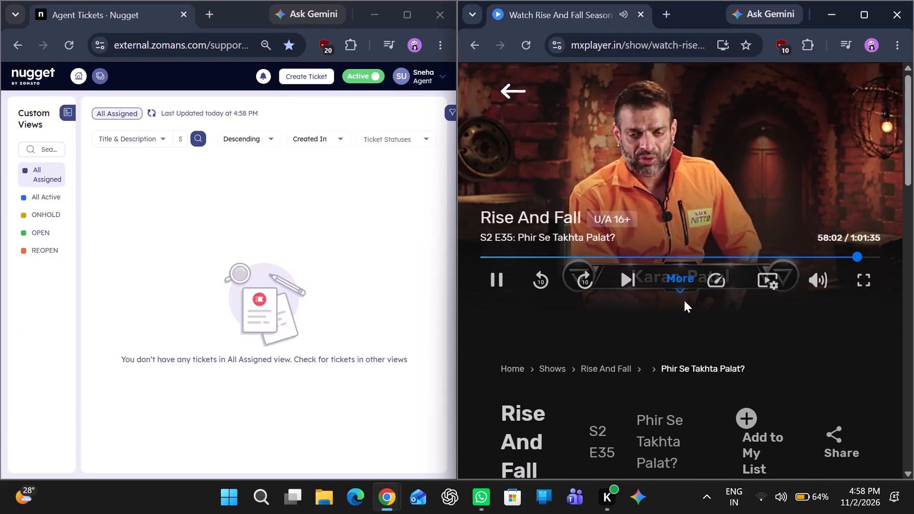
# Collapse the Custom Views sidebar in Nugget and refresh the All Assigned ticket list.
pyautogui.click(372, 267)
pyautogui.doubleClick(74, 111)
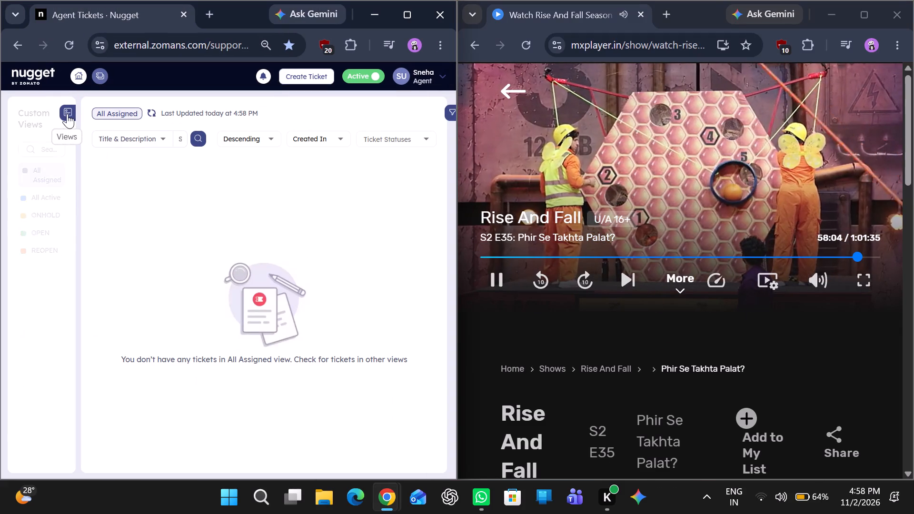
pyautogui.click(62, 114)
pyautogui.click(82, 111)
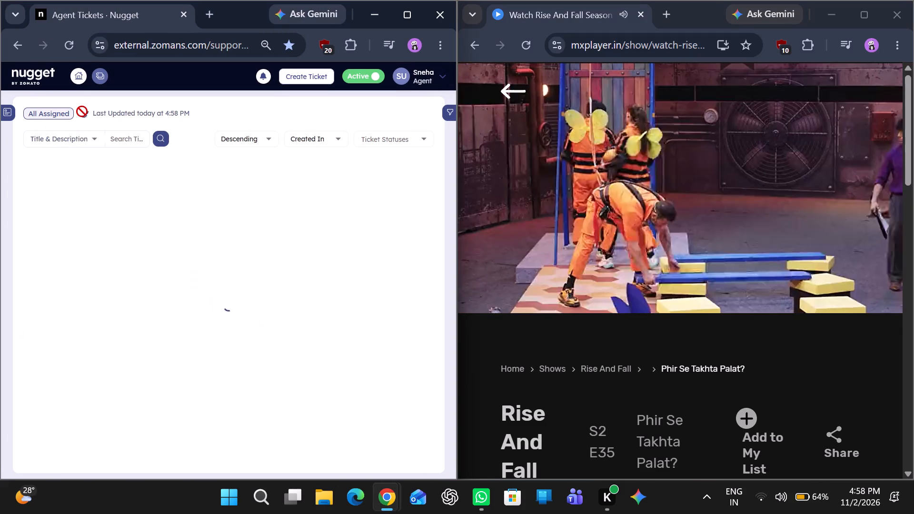
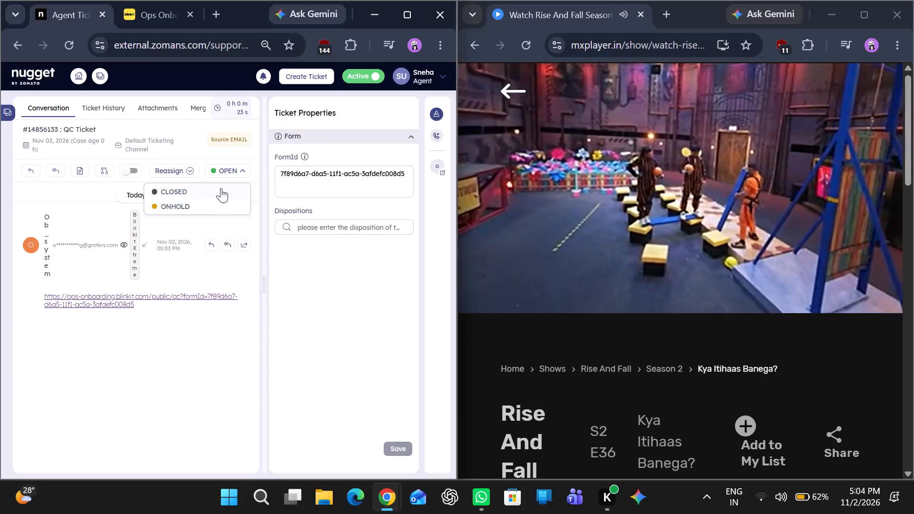
pyautogui.click(221, 188)
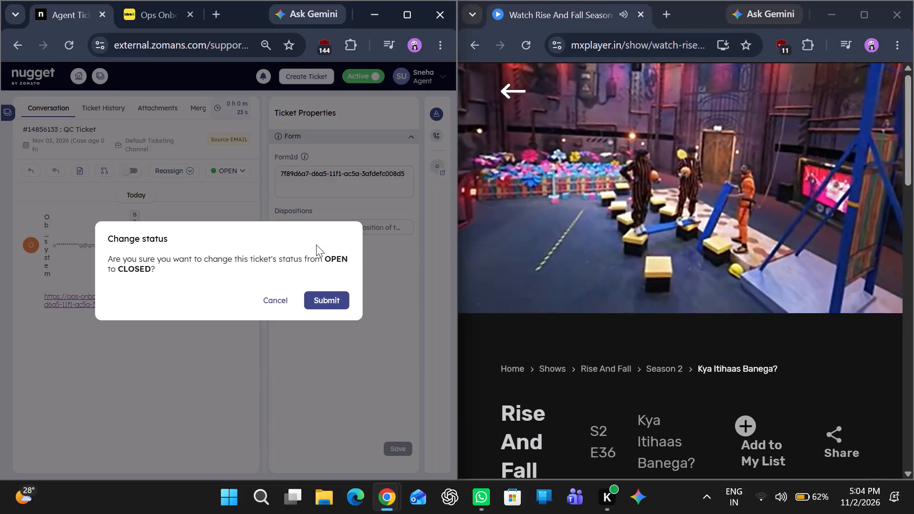
pyautogui.click(331, 299)
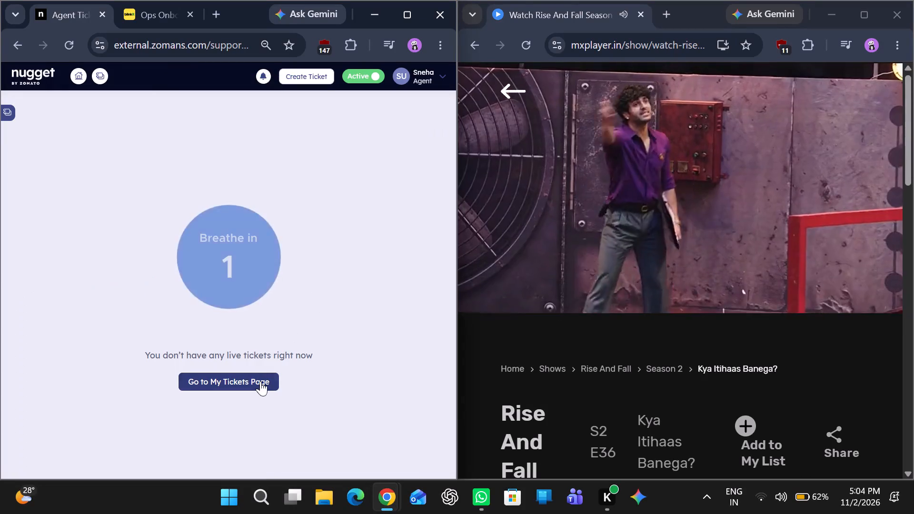
pyautogui.click(260, 381)
pyautogui.click(189, 16)
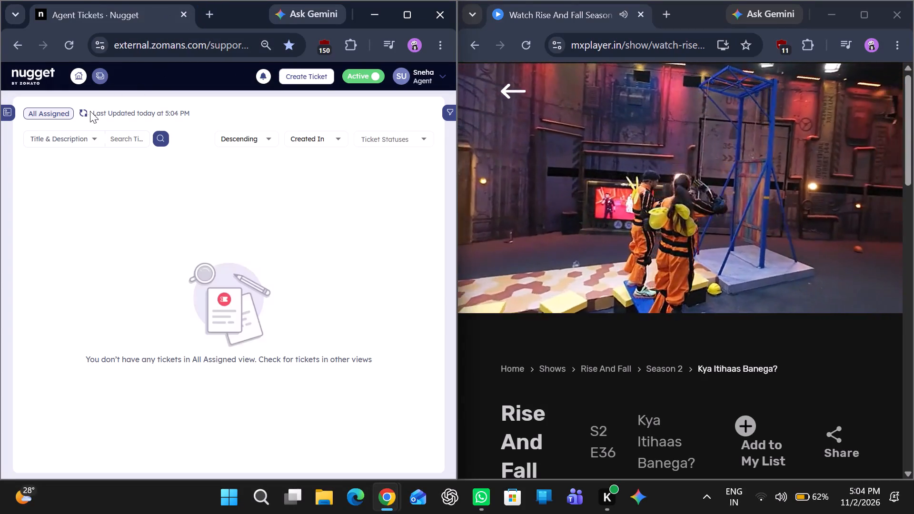
pyautogui.click(82, 112)
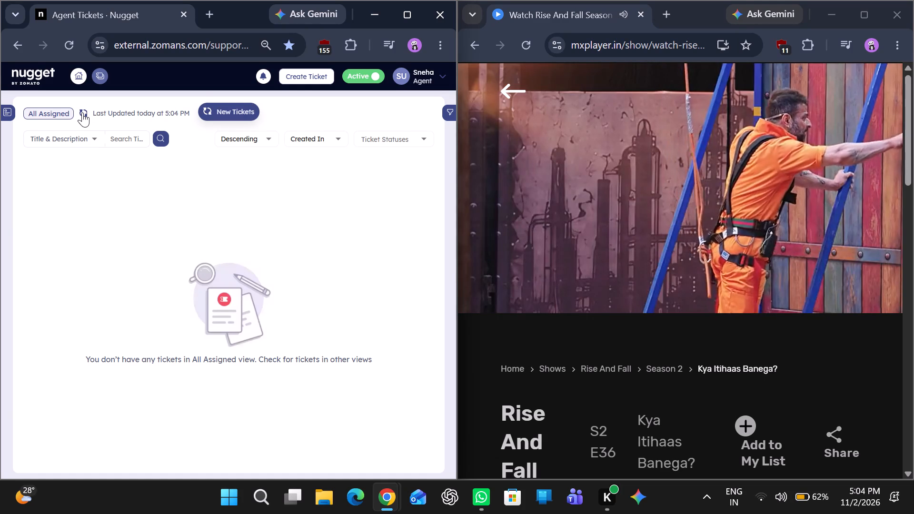
pyautogui.click(100, 183)
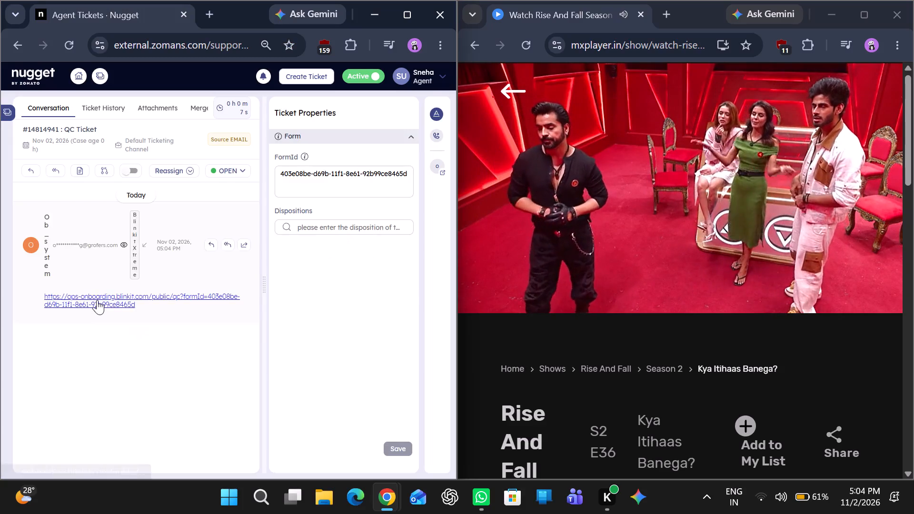
pyautogui.tripleClick(97, 300)
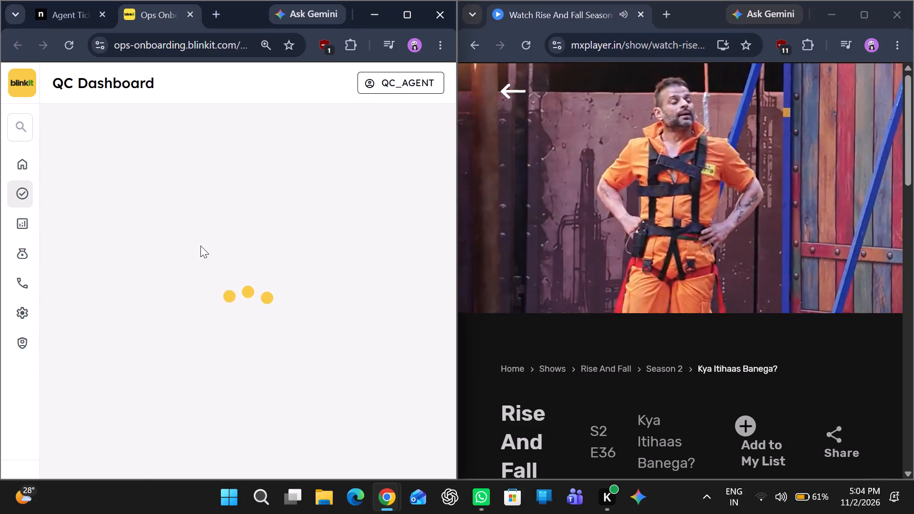
pyautogui.scroll(-5, 203, 246)
pyautogui.scroll(-4, 330, 268)
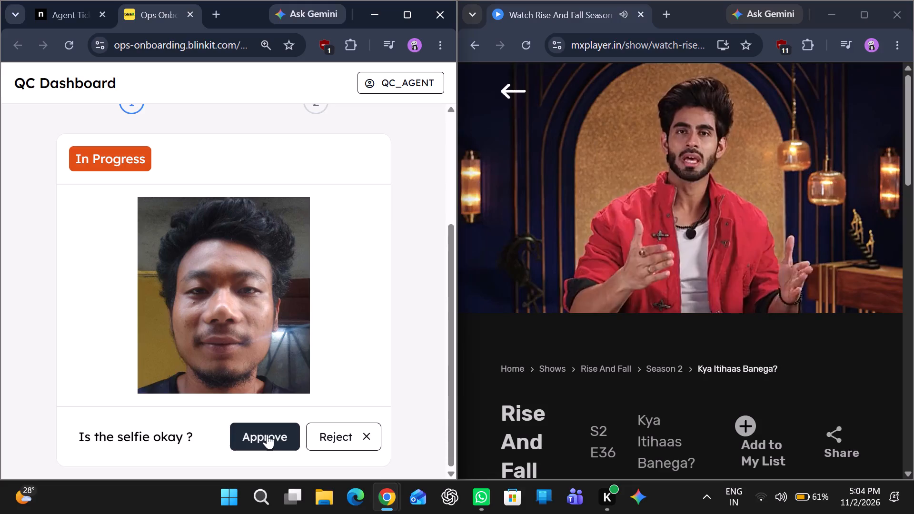
pyautogui.click(278, 434)
pyautogui.scroll(-4, 278, 433)
pyautogui.click(274, 428)
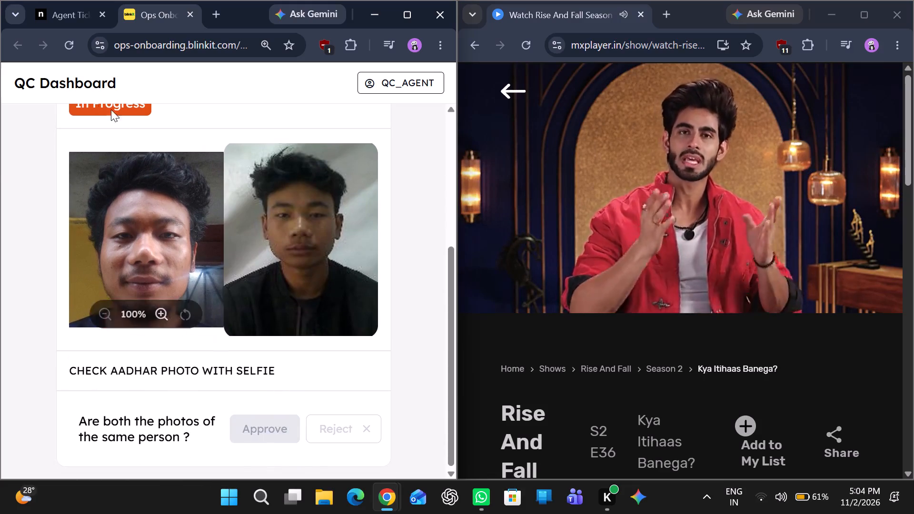
pyautogui.click(62, 19)
pyautogui.click(227, 166)
pyautogui.click(227, 194)
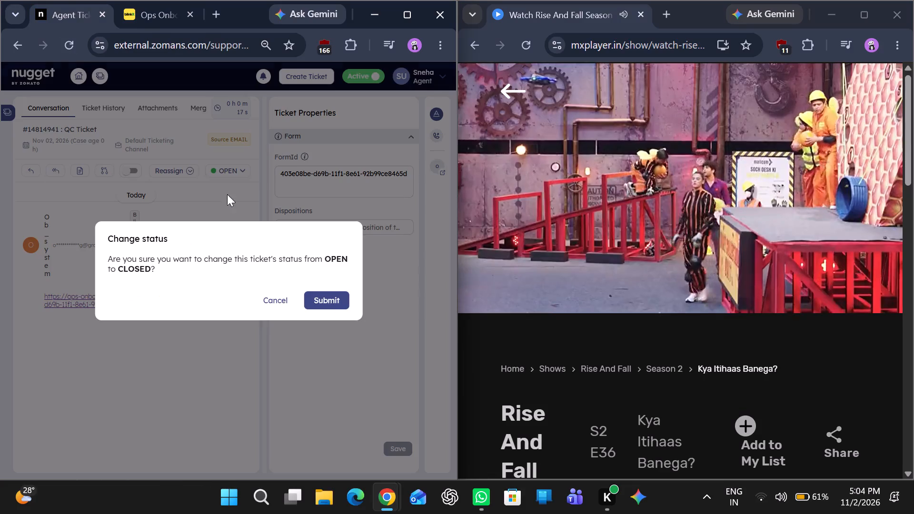
pyautogui.click(336, 303)
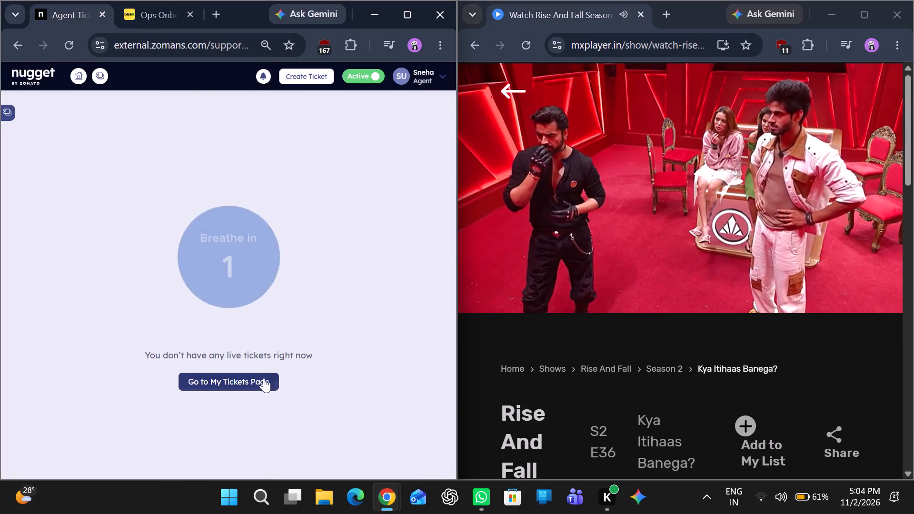
pyautogui.click(264, 380)
pyautogui.click(189, 12)
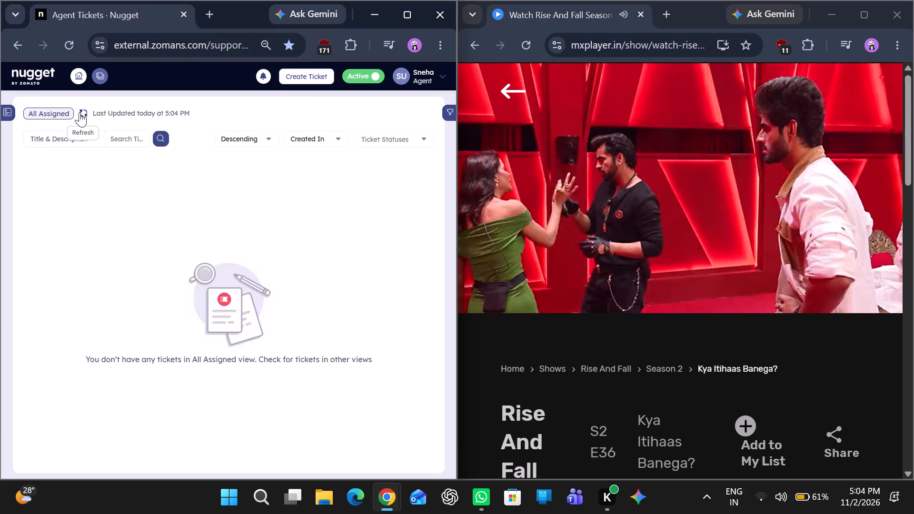
# Refresh the All Assigned list until ticket #14869939 can be picked, and open its linked QC form.
pyautogui.click(79, 112)
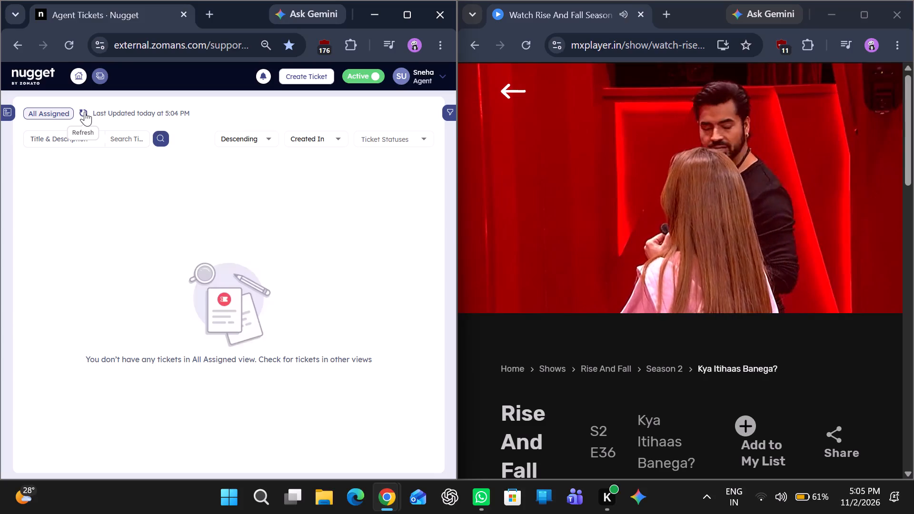
pyautogui.click(85, 111)
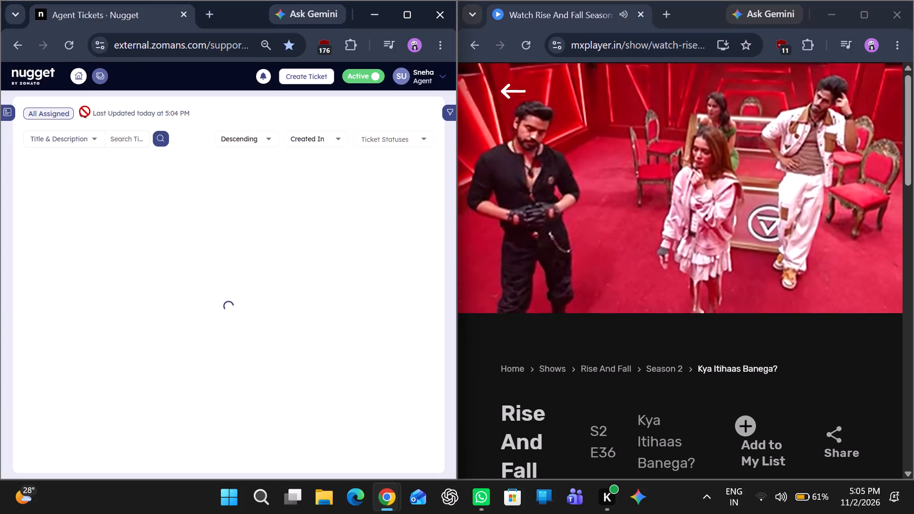
pyautogui.click(137, 270)
pyautogui.click(134, 205)
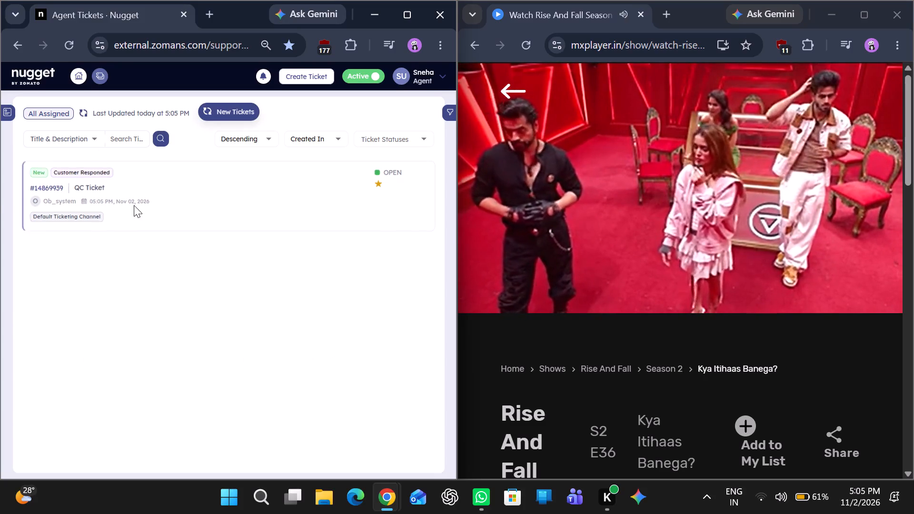
pyautogui.tripleClick(99, 292)
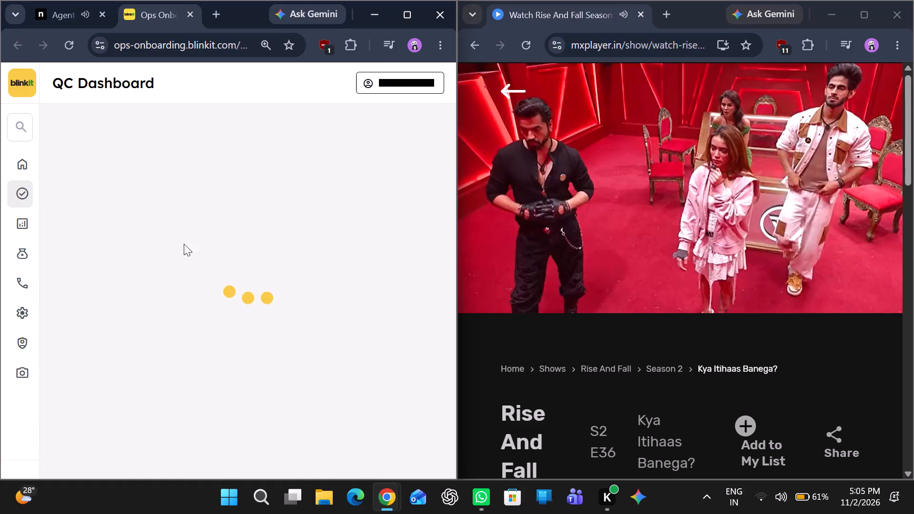
pyautogui.scroll(-5, 261, 253)
pyautogui.scroll(-7, 205, 283)
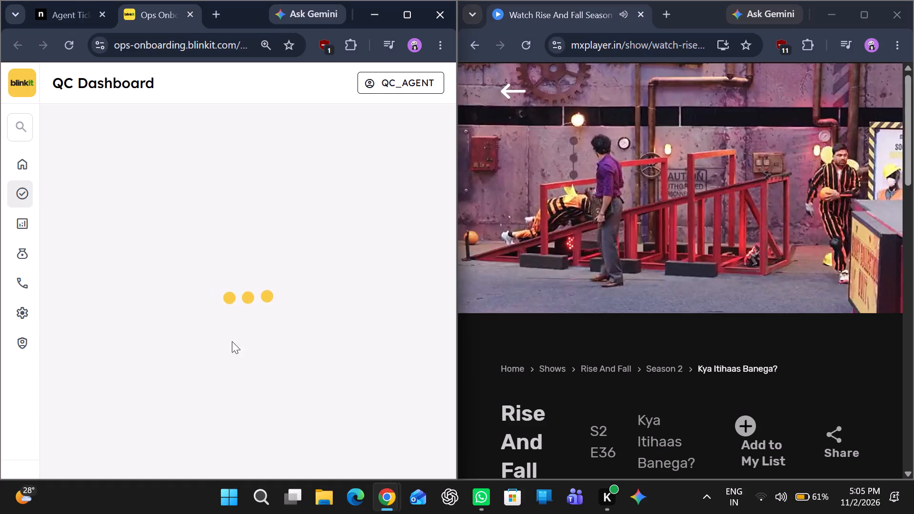
pyautogui.scroll(-18, 238, 341)
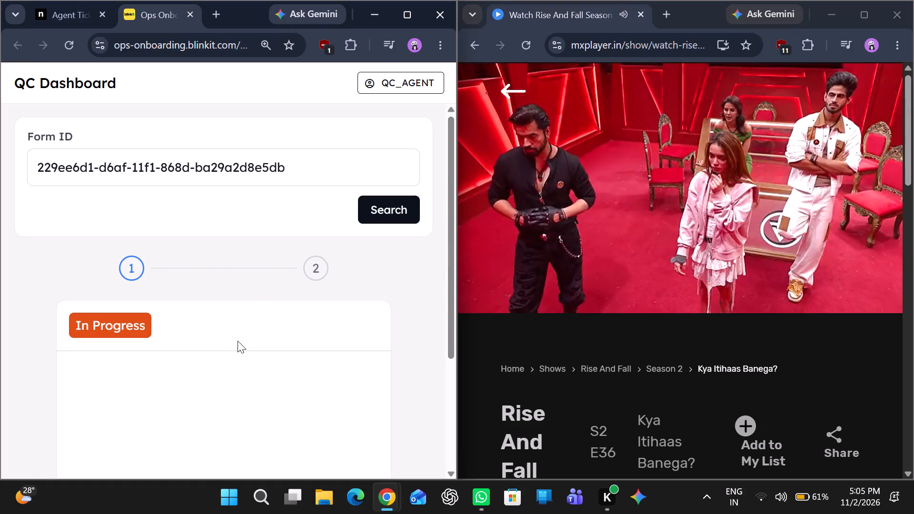
pyautogui.scroll(-4, 238, 341)
pyautogui.scroll(-5, 278, 371)
pyautogui.click(319, 429)
pyautogui.scroll(-5, 326, 385)
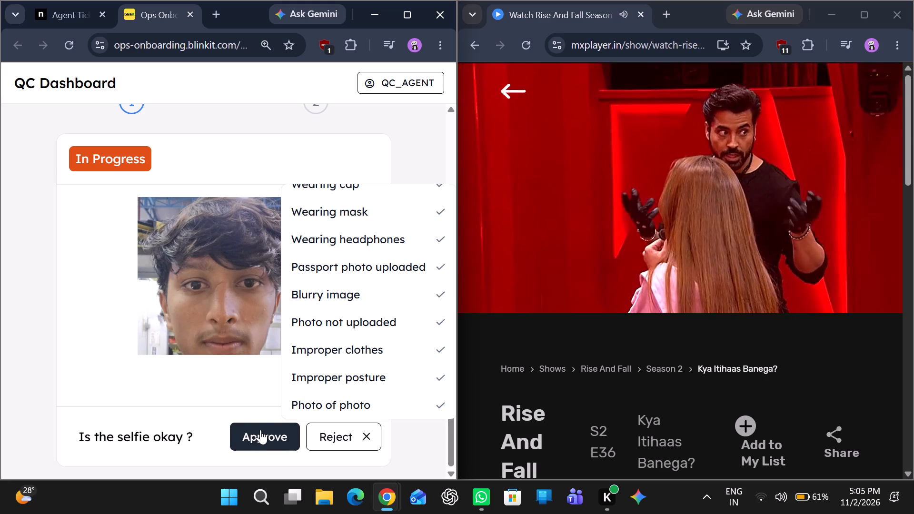
pyautogui.click(260, 430)
pyautogui.scroll(-3, 260, 430)
pyautogui.click(277, 430)
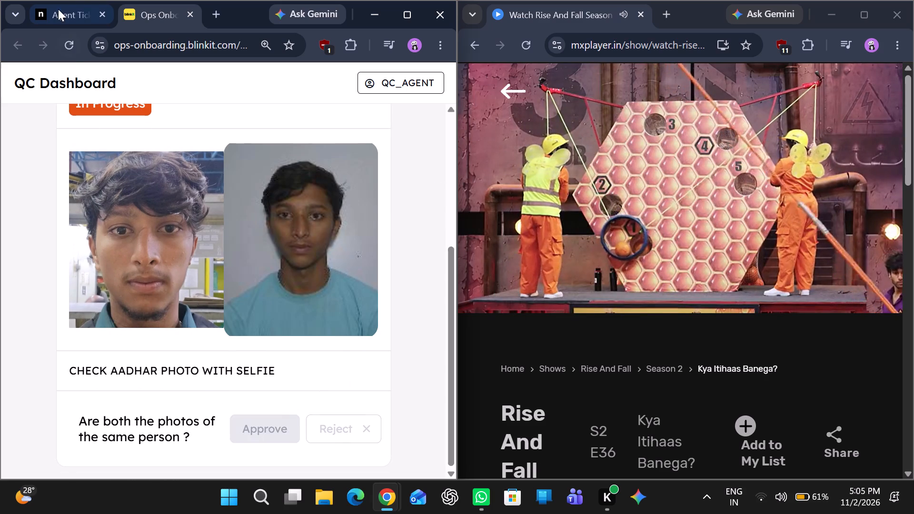
# Set ticket #14869939 to CLOSED in Nugget and return to the My Tickets page.
pyautogui.click(58, 8)
pyautogui.doubleClick(232, 168)
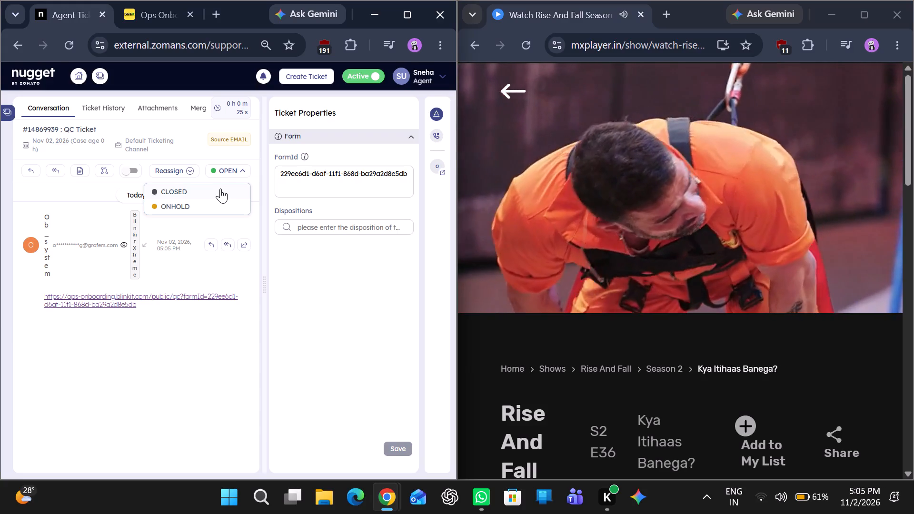
pyautogui.click(325, 300)
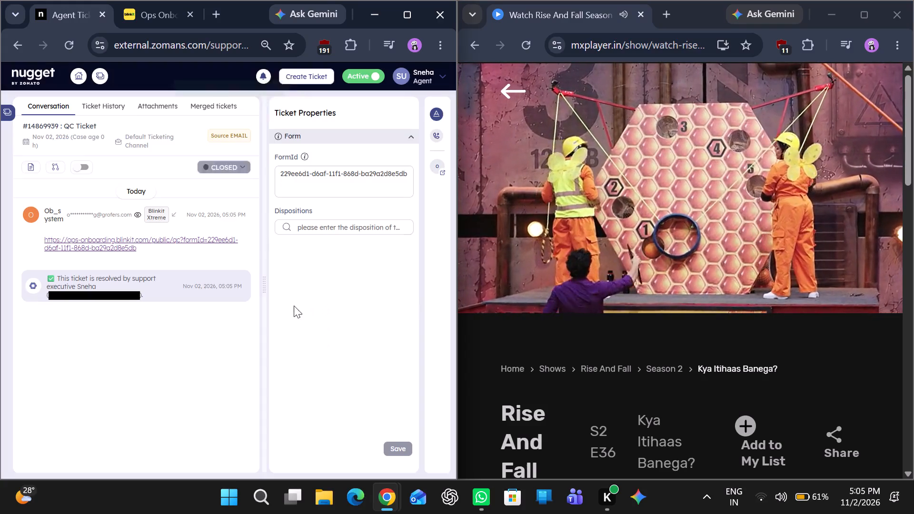
pyautogui.tripleClick(240, 380)
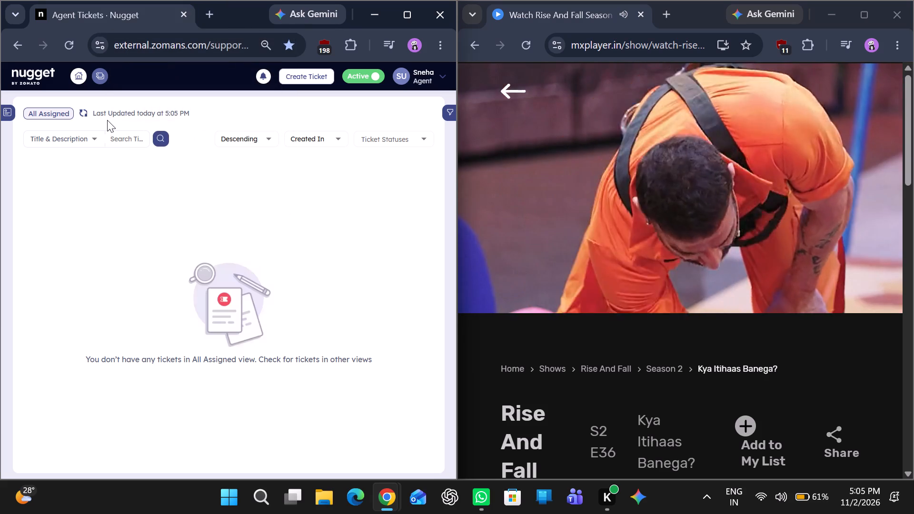
# Refresh the All Assigned list and open the QC form linked in ticket #14979362.
pyautogui.click(84, 110)
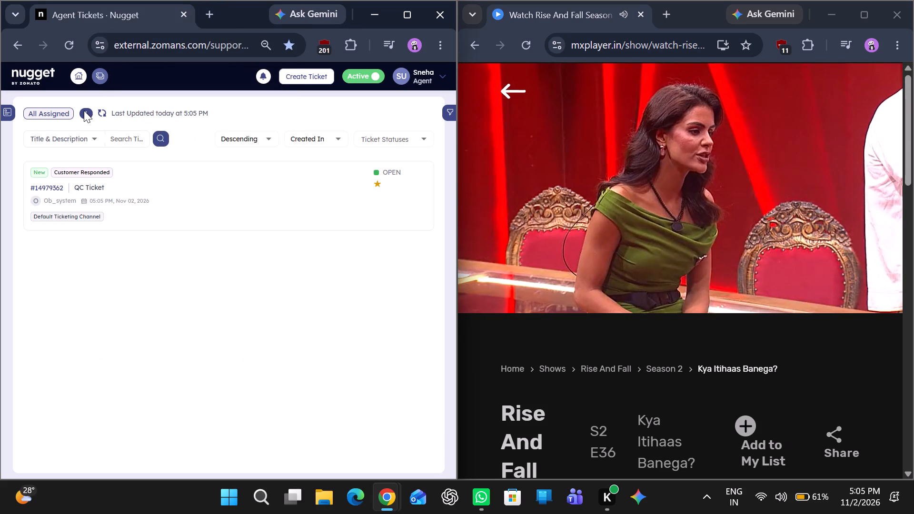
pyautogui.click(102, 181)
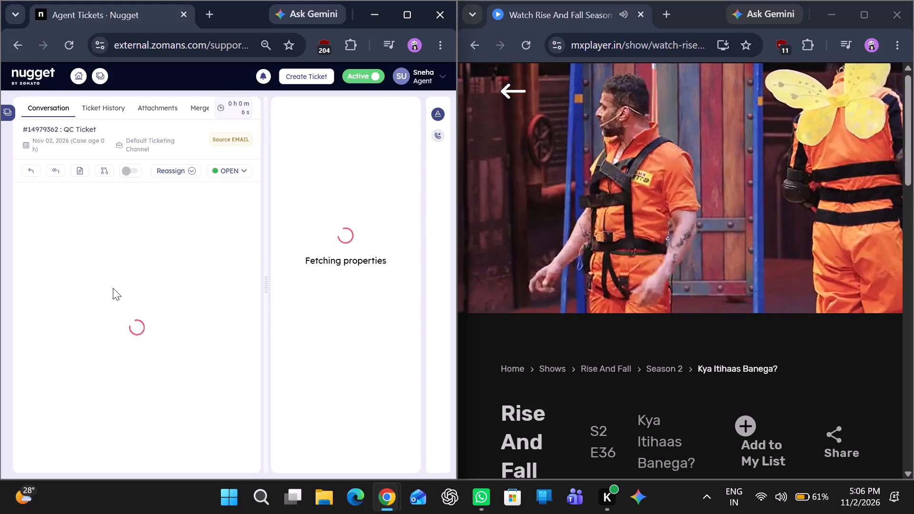
pyautogui.doubleClick(113, 297)
pyautogui.click(109, 296)
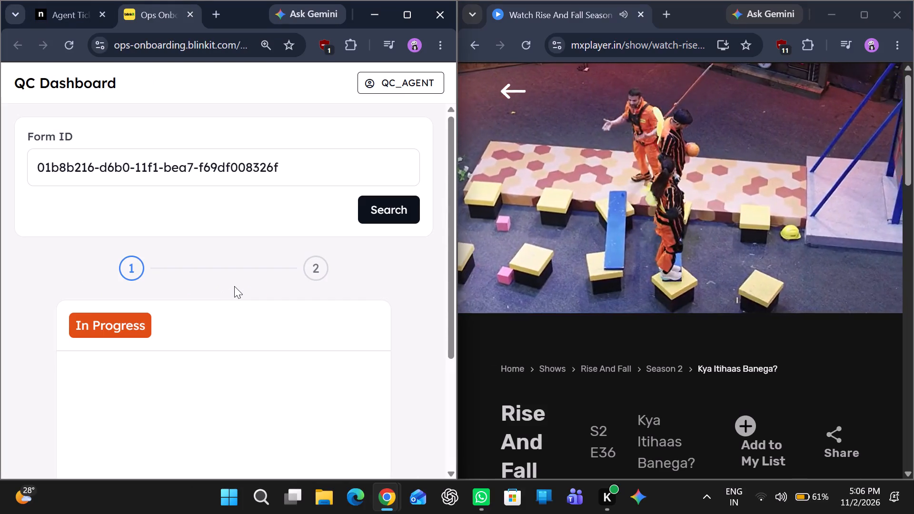
# Approve the selfie and the Aadhar photo match on the QC form for ticket #14979362.
pyautogui.scroll(-6, 234, 286)
pyautogui.click(267, 434)
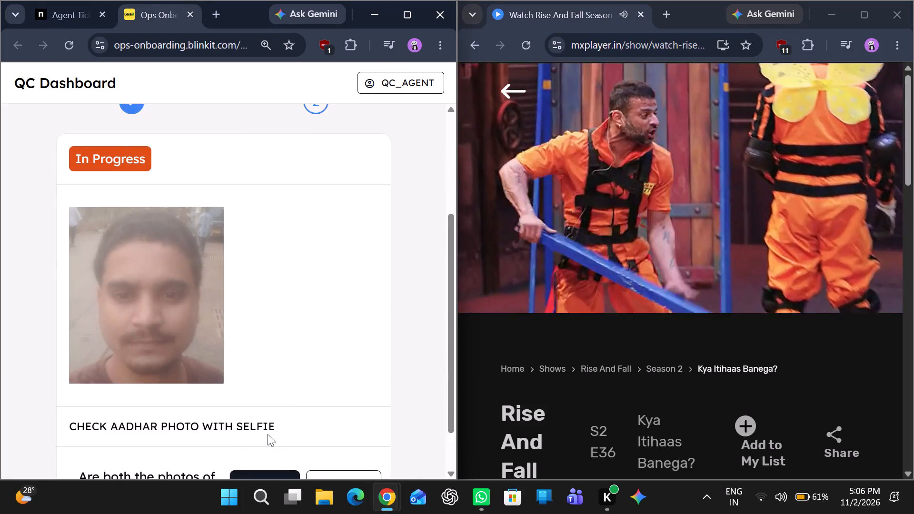
pyautogui.scroll(-4, 268, 434)
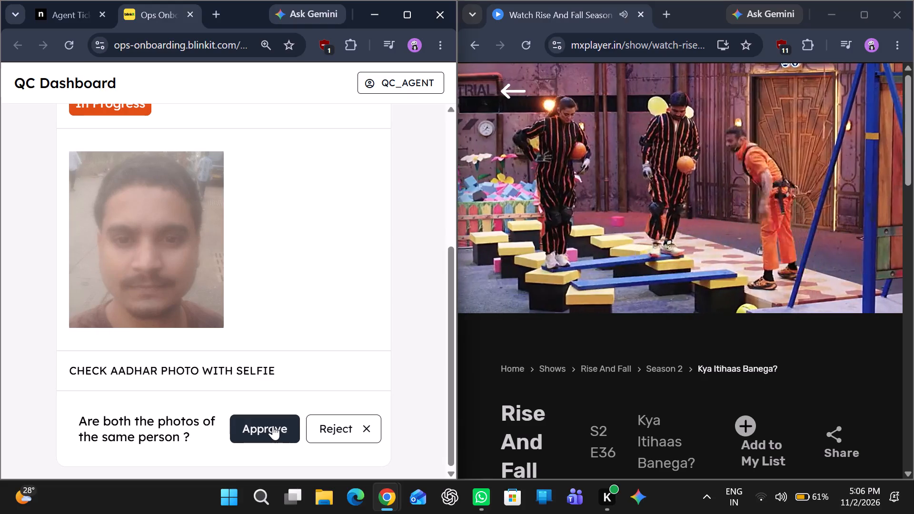
pyautogui.click(273, 425)
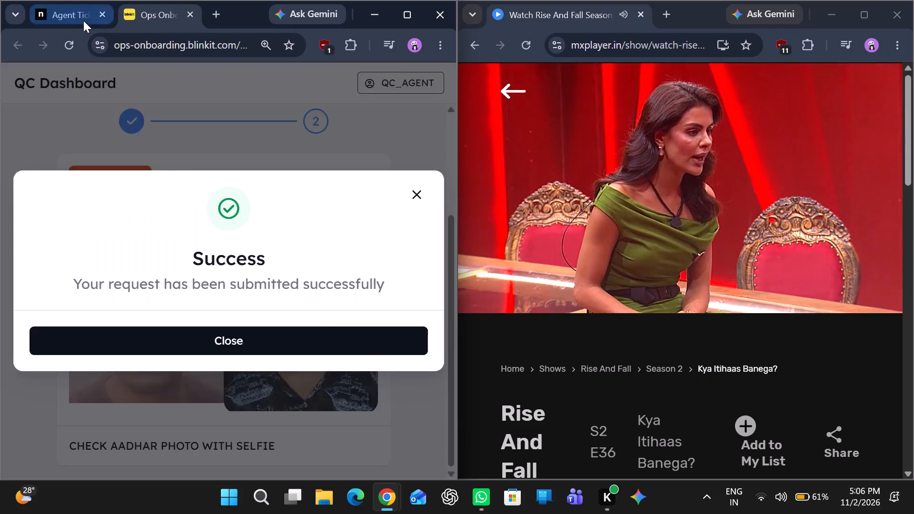
pyautogui.click(83, 20)
pyautogui.click(225, 172)
pyautogui.click(222, 189)
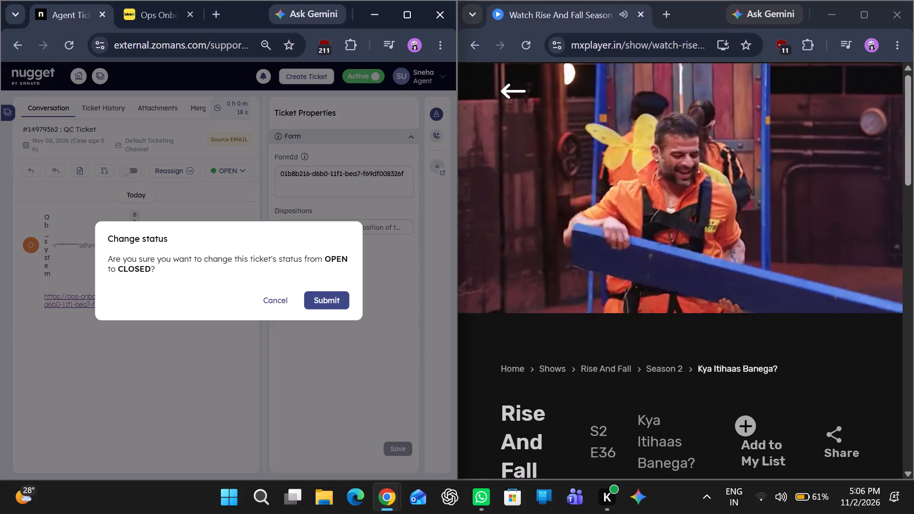
pyautogui.click(330, 300)
pyautogui.click(270, 379)
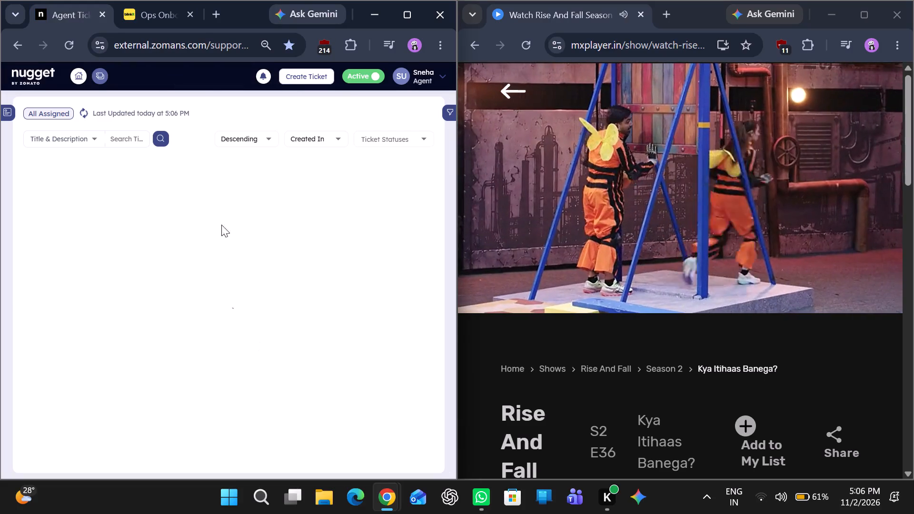
pyautogui.click(190, 14)
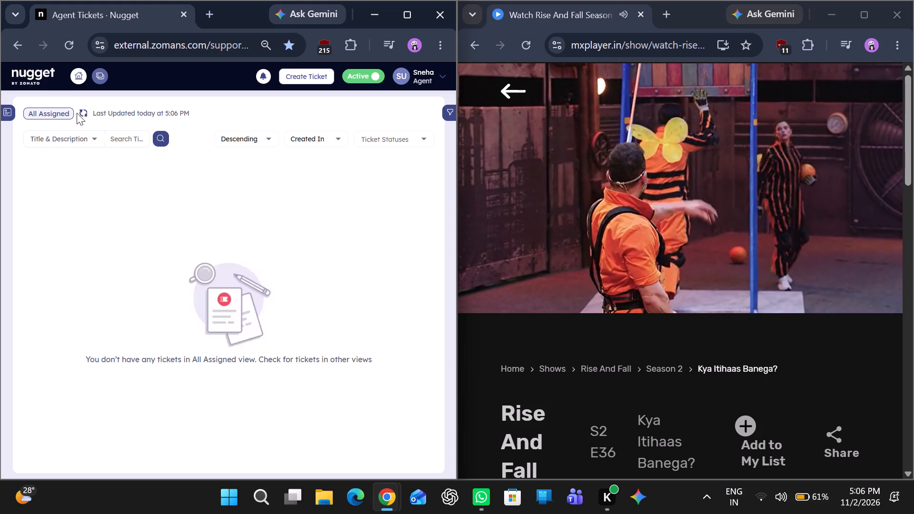
pyautogui.click(82, 109)
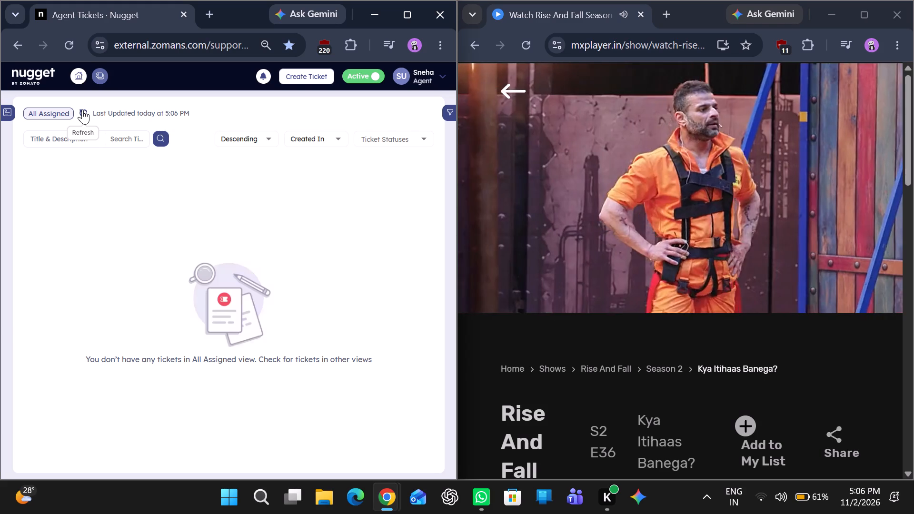
pyautogui.click(82, 109)
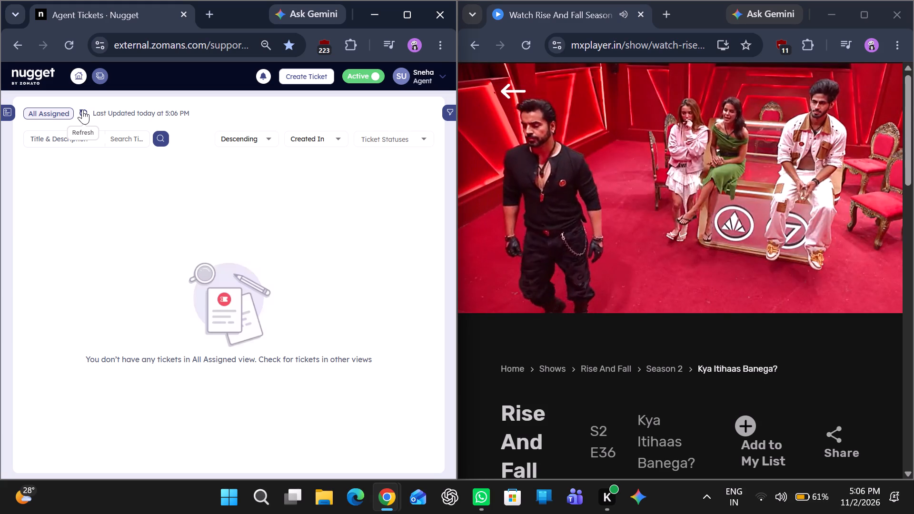
pyautogui.click(82, 109)
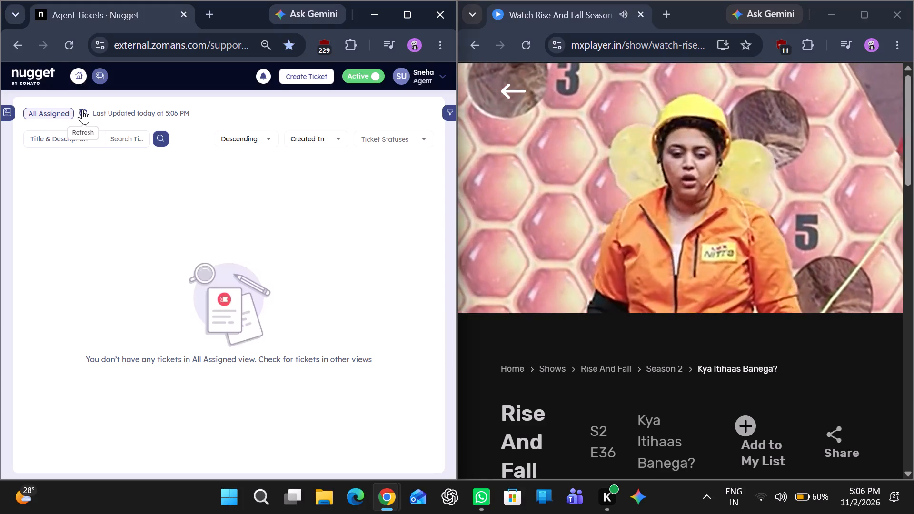
pyautogui.moveTo(82, 109); pyautogui.dragTo(82, 115)
pyautogui.click(103, 202)
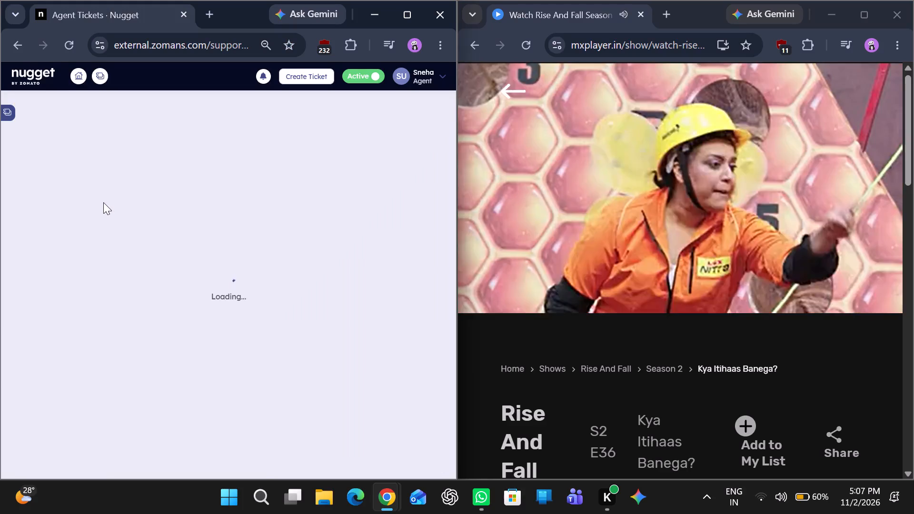
pyautogui.tripleClick(108, 302)
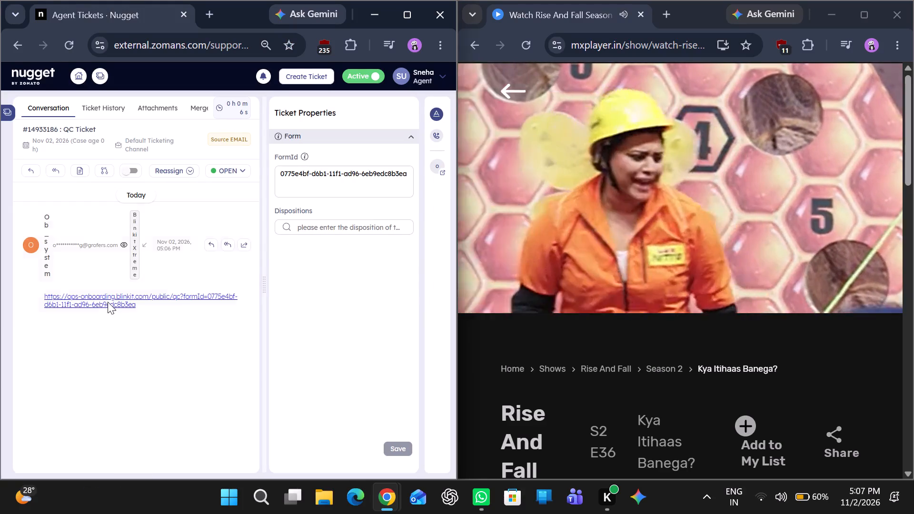
pyautogui.click(108, 302)
pyautogui.scroll(-4, 232, 275)
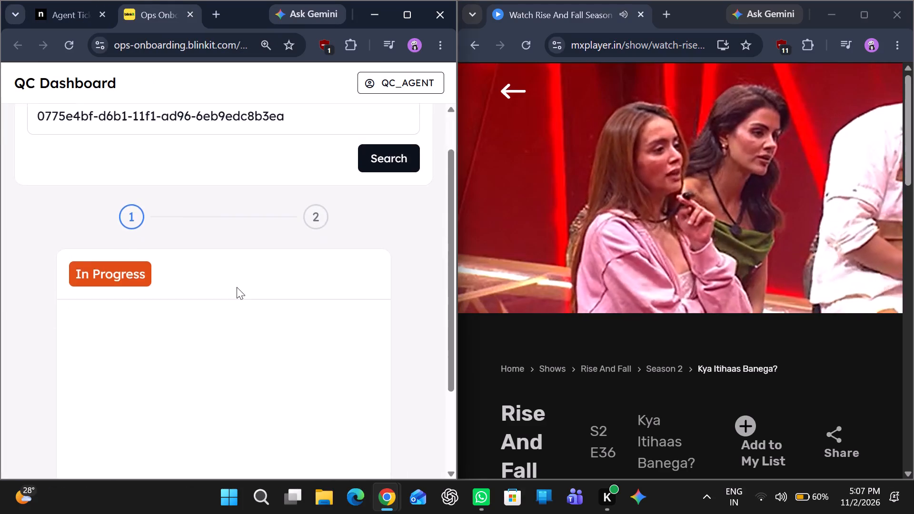
pyautogui.scroll(-2, 237, 287)
pyautogui.click(283, 438)
pyautogui.scroll(-5, 281, 425)
pyautogui.click(270, 411)
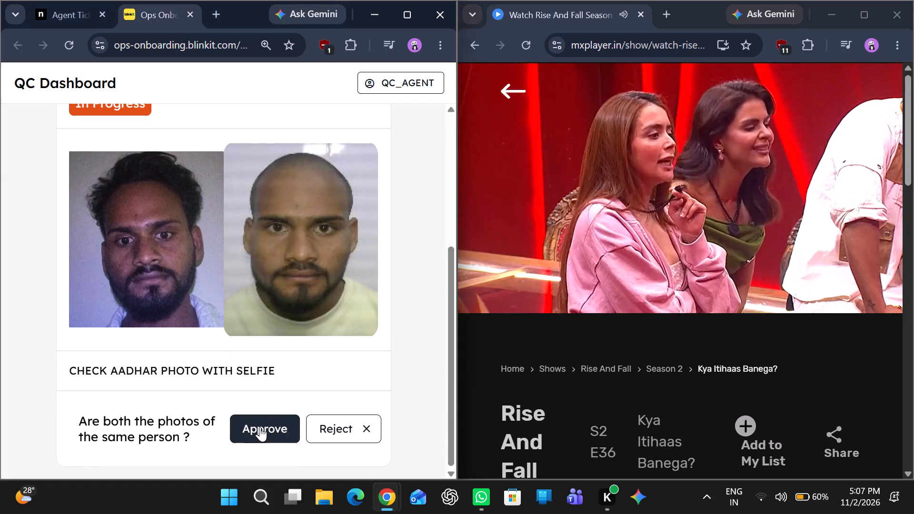
pyautogui.click(260, 427)
pyautogui.click(78, 13)
pyautogui.click(228, 171)
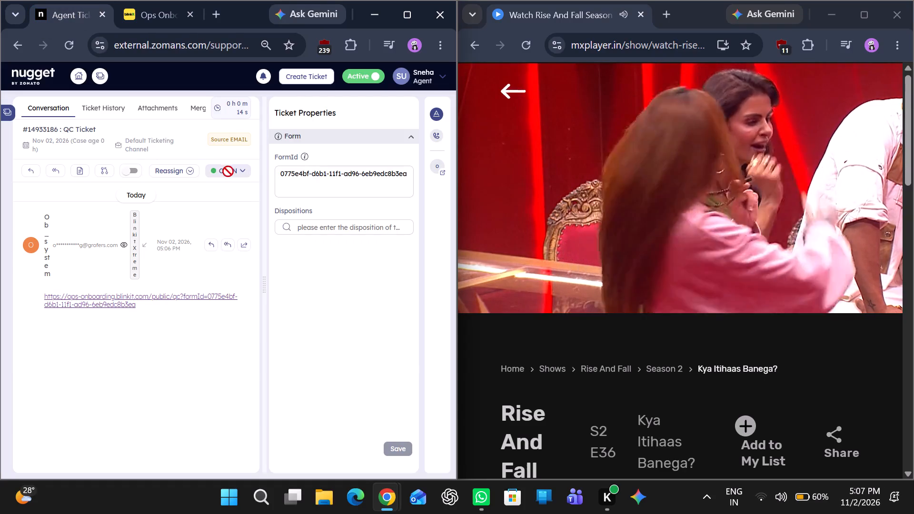
pyautogui.click(225, 191)
pyautogui.click(318, 297)
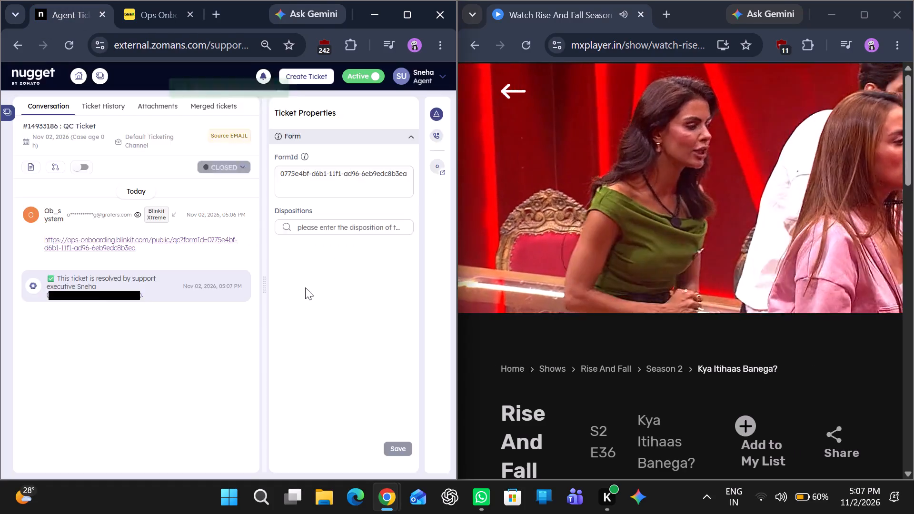
pyautogui.click(262, 386)
pyautogui.click(188, 13)
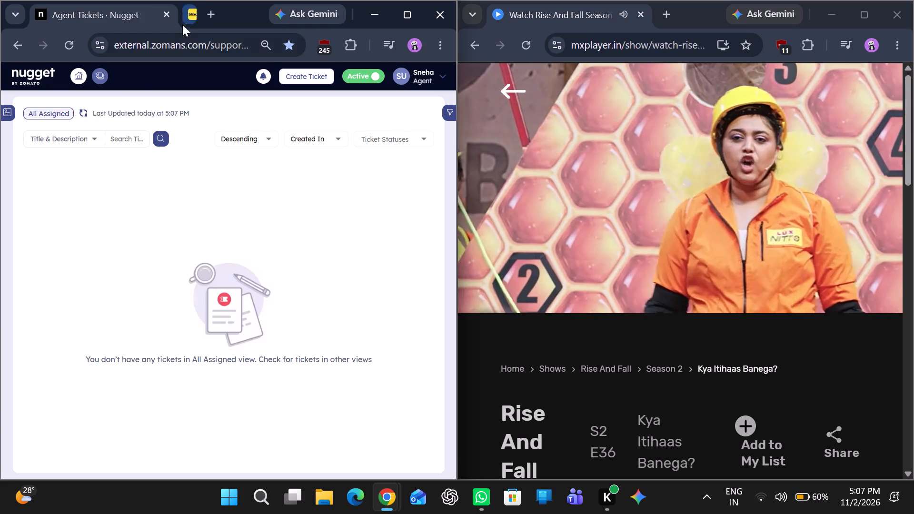
pyautogui.click(84, 110)
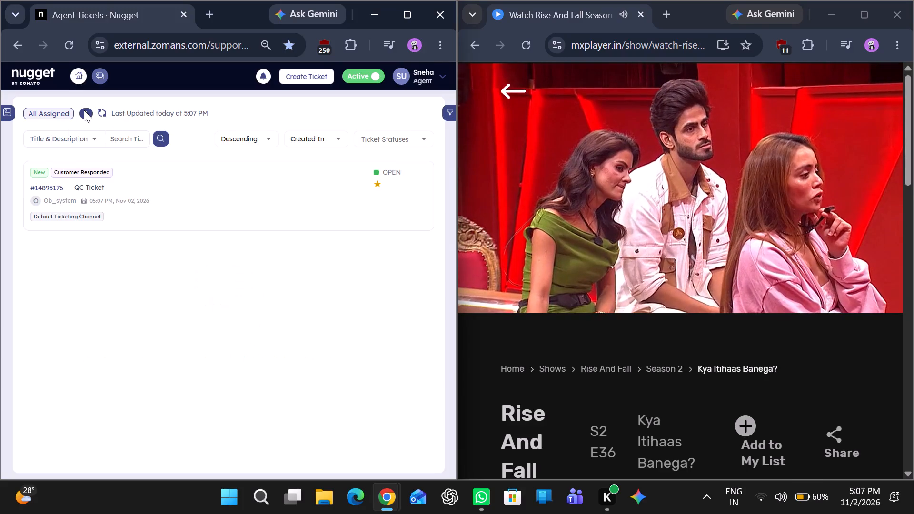
pyautogui.click(108, 203)
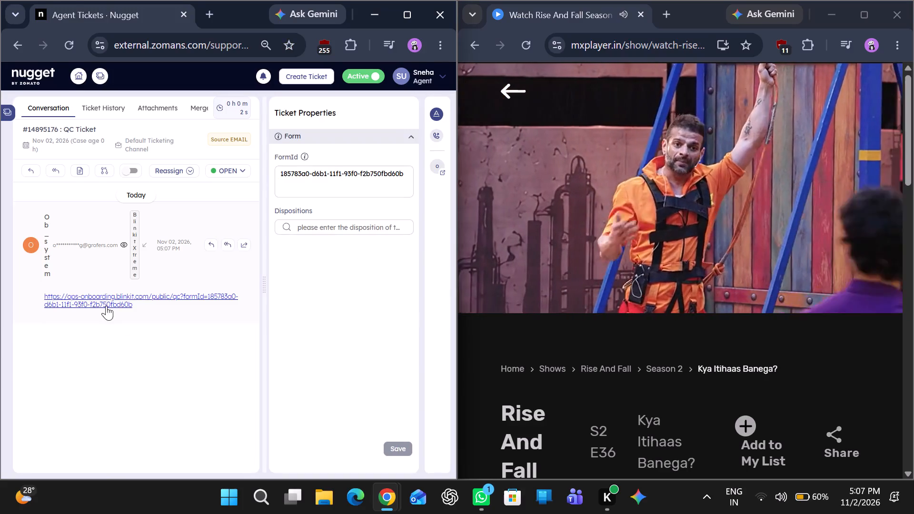
pyautogui.tripleClick(106, 306)
pyautogui.scroll(-3, 276, 280)
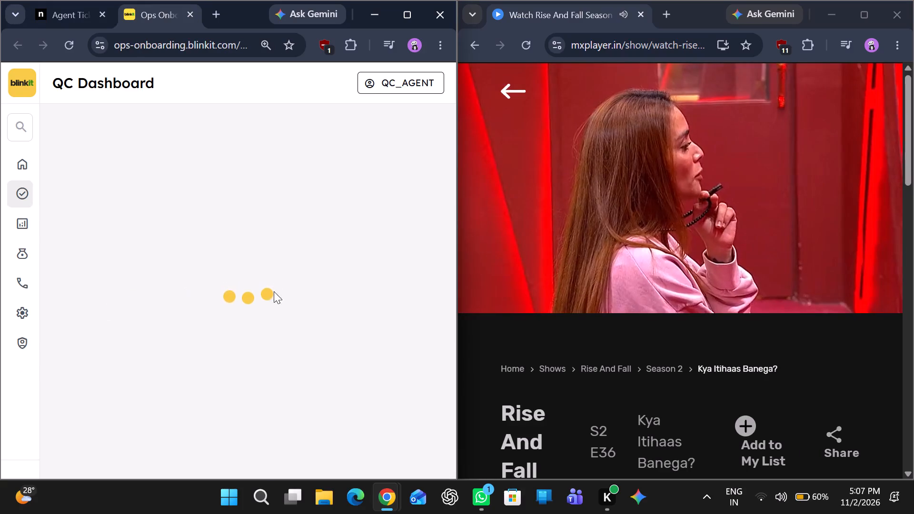
pyautogui.scroll(-8, 274, 291)
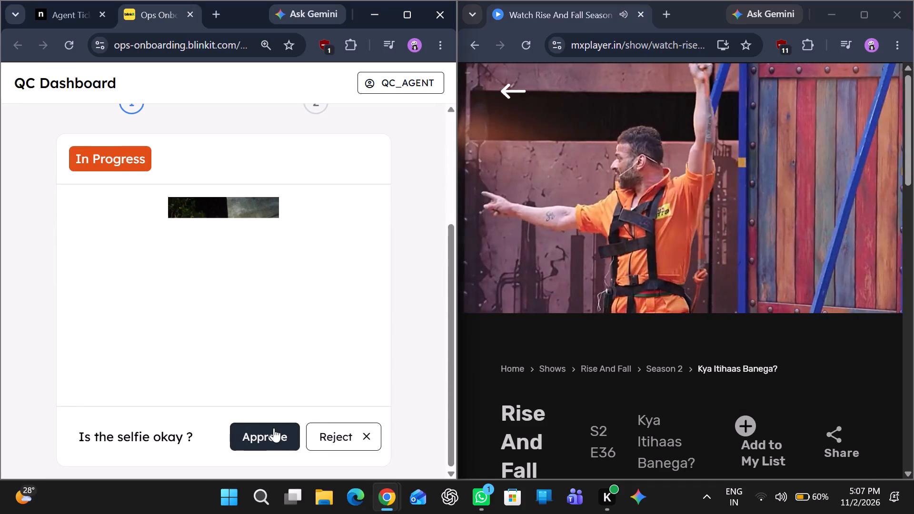
pyautogui.click(274, 428)
pyautogui.scroll(-4, 274, 428)
pyautogui.click(267, 422)
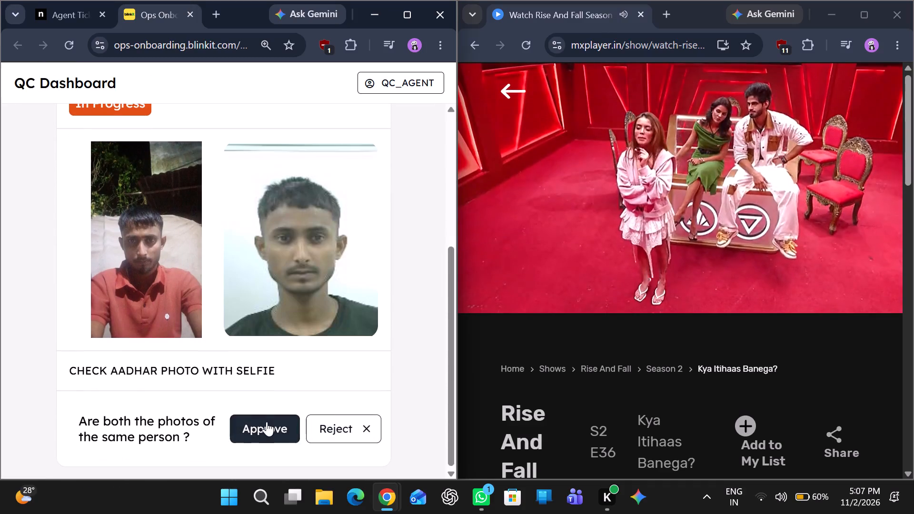
# Set ticket #14895176 to CLOSED in Nugget and return to the All Assigned list with its QC form tab closed.
pyautogui.click(86, 14)
pyautogui.click(225, 167)
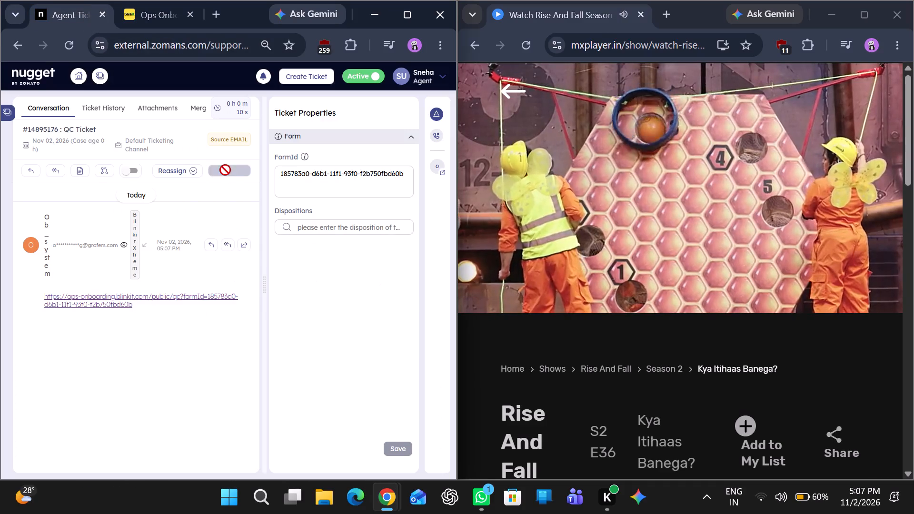
pyautogui.click(225, 190)
pyautogui.click(328, 292)
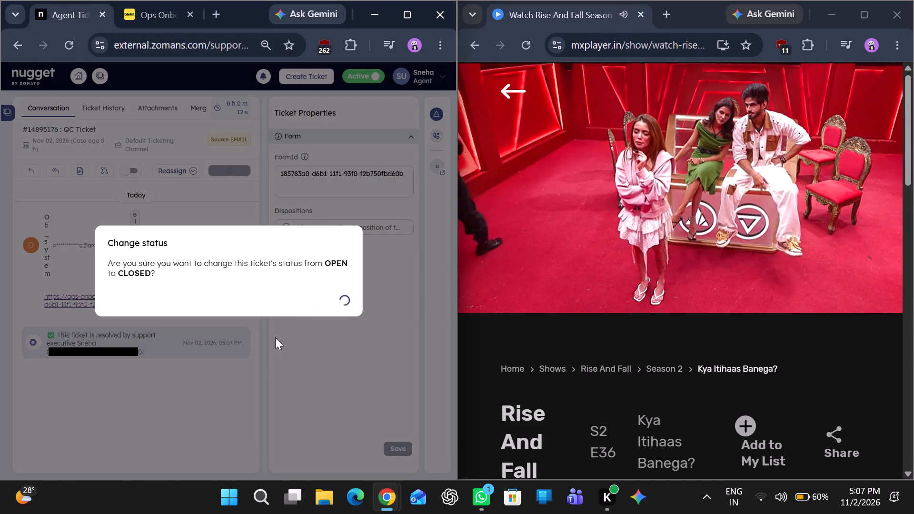
pyautogui.click(243, 382)
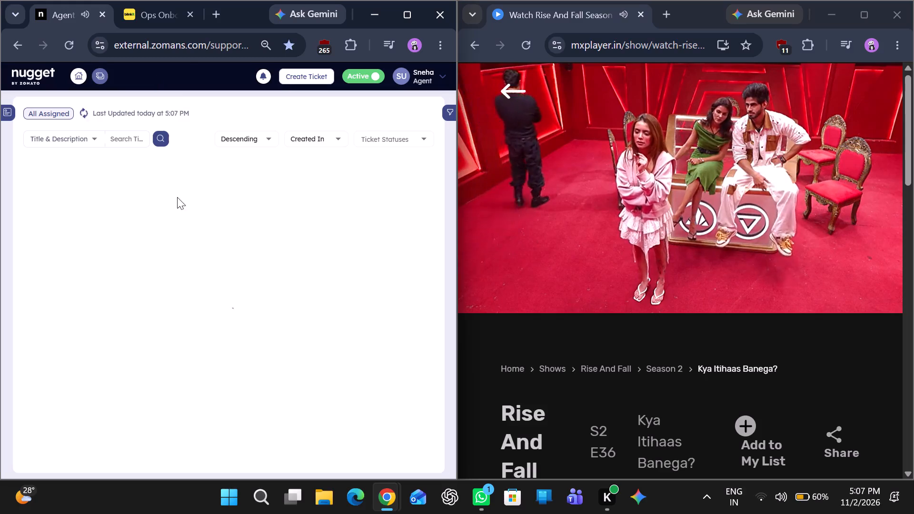
pyautogui.click(188, 17)
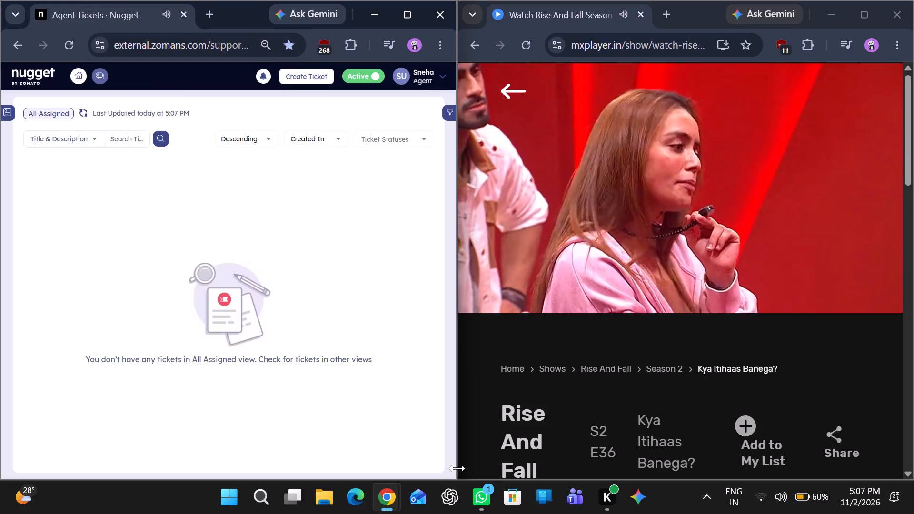
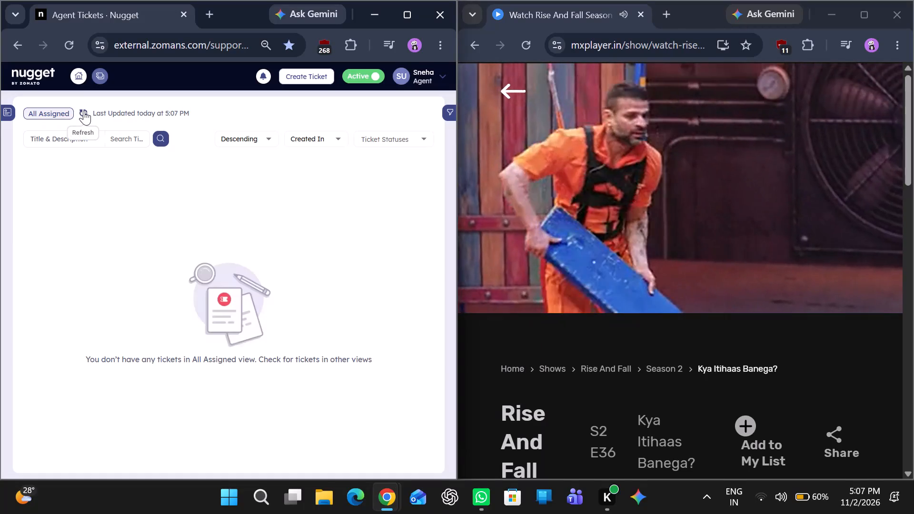
# Refresh the All Assigned list until a ticket arrives and open the QC form linked in ticket #14975573.
pyautogui.click(84, 110)
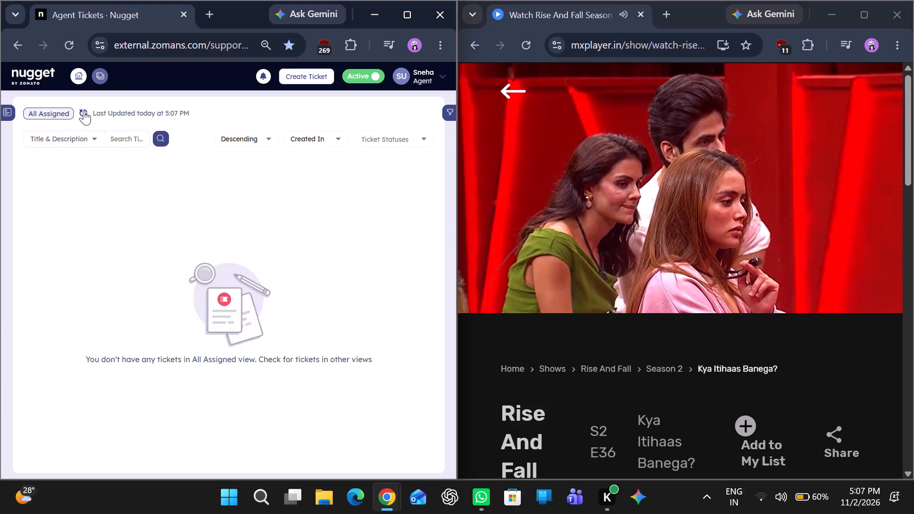
pyautogui.click(84, 110)
pyautogui.click(91, 190)
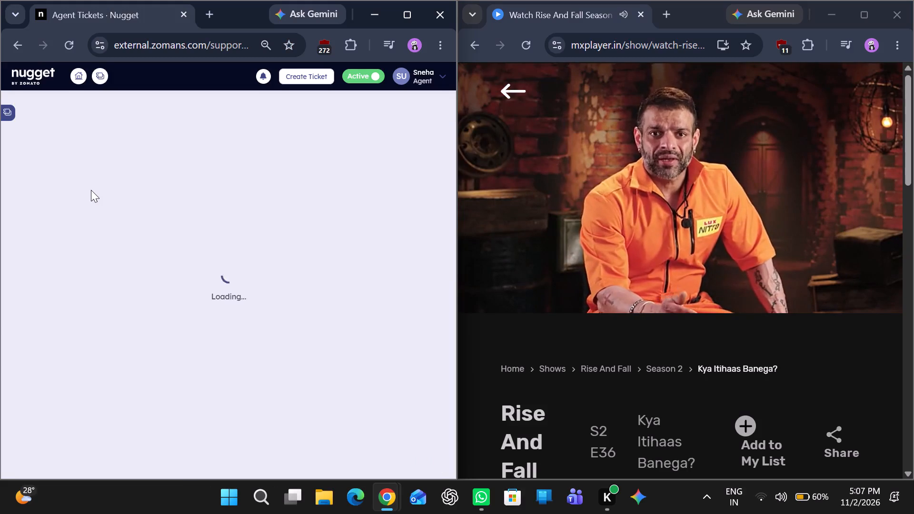
pyautogui.tripleClick(113, 302)
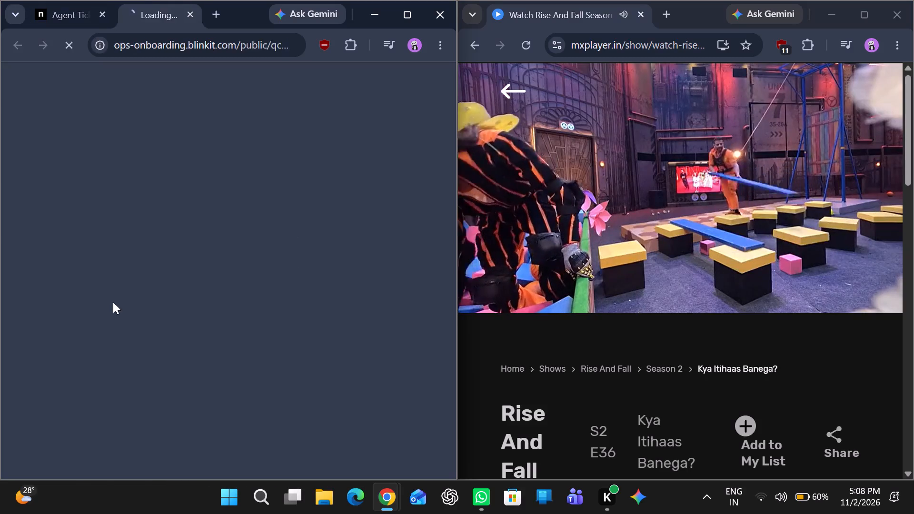
# Approve the selfie and the Aadhar photo match on the QC form for ticket #14975573.
pyautogui.scroll(-3, 237, 291)
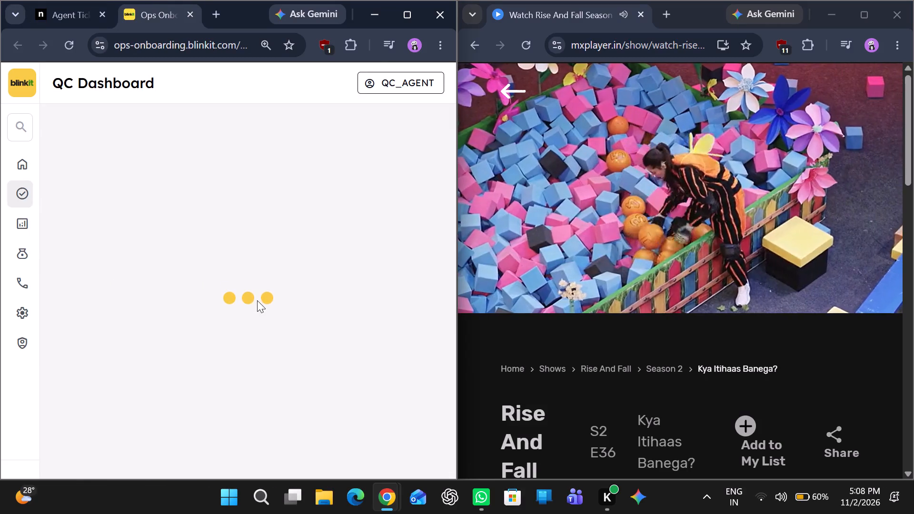
pyautogui.scroll(-7, 257, 300)
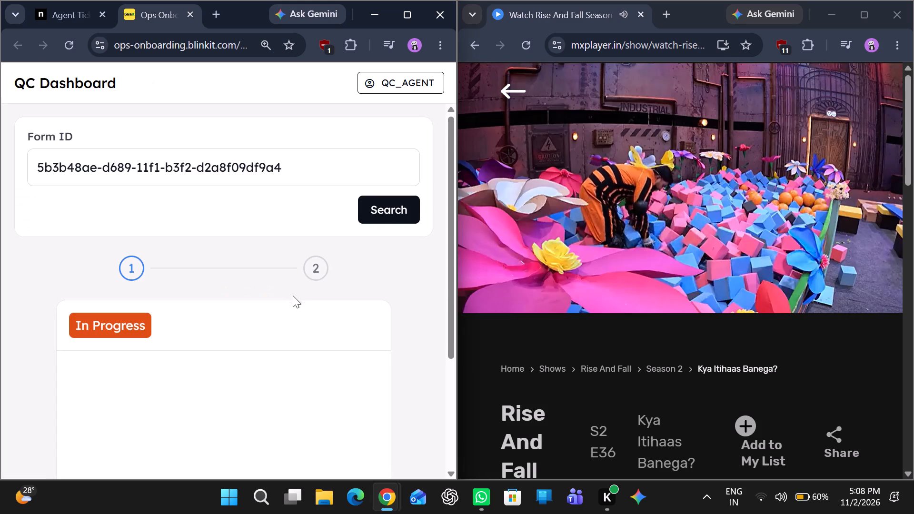
pyautogui.scroll(-10, 327, 338)
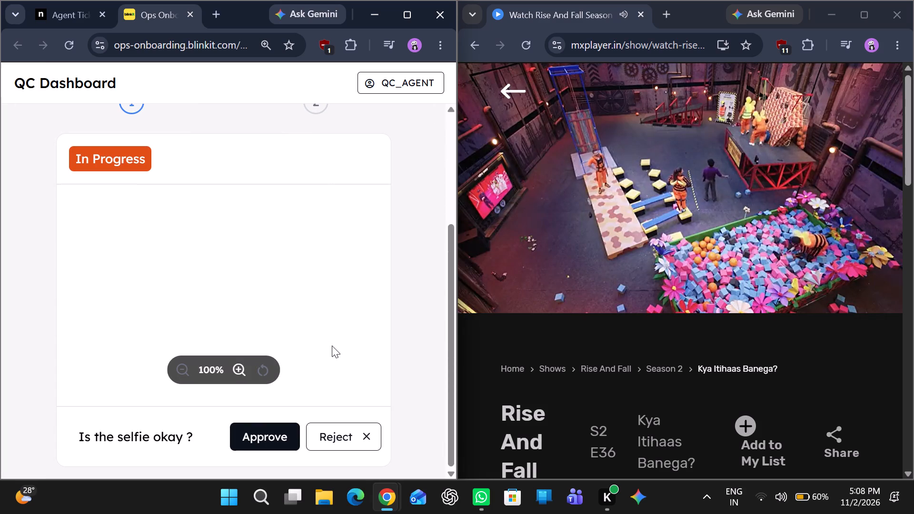
pyautogui.scroll(-6, 332, 346)
pyautogui.click(265, 440)
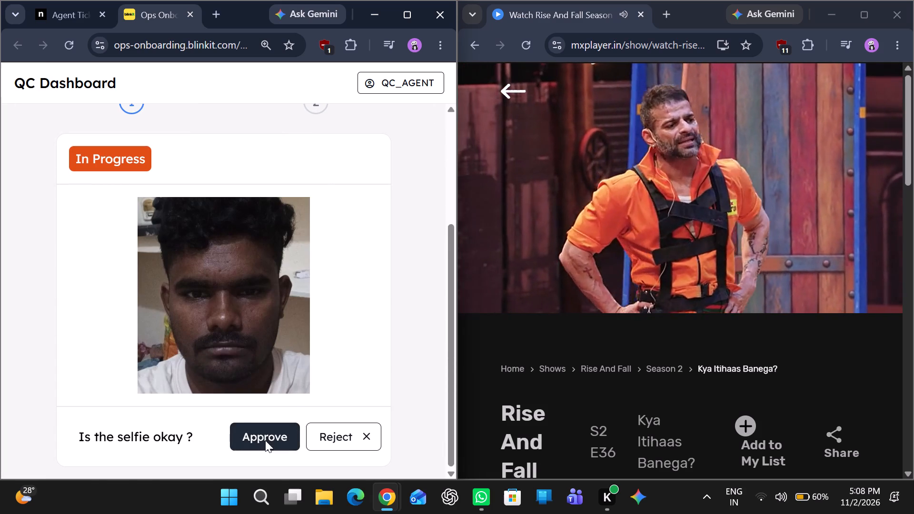
pyautogui.scroll(-3, 269, 437)
pyautogui.click(279, 422)
# Set ticket #14975573 to CLOSED in Nugget and return to the All Assigned list with its QC form tab closed.
pyautogui.click(52, 6)
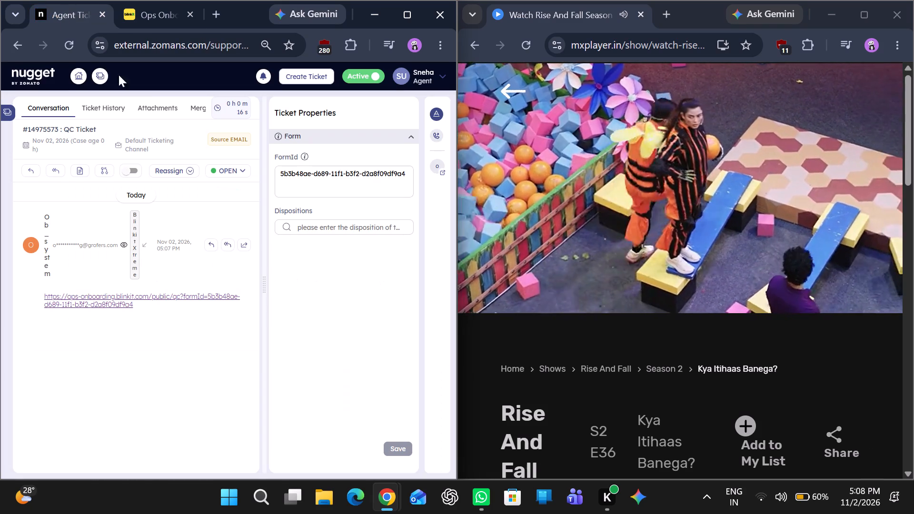
pyautogui.click(237, 166)
pyautogui.click(233, 192)
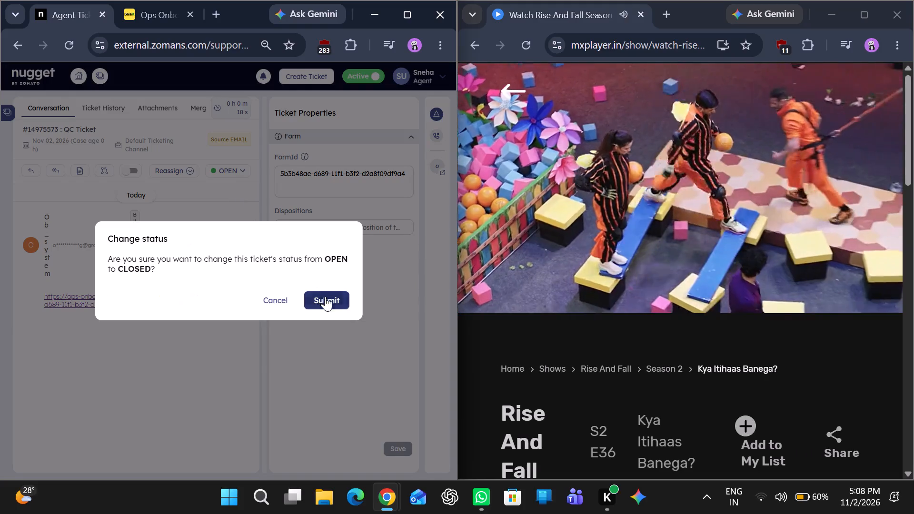
pyautogui.click(325, 297)
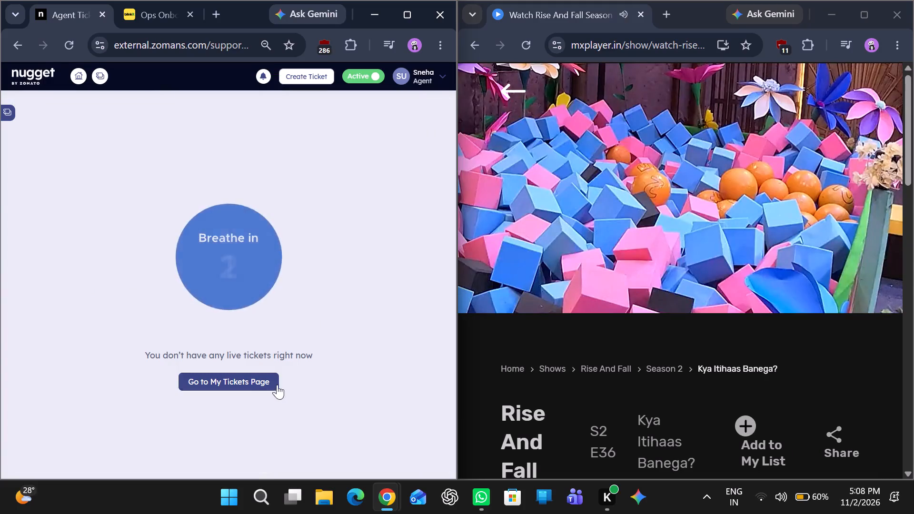
pyautogui.click(259, 379)
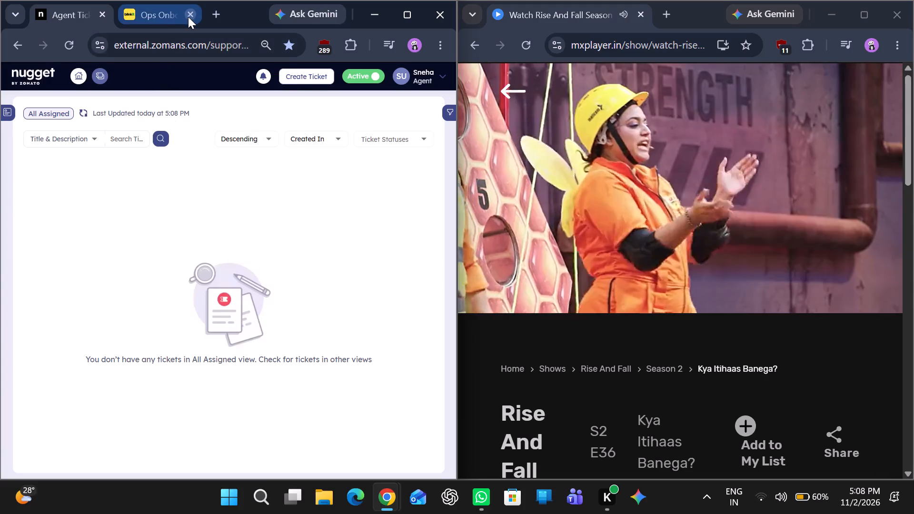
pyautogui.click(188, 17)
# Refresh the All Assigned list and open the QC form linked in ticket #14916296.
pyautogui.click(85, 110)
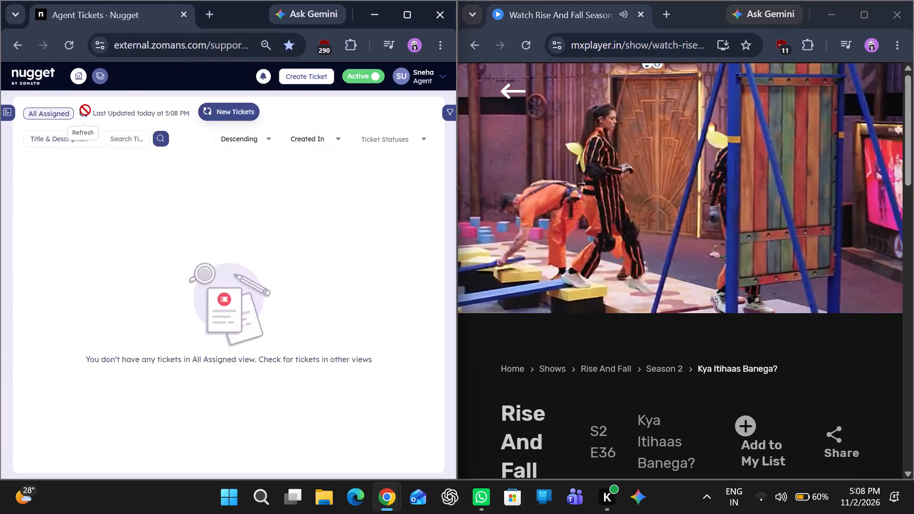
pyautogui.click(121, 177)
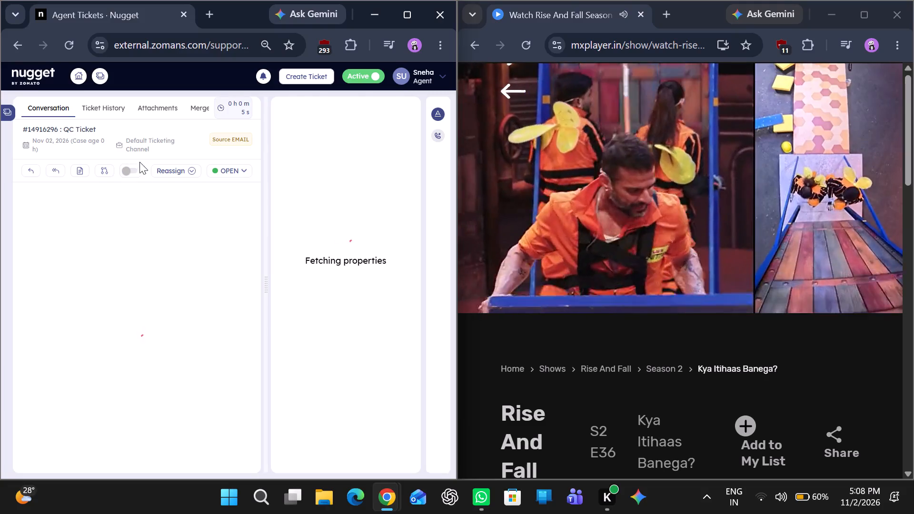
pyautogui.tripleClick(127, 297)
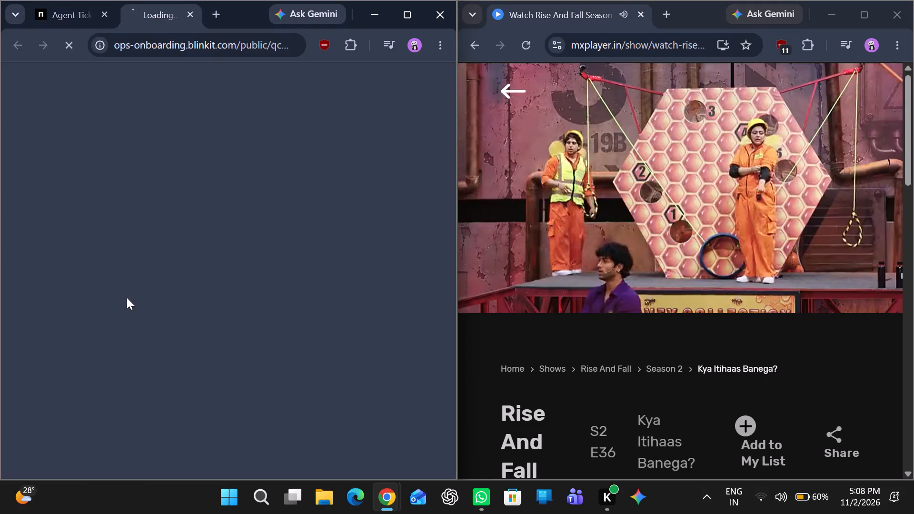
# Reject the selfie on the QC form for ticket #14916296 with one of the listed rejection reasons.
pyautogui.scroll(-10, 183, 233)
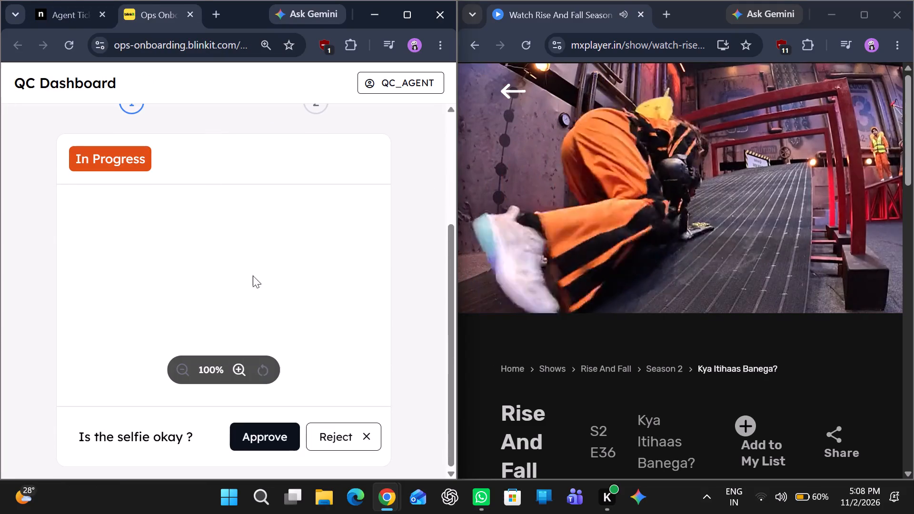
pyautogui.click(333, 435)
pyautogui.scroll(-4, 333, 365)
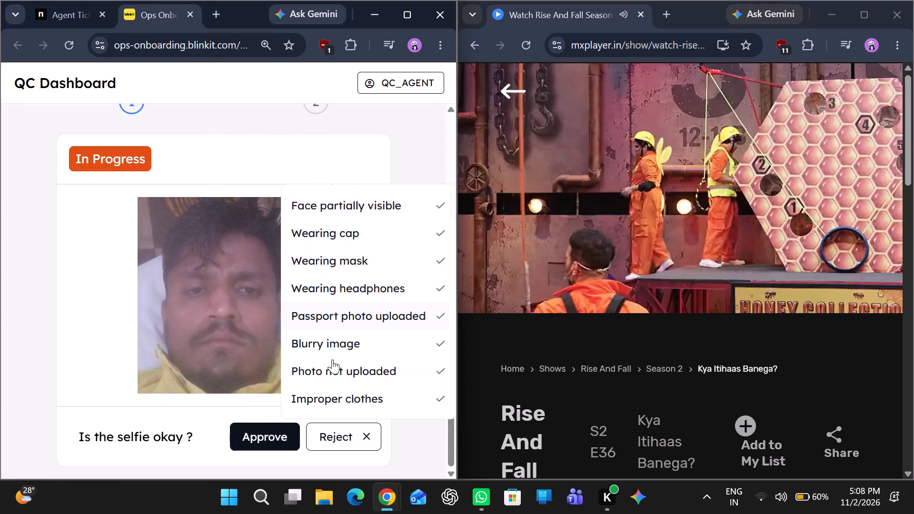
pyautogui.click(364, 379)
pyautogui.click(67, 15)
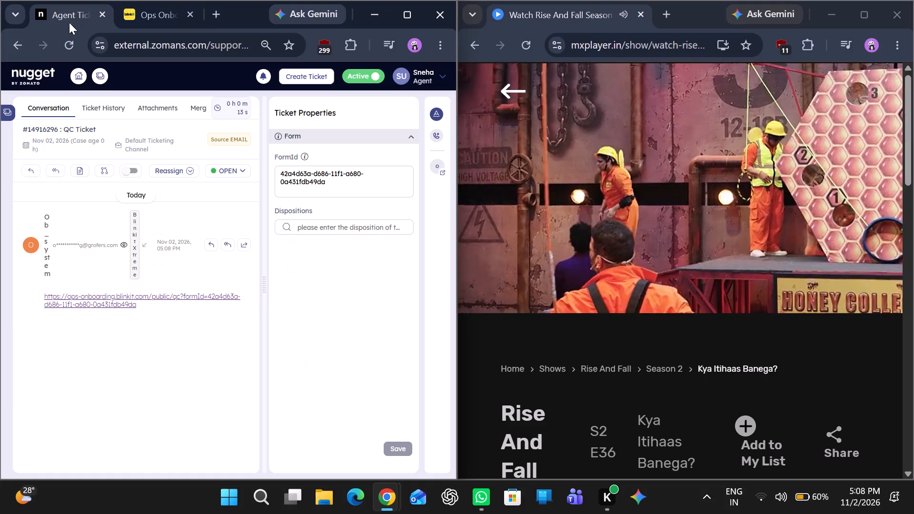
pyautogui.click(233, 168)
pyautogui.click(226, 190)
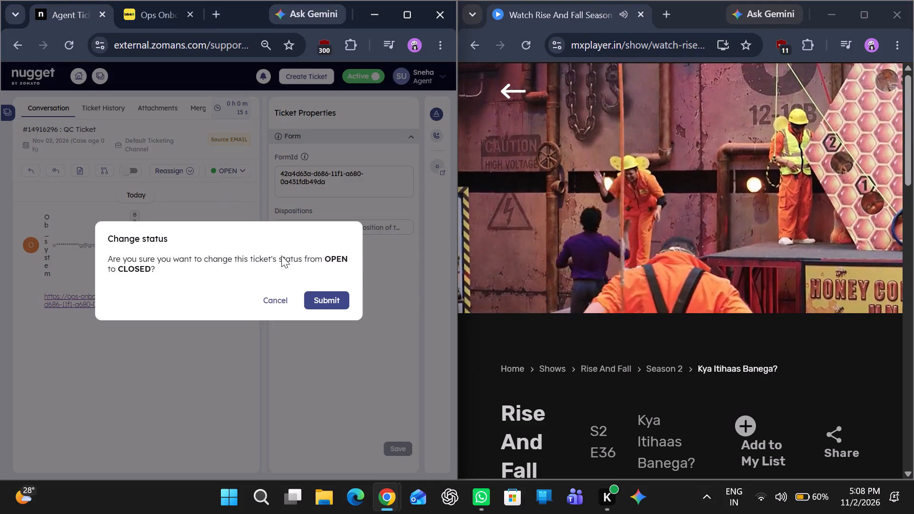
pyautogui.click(324, 292)
pyautogui.click(326, 301)
pyautogui.doubleClick(245, 380)
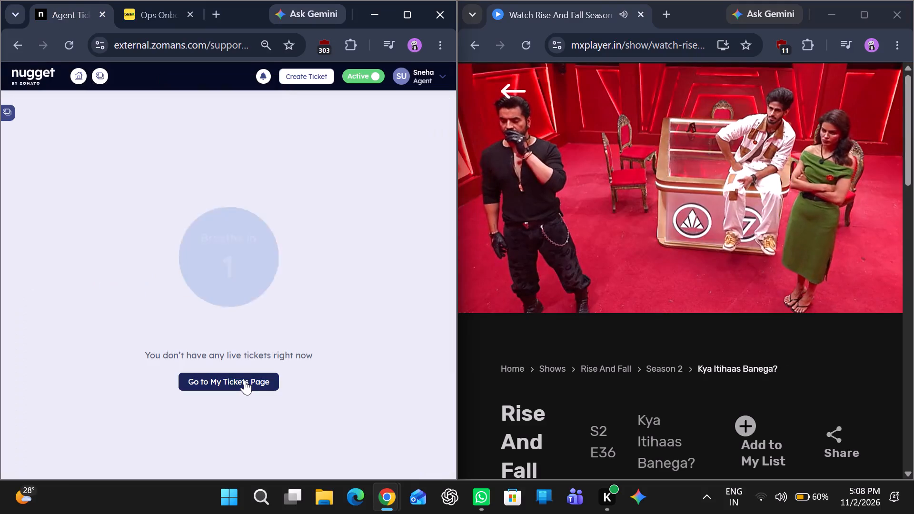
pyautogui.click(187, 14)
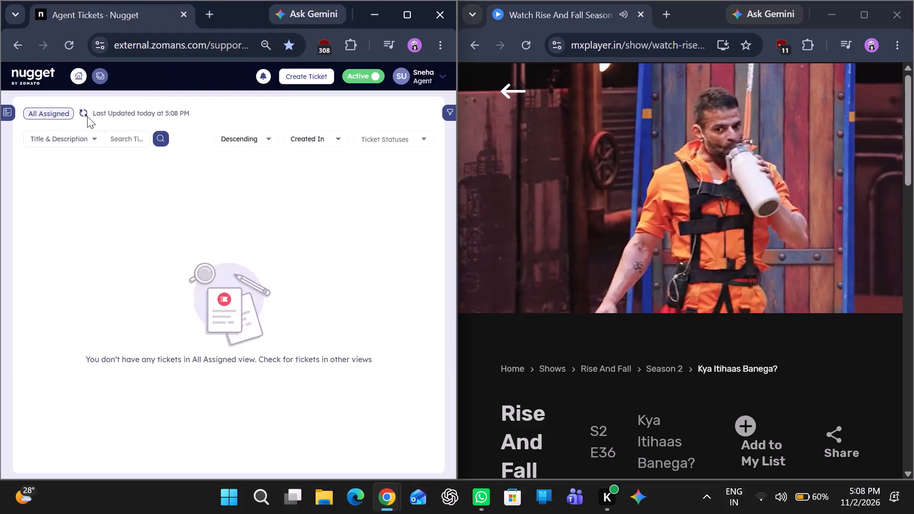
# Refresh the All Assigned list and open the QC form linked in ticket #14789217.
pyautogui.click(79, 109)
pyautogui.click(130, 203)
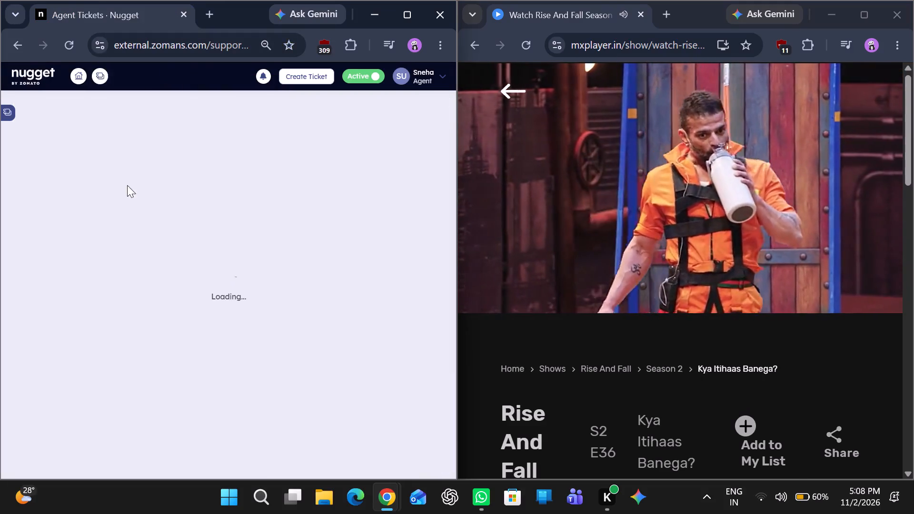
pyautogui.doubleClick(108, 305)
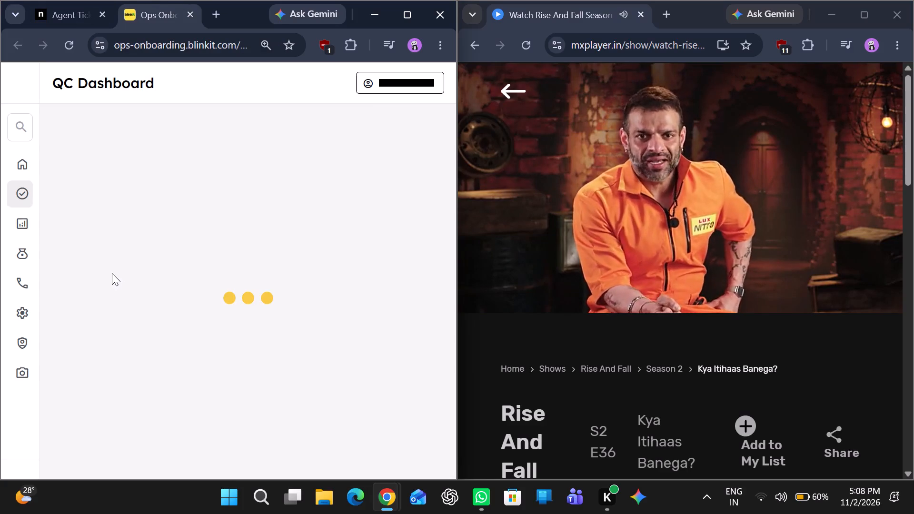
pyautogui.scroll(-5, 282, 248)
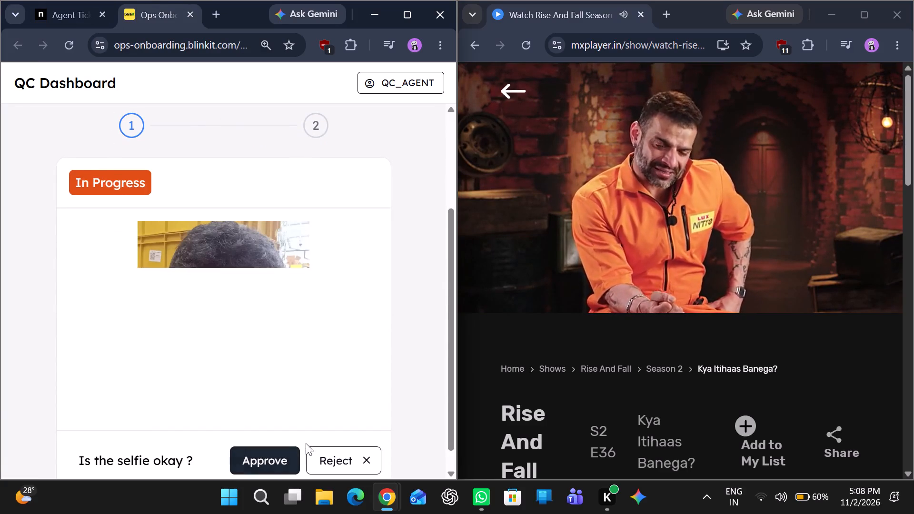
pyautogui.scroll(-6, 309, 438)
pyautogui.click(276, 424)
pyautogui.scroll(-4, 279, 423)
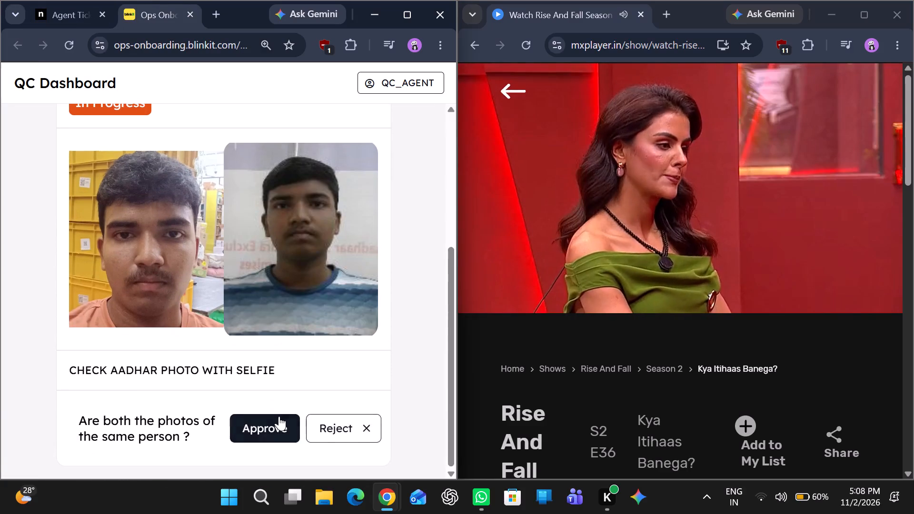
pyautogui.click(279, 416)
pyautogui.click(68, 11)
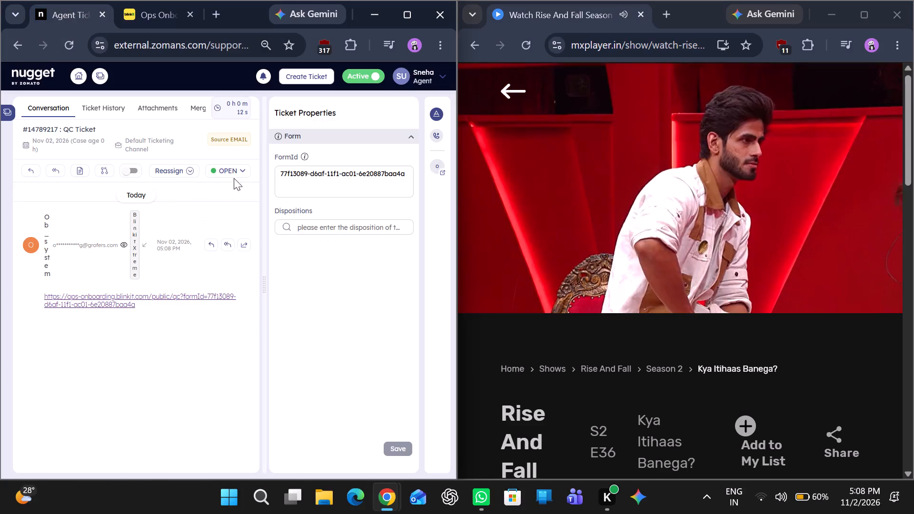
pyautogui.click(234, 164)
pyautogui.click(228, 192)
pyautogui.click(342, 308)
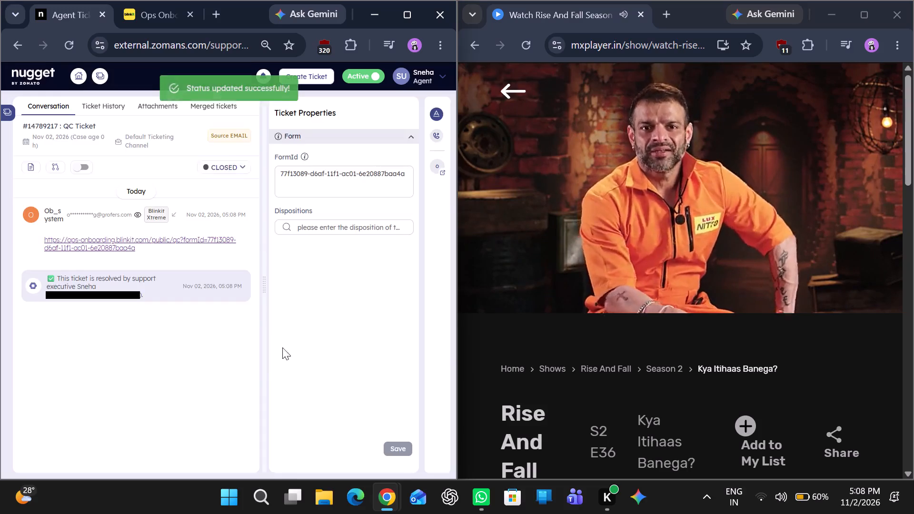
pyautogui.click(266, 383)
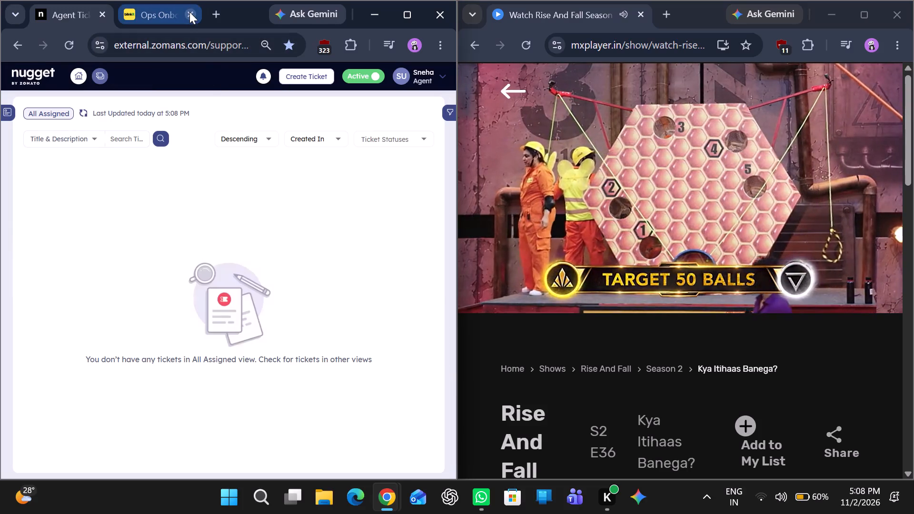
pyautogui.click(189, 12)
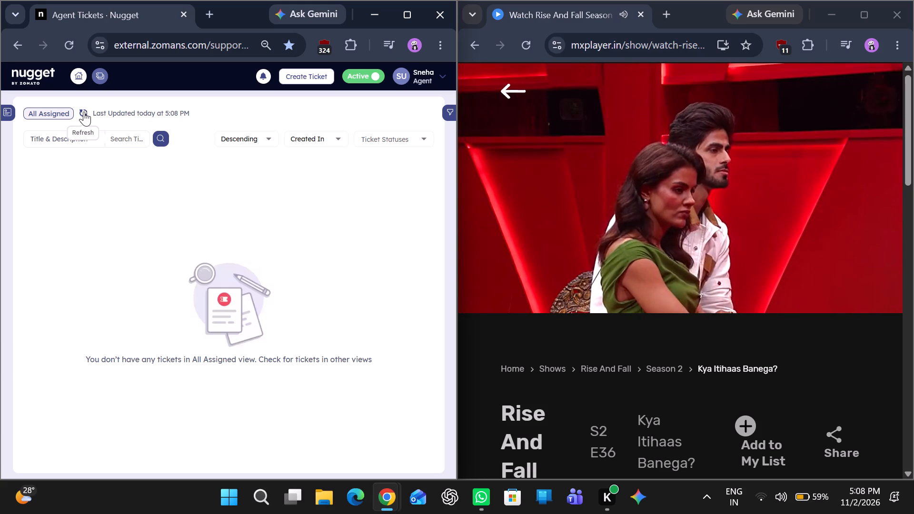
pyautogui.click(84, 111)
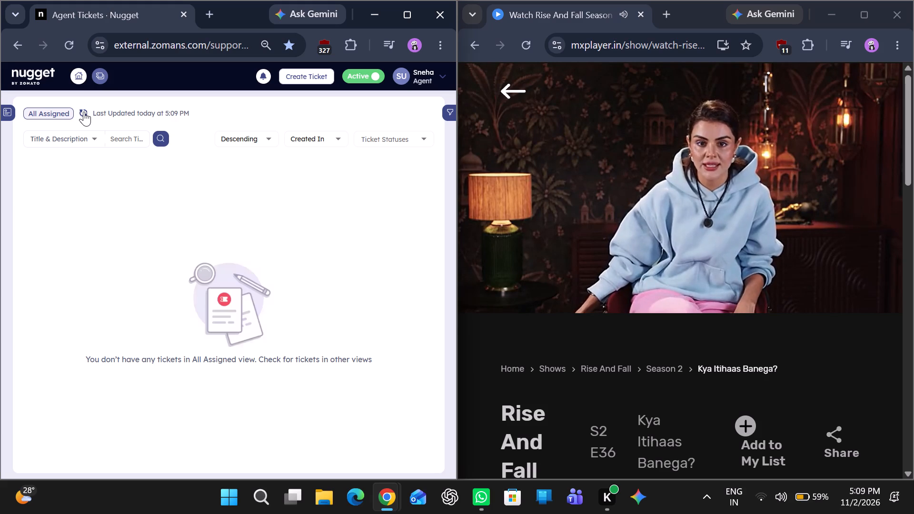
pyautogui.click(84, 111)
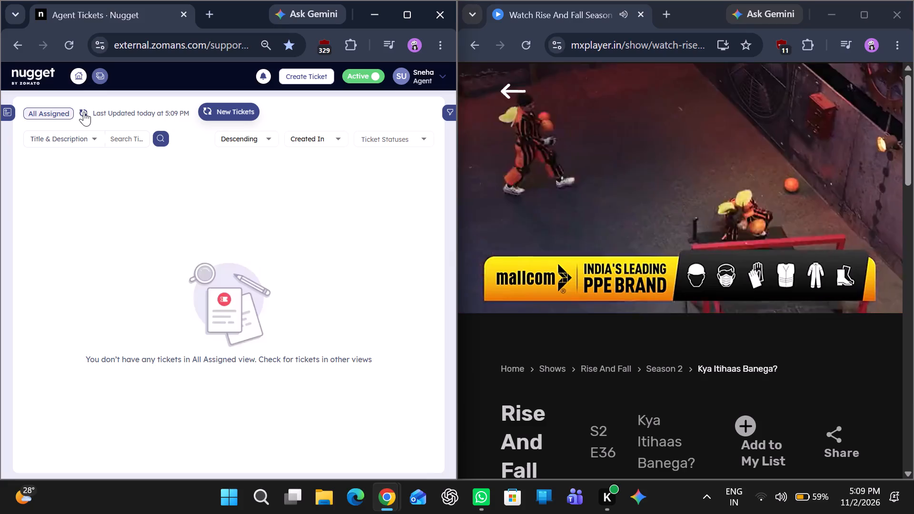
pyautogui.click(118, 222)
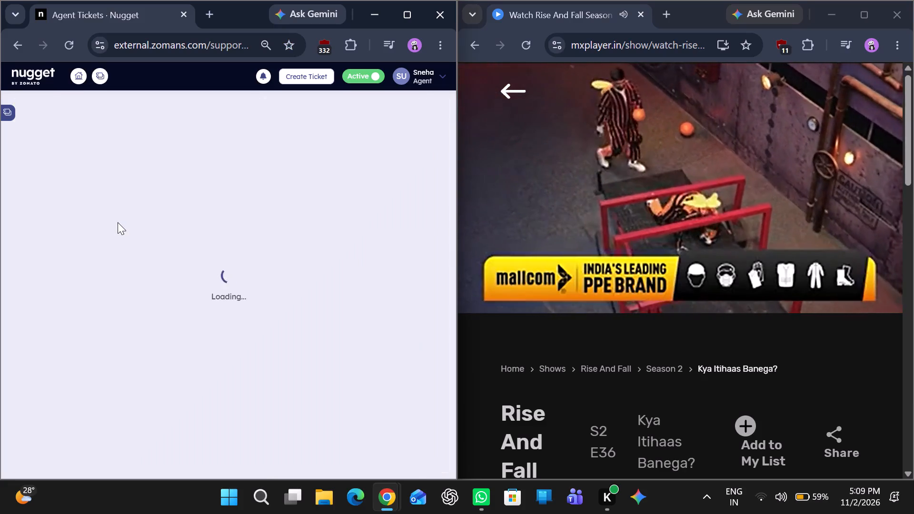
pyautogui.tripleClick(124, 298)
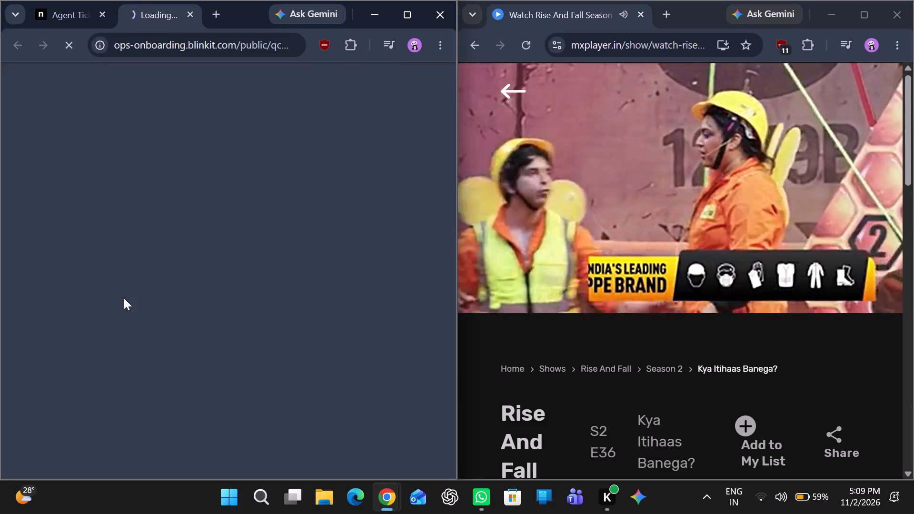
pyautogui.scroll(-3, 232, 308)
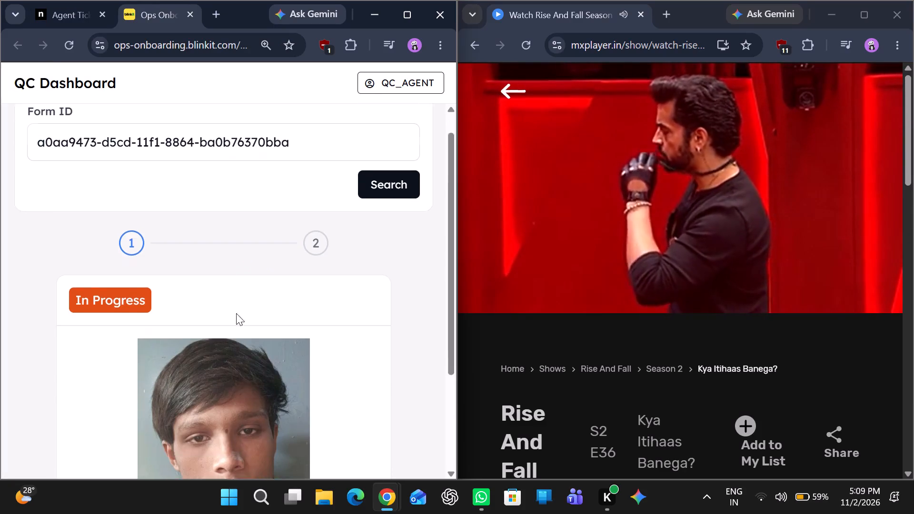
pyautogui.scroll(-2, 236, 313)
pyautogui.click(258, 430)
pyautogui.scroll(-4, 259, 430)
pyautogui.click(266, 430)
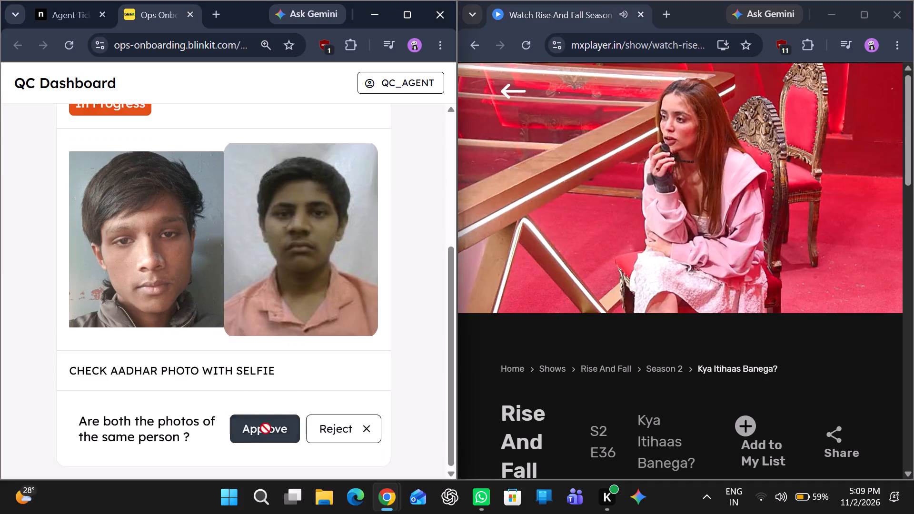
pyautogui.click(69, 13)
pyautogui.click(224, 165)
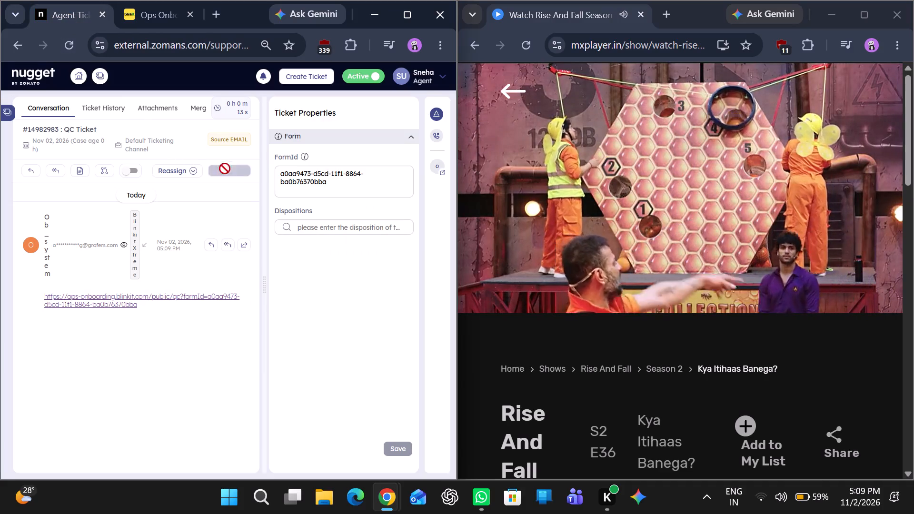
pyautogui.click(225, 189)
pyautogui.click(328, 294)
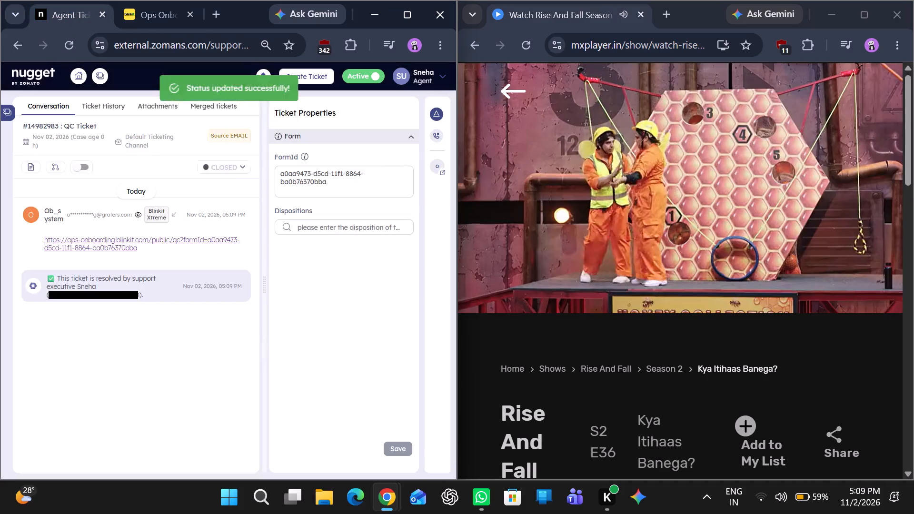
pyautogui.click(246, 382)
pyautogui.click(191, 12)
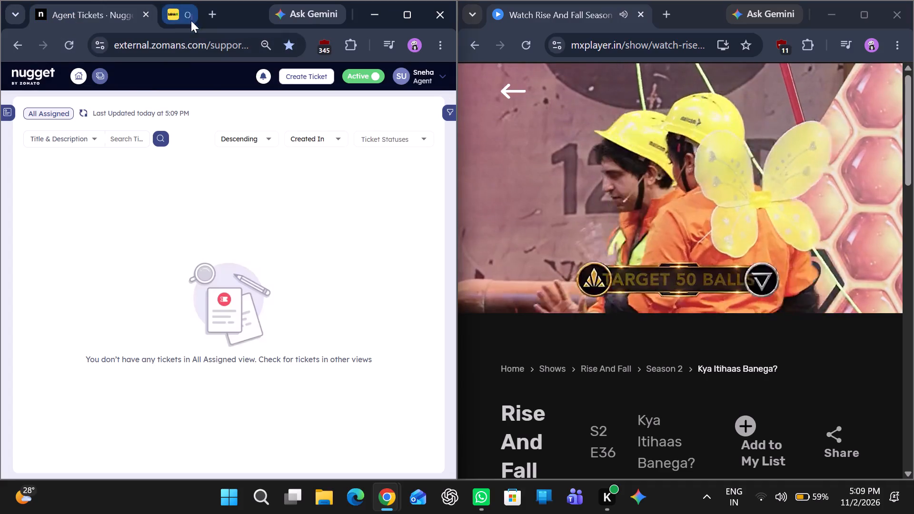
pyautogui.click(81, 111)
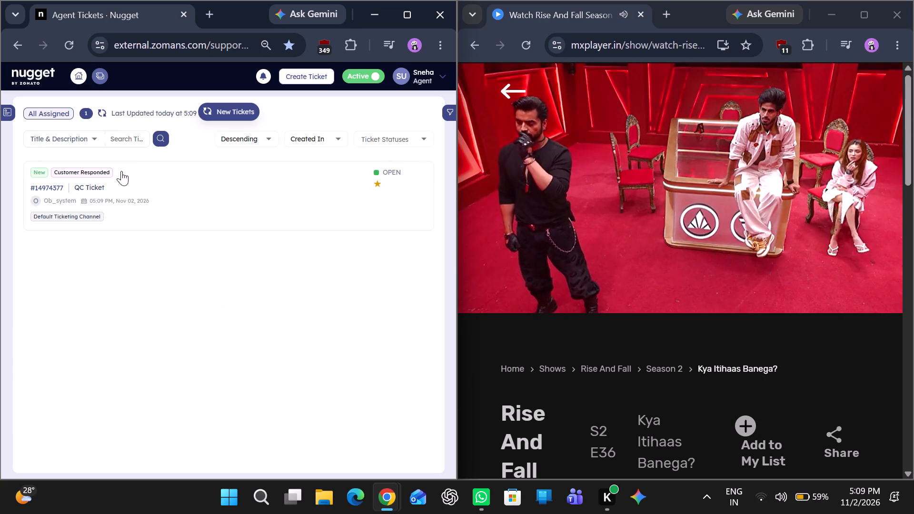
pyautogui.click(125, 188)
pyautogui.doubleClick(113, 296)
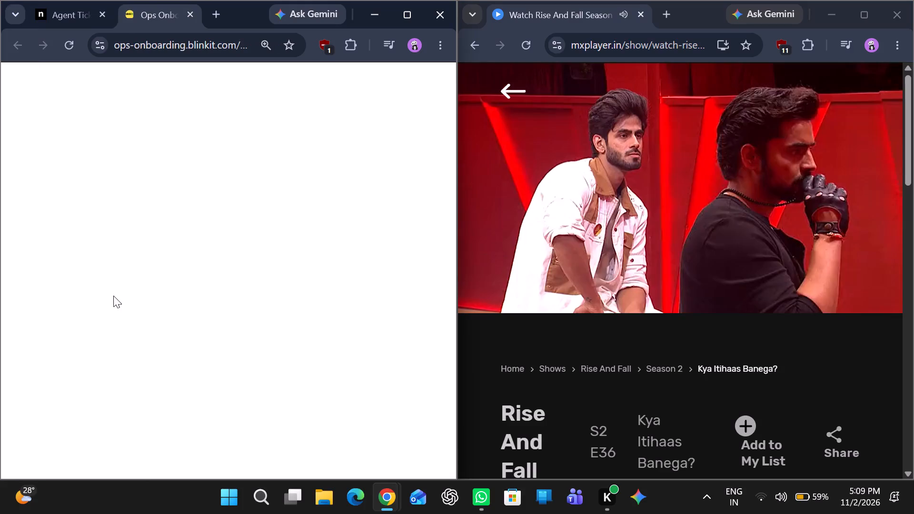
# Reject the selfie on the QC form for ticket #14974377.
pyautogui.scroll(-5, 258, 280)
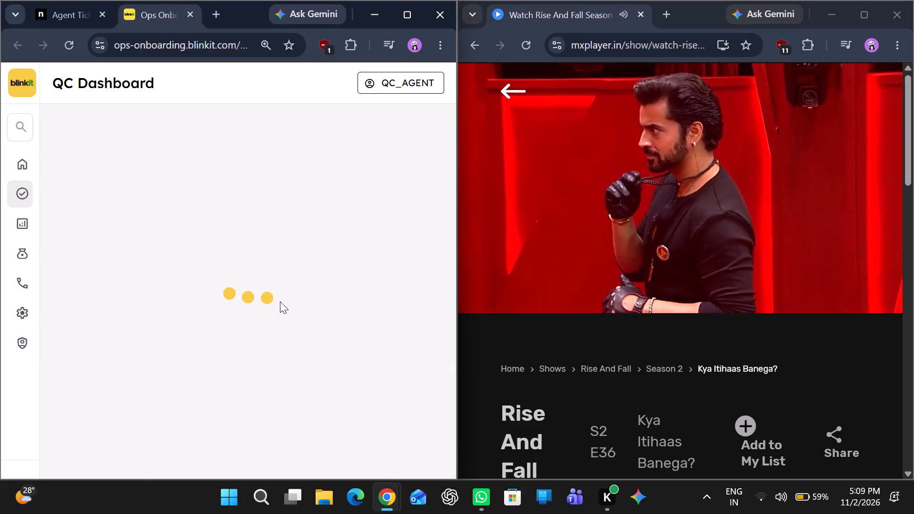
pyautogui.scroll(-6, 280, 301)
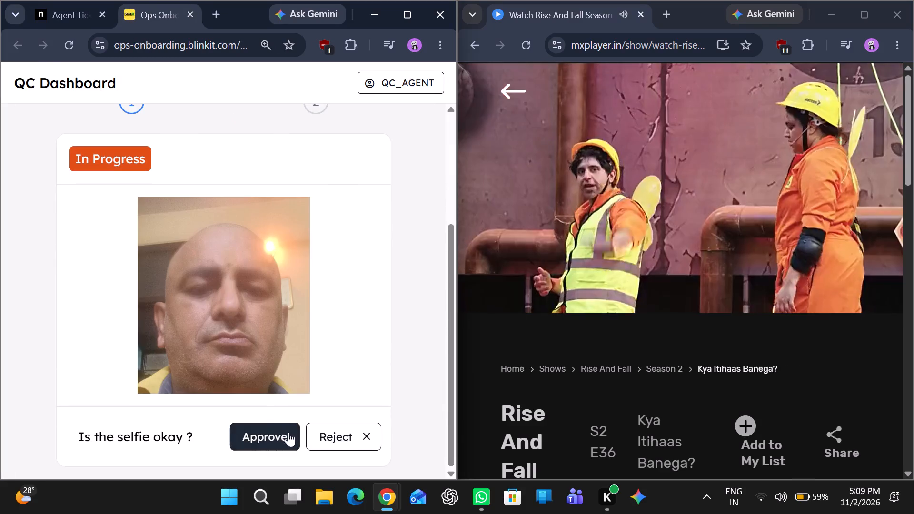
pyautogui.click(319, 431)
pyautogui.click(327, 406)
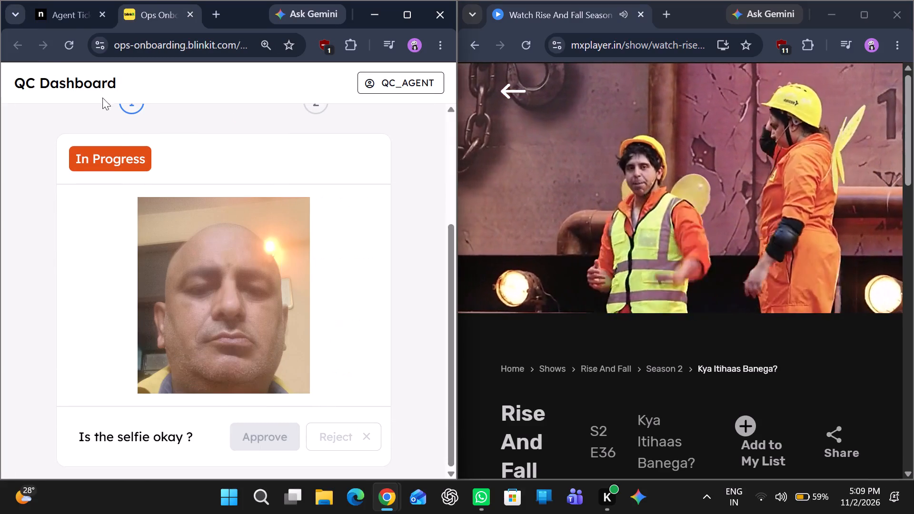
pyautogui.click(76, 23)
pyautogui.click(222, 168)
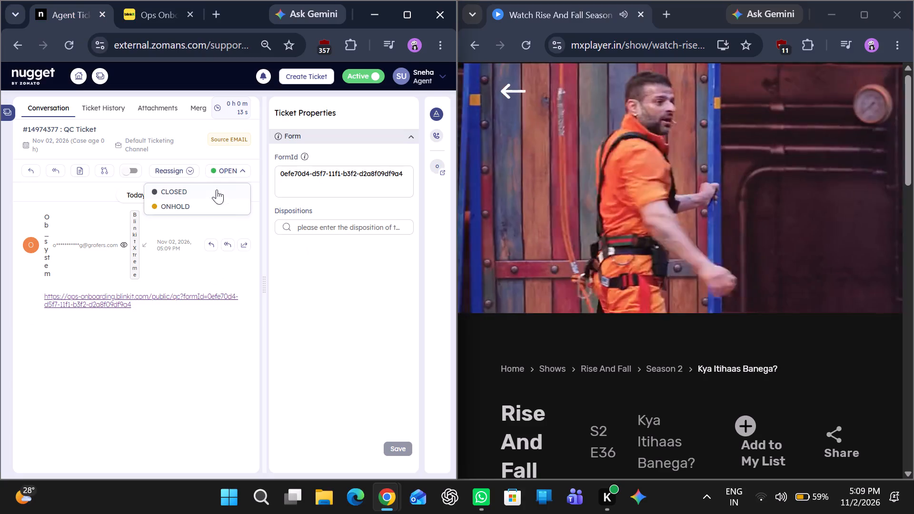
pyautogui.click(217, 189)
pyautogui.click(335, 304)
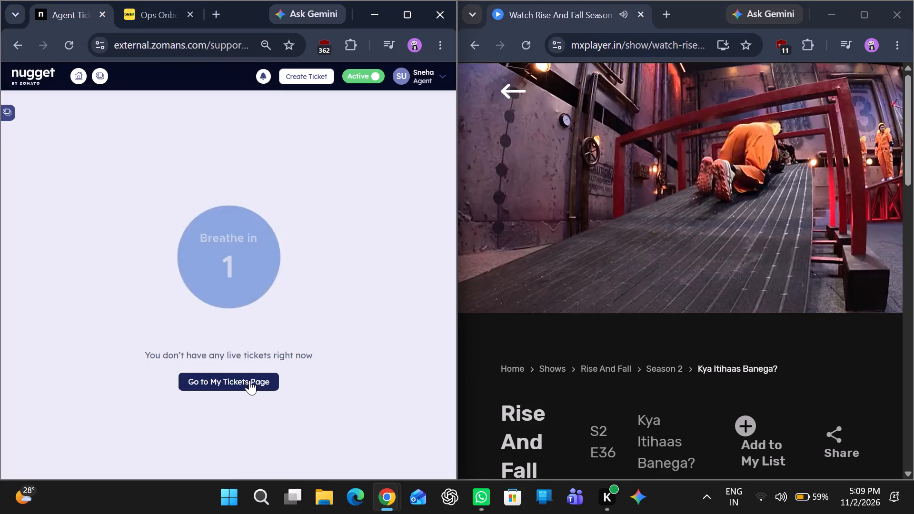
pyautogui.click(249, 380)
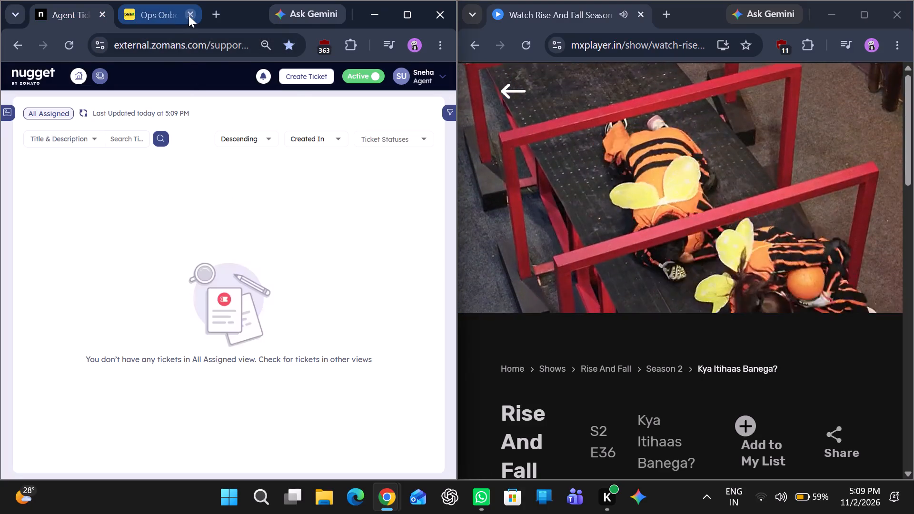
pyautogui.click(189, 15)
pyautogui.click(82, 111)
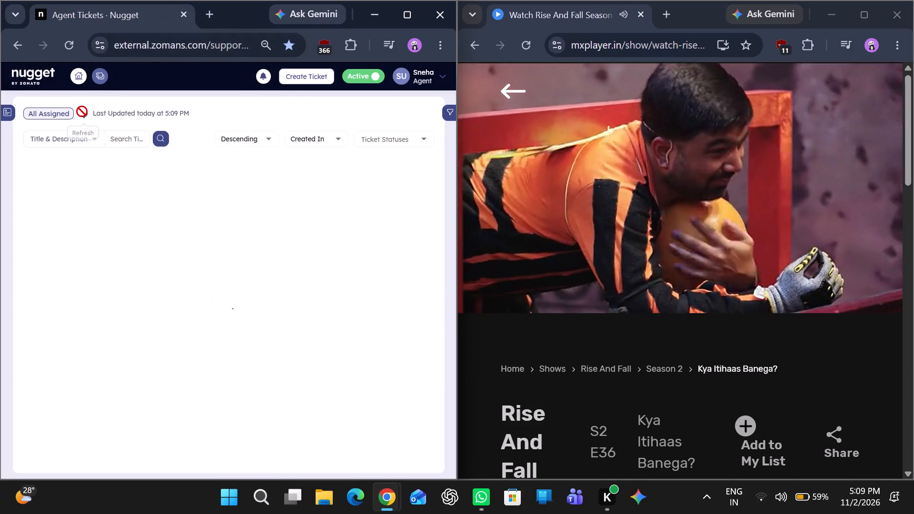
pyautogui.click(82, 111)
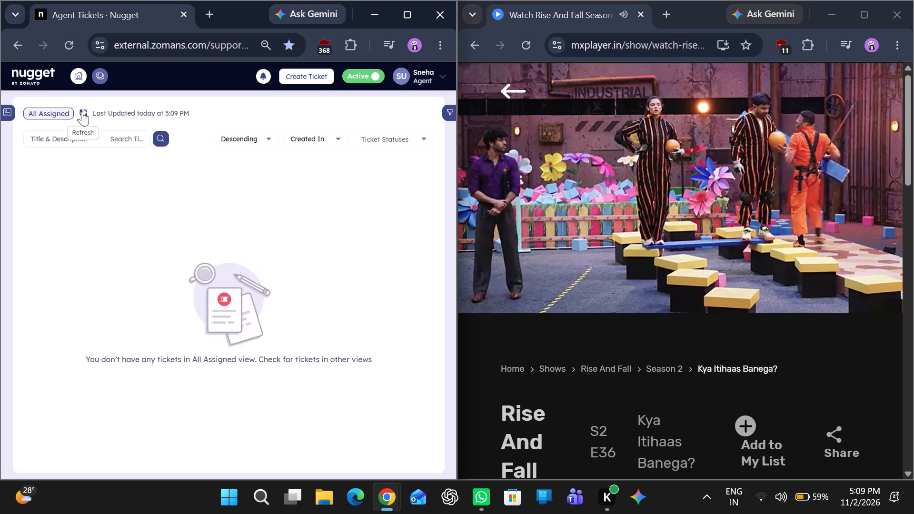
pyautogui.click(82, 111)
pyautogui.click(114, 189)
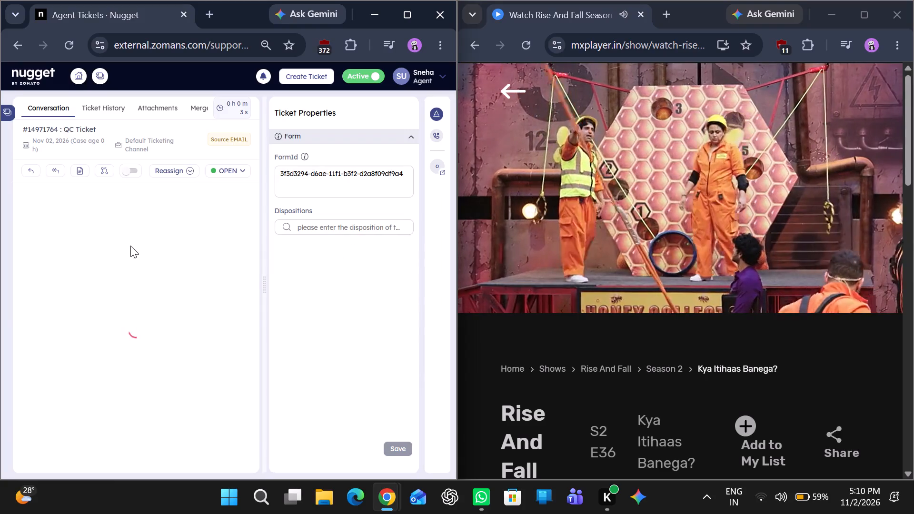
pyautogui.click(99, 305)
pyautogui.doubleClick(92, 299)
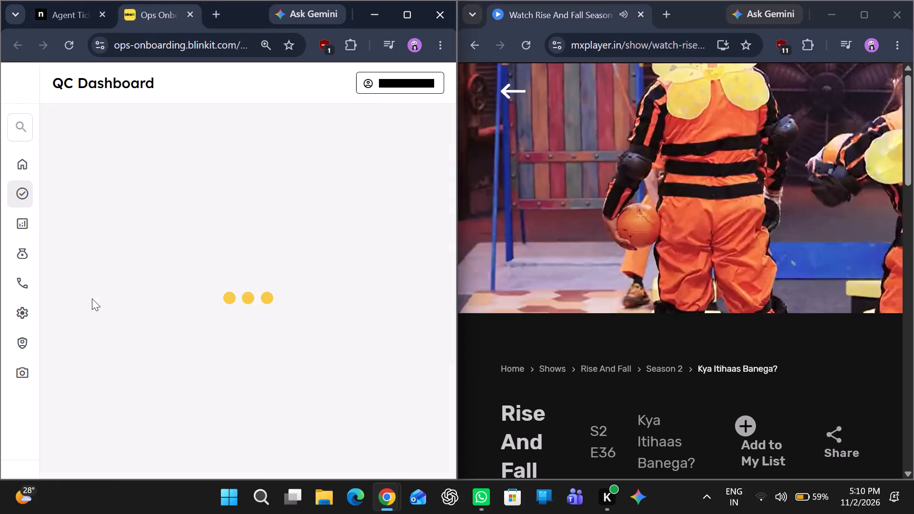
pyautogui.scroll(-6, 229, 323)
pyautogui.scroll(-5, 290, 304)
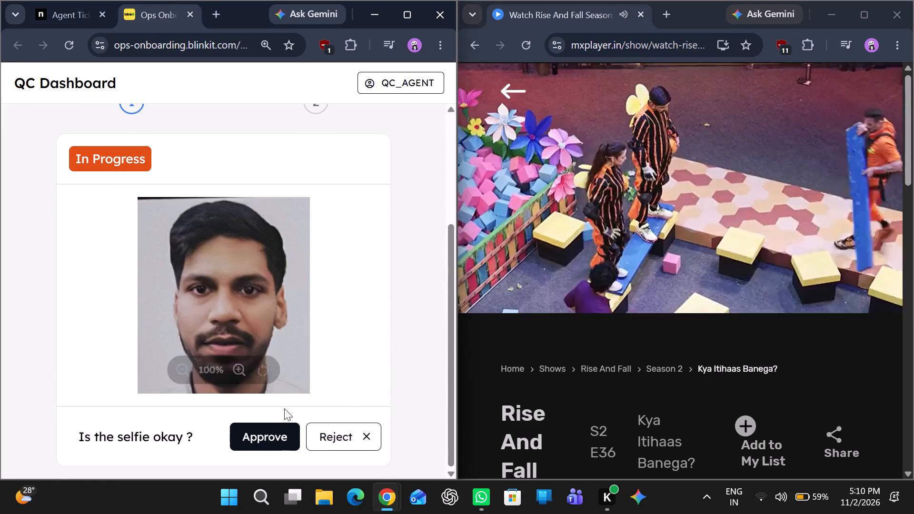
pyautogui.click(374, 417)
pyautogui.click(354, 430)
pyautogui.click(359, 376)
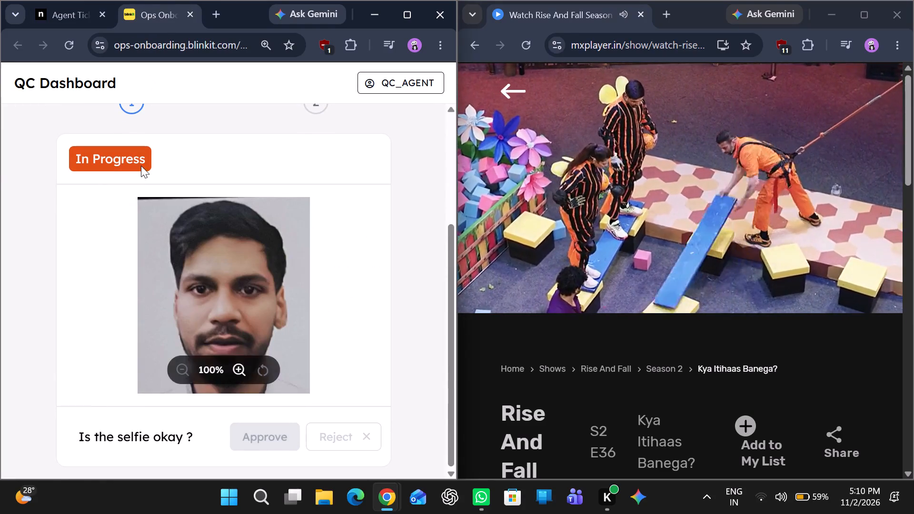
pyautogui.click(70, 12)
pyautogui.click(229, 167)
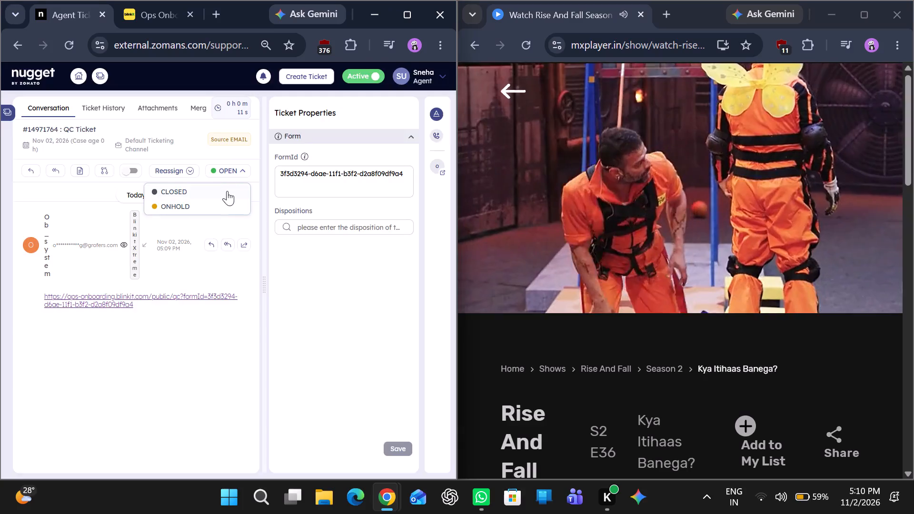
pyautogui.click(227, 191)
pyautogui.click(311, 298)
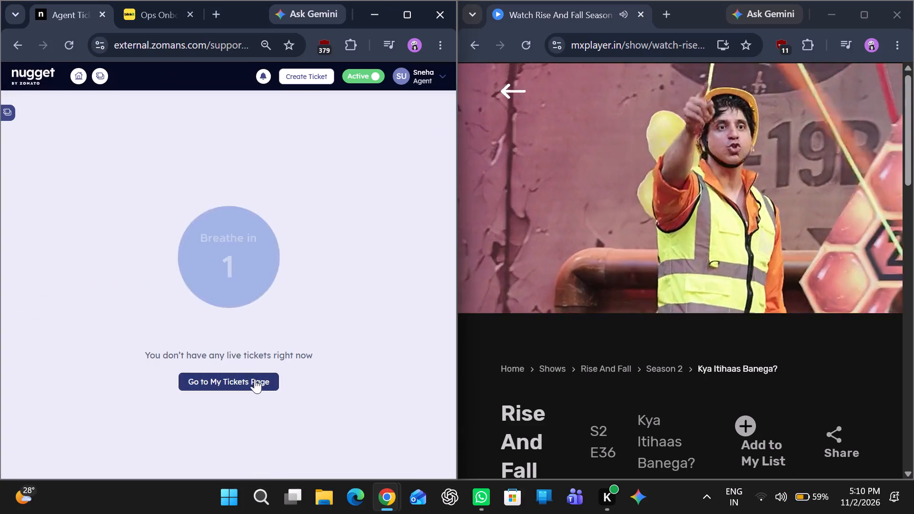
pyautogui.click(255, 379)
pyautogui.click(145, 16)
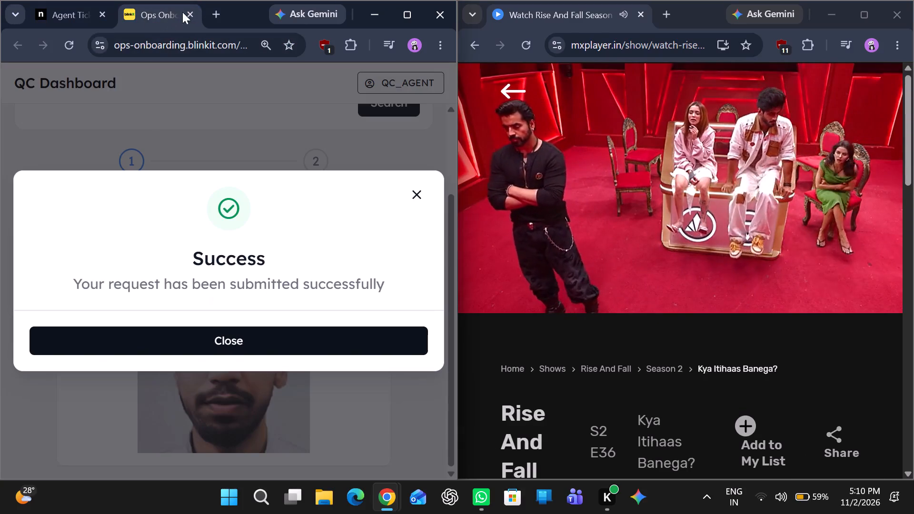
pyautogui.click(189, 14)
pyautogui.click(84, 109)
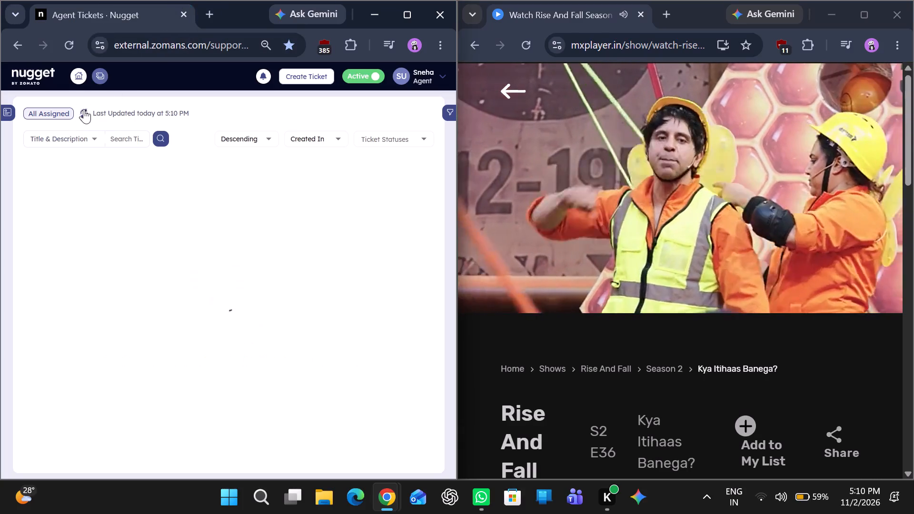
pyautogui.click(84, 109)
pyautogui.click(84, 109)
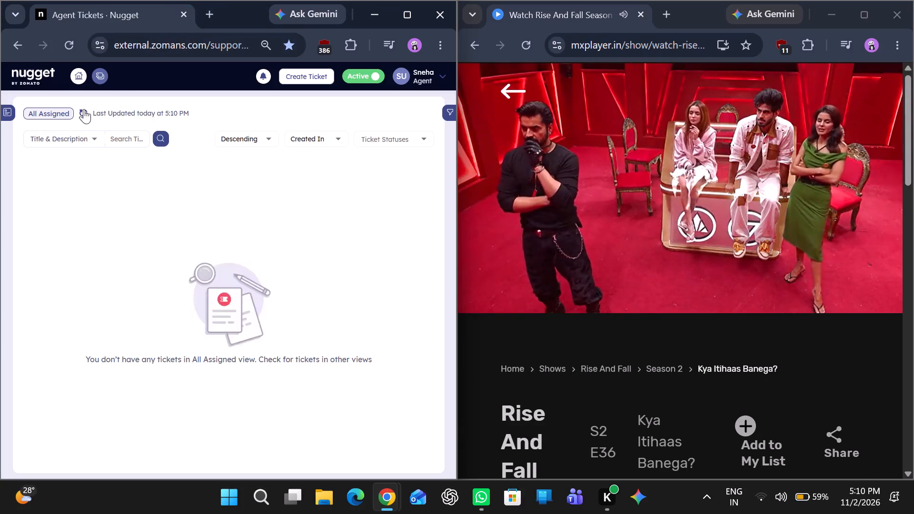
pyautogui.click(84, 109)
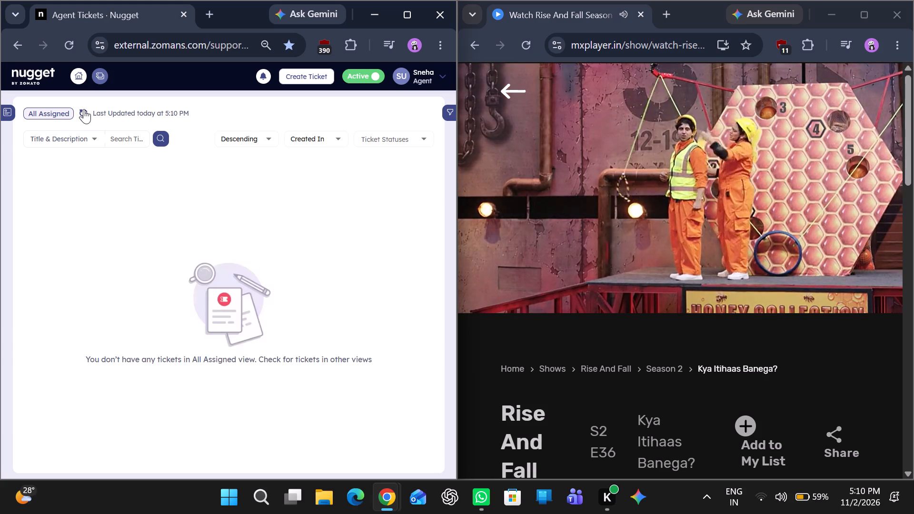
pyautogui.click(84, 109)
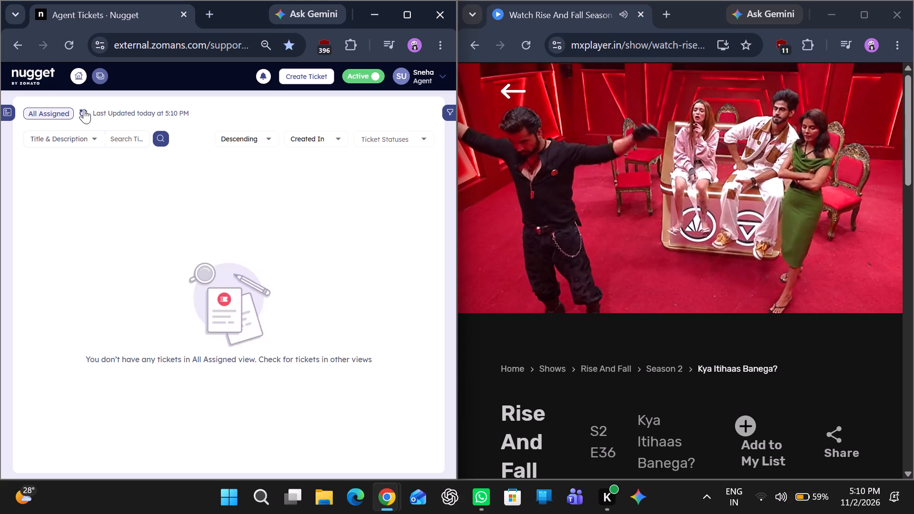
pyautogui.click(84, 109)
pyautogui.click(84, 109)
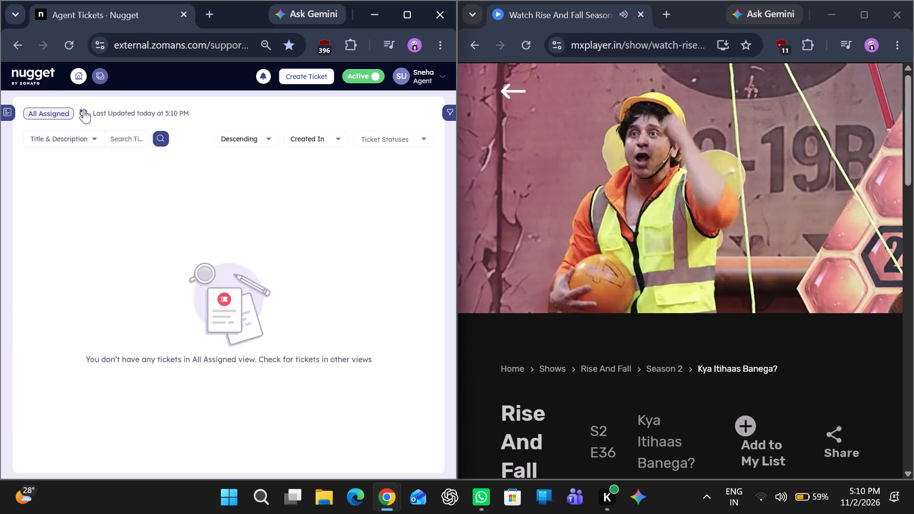
pyautogui.click(84, 109)
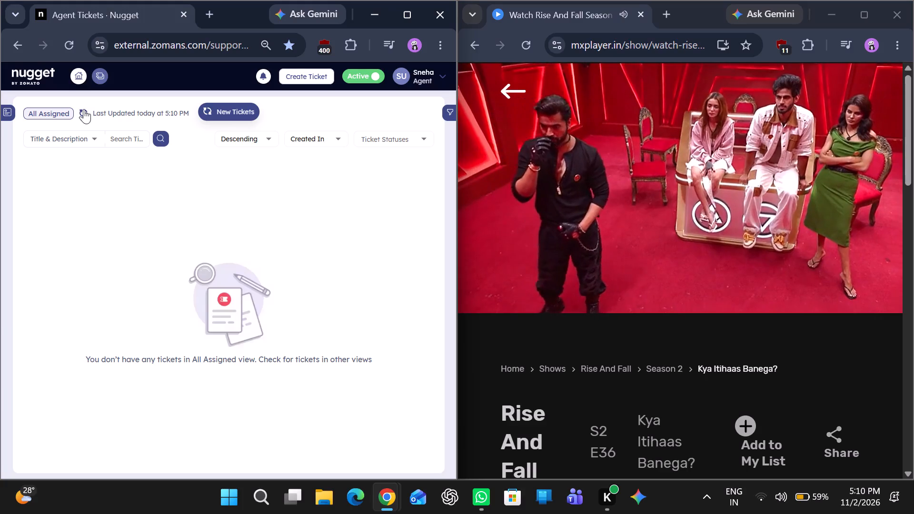
pyautogui.click(84, 109)
pyautogui.click(108, 192)
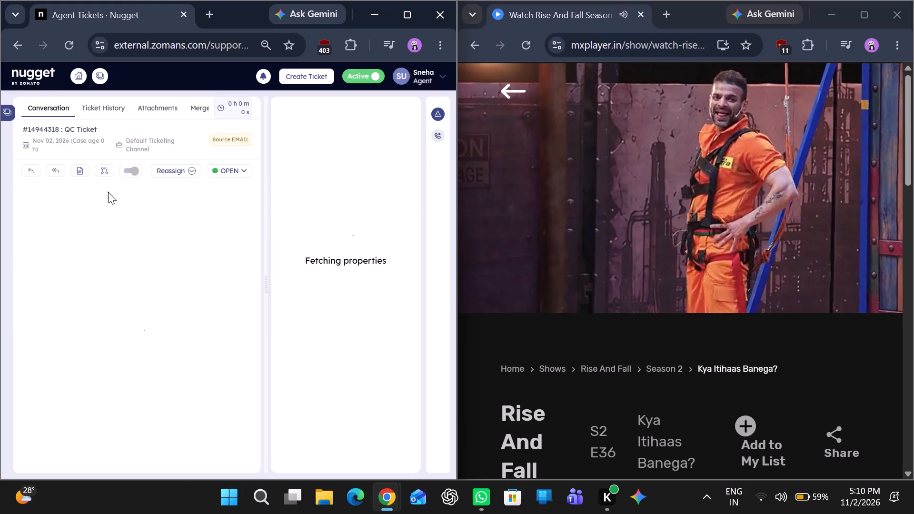
pyautogui.click(111, 289)
pyautogui.tripleClick(114, 296)
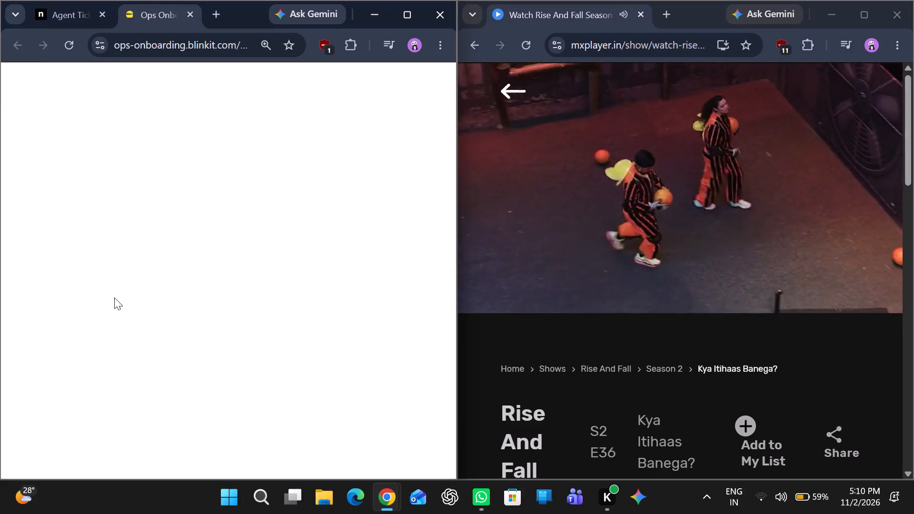
pyautogui.scroll(-5, 299, 306)
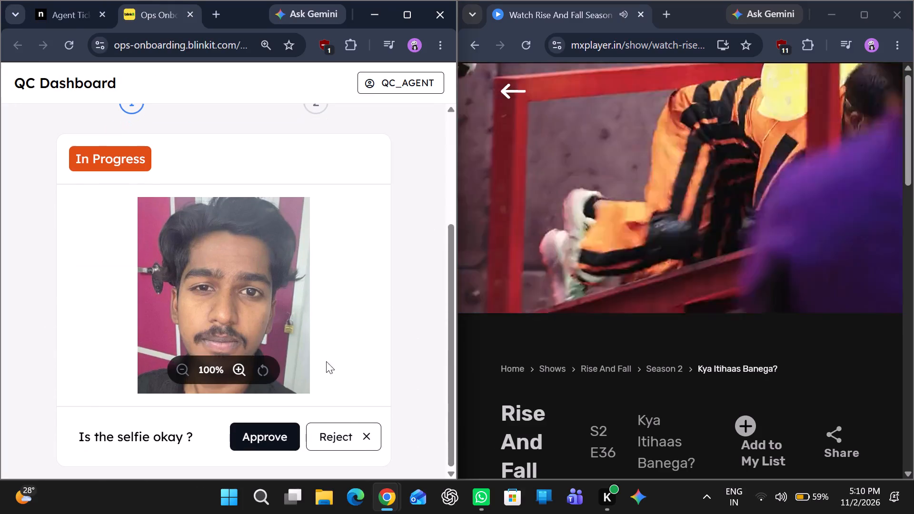
pyautogui.scroll(-4, 349, 374)
pyautogui.click(261, 435)
pyautogui.scroll(-4, 273, 424)
pyautogui.click(273, 419)
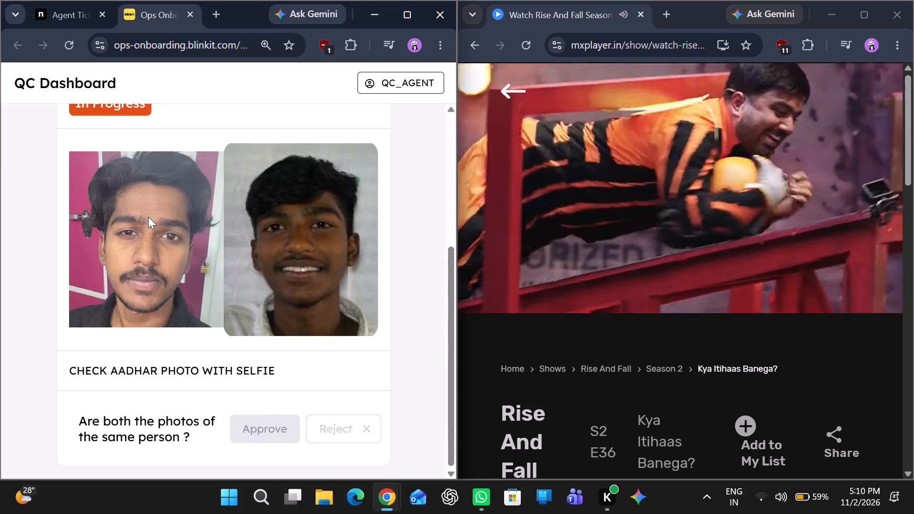
# Set ticket #14944318 to CLOSED in Nugget and return to the All Assigned list with its QC form tab closed.
pyautogui.click(76, 14)
pyautogui.click(239, 166)
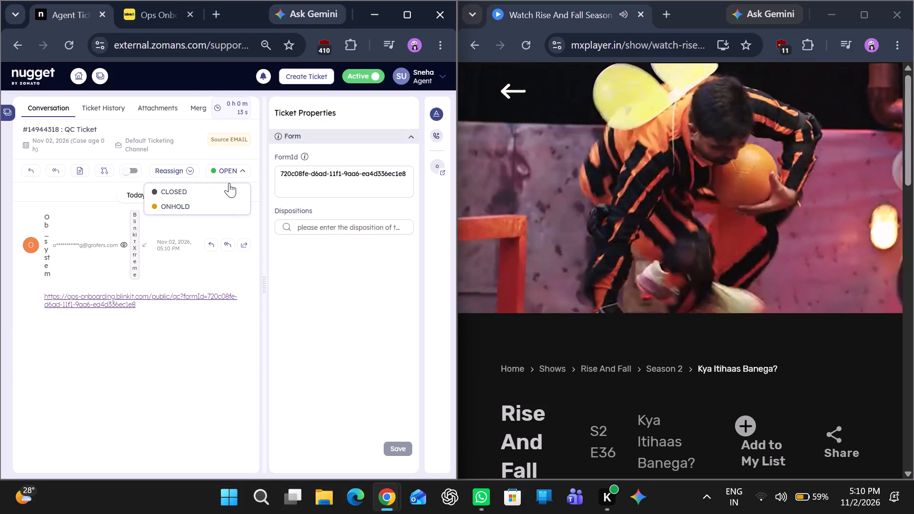
pyautogui.click(228, 183)
pyautogui.click(237, 193)
pyautogui.click(329, 295)
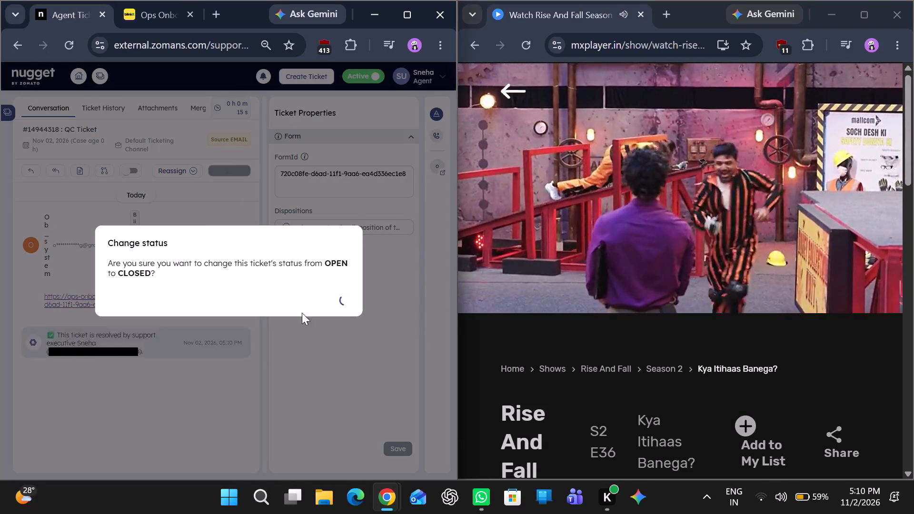
pyautogui.click(249, 376)
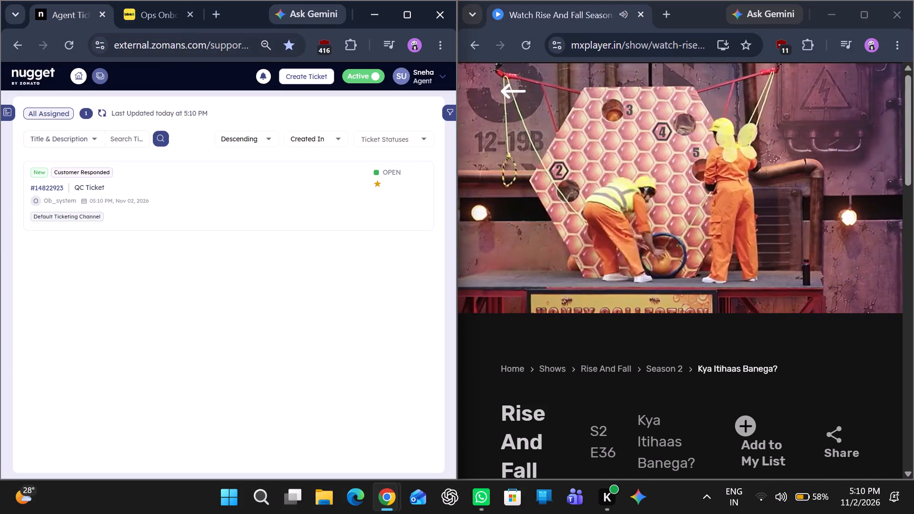
pyautogui.click(189, 14)
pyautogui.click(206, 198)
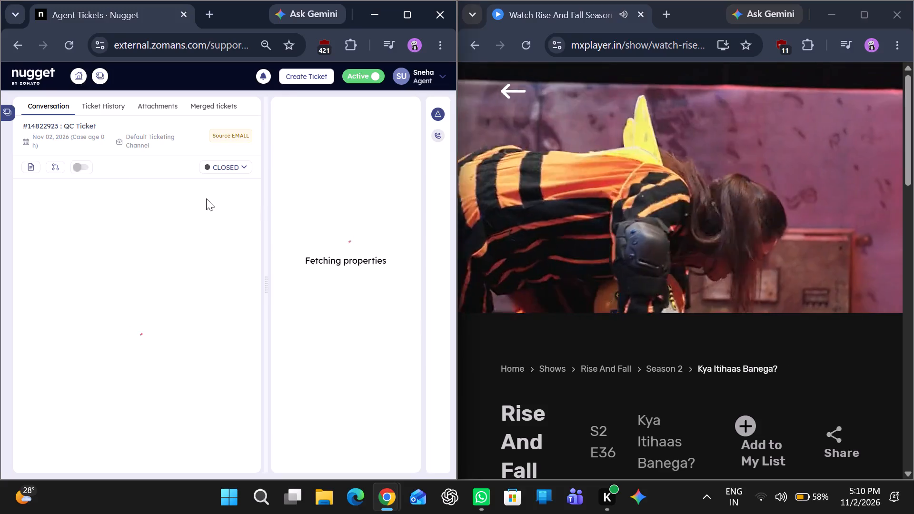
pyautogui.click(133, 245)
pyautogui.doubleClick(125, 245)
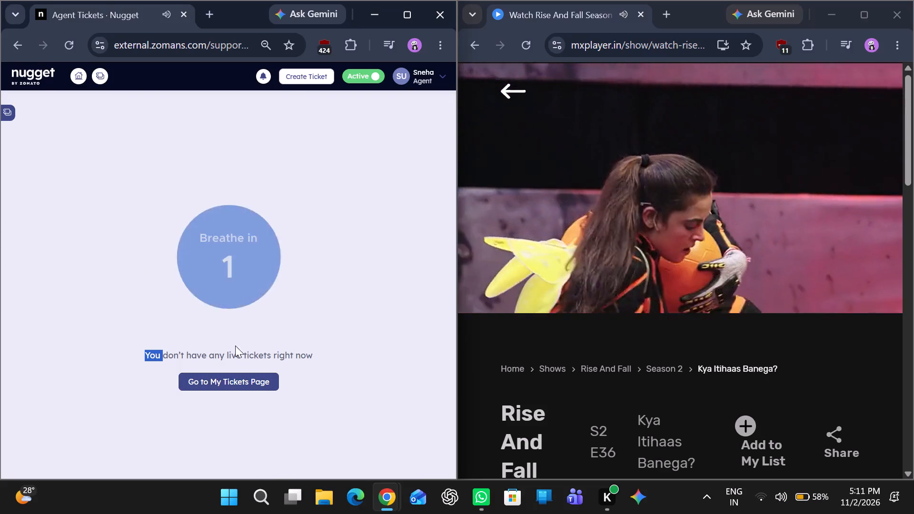
# Open ticket #14936465 from the My Tickets page and open its linked QC form.
pyautogui.click(260, 382)
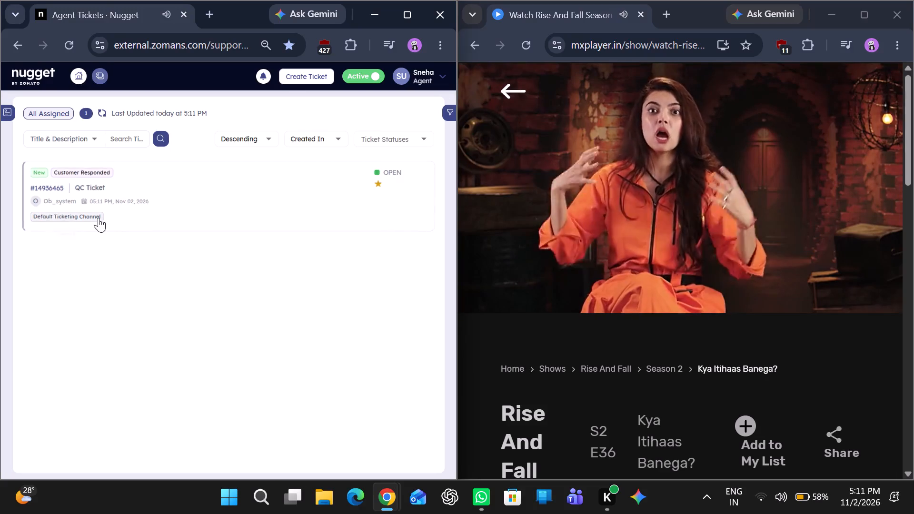
pyautogui.click(99, 217)
pyautogui.tripleClick(96, 299)
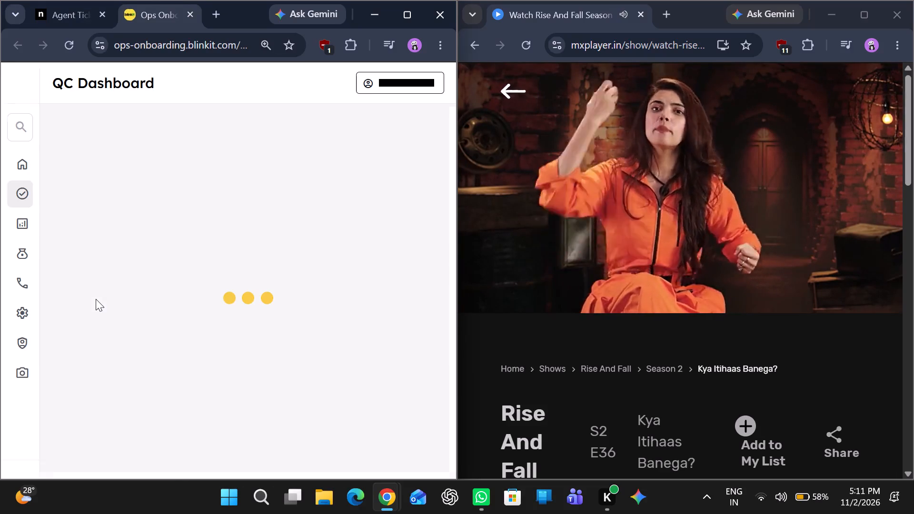
# Approve the selfie and the Aadhar photo match on the QC form for ticket #14936465.
pyautogui.scroll(-5, 282, 303)
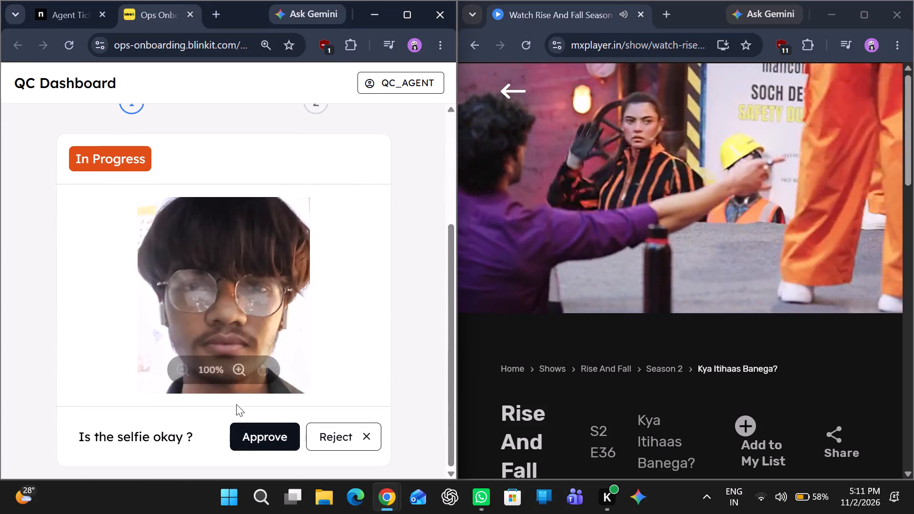
pyautogui.click(274, 433)
pyautogui.scroll(-4, 274, 429)
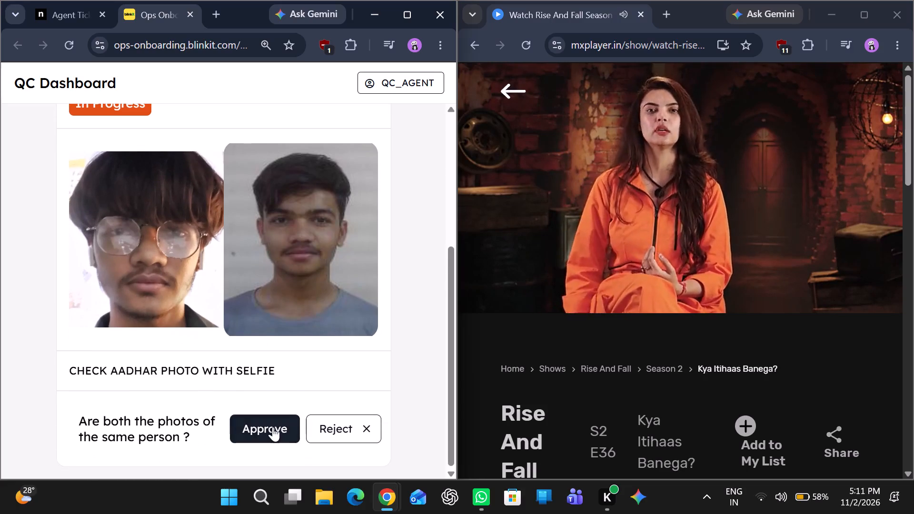
pyautogui.click(273, 427)
pyautogui.click(79, 11)
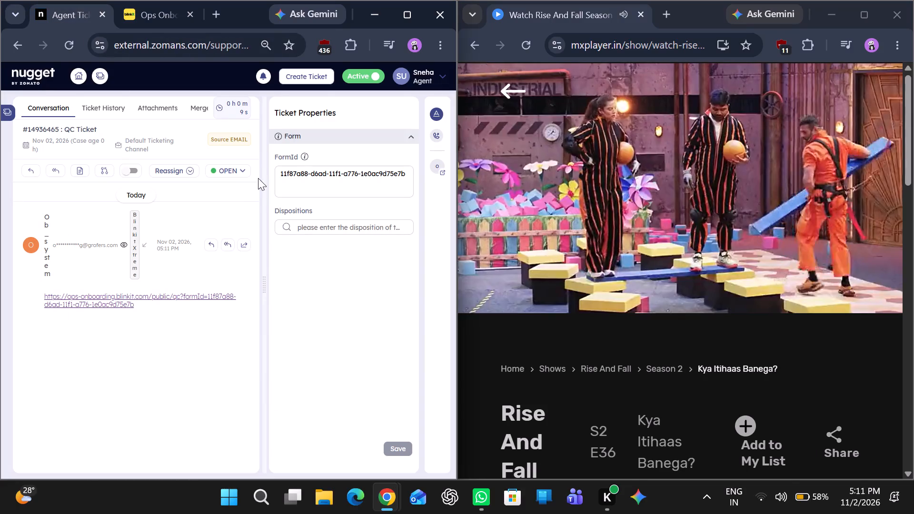
pyautogui.click(248, 173)
pyautogui.click(210, 195)
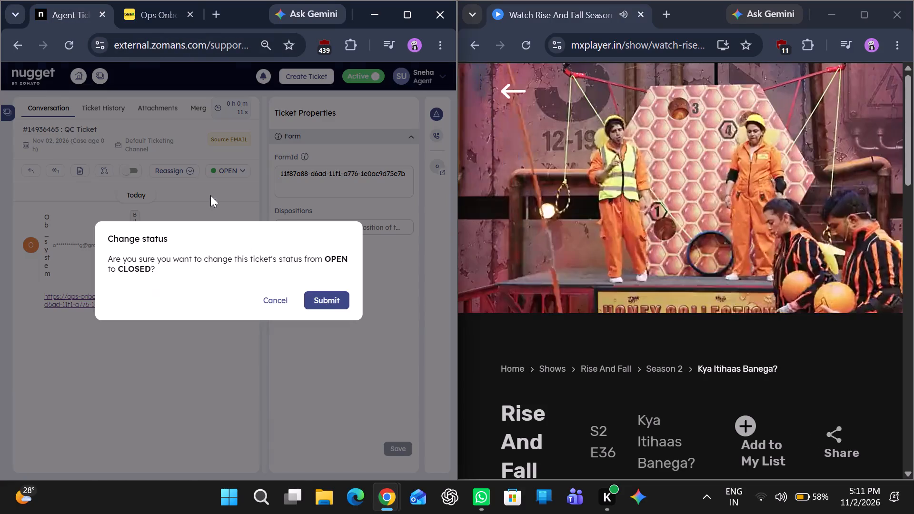
pyautogui.click(336, 297)
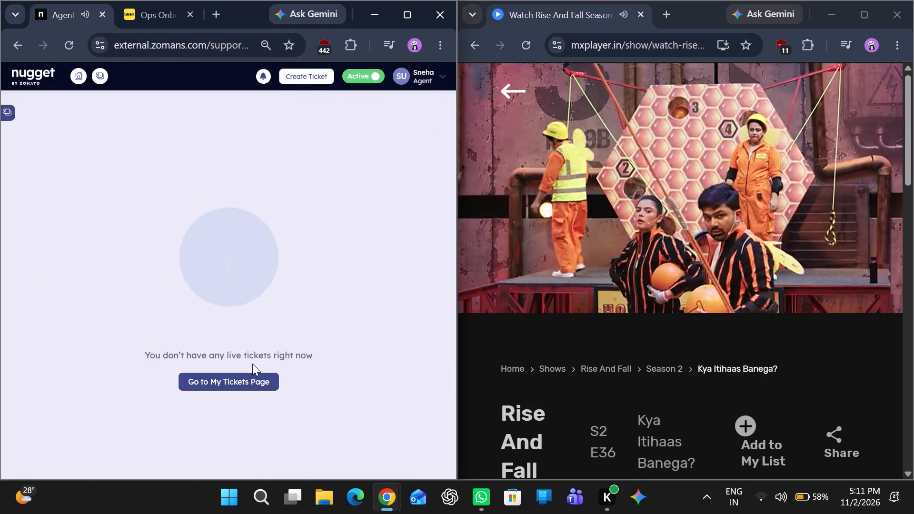
pyautogui.click(252, 378)
pyautogui.click(186, 19)
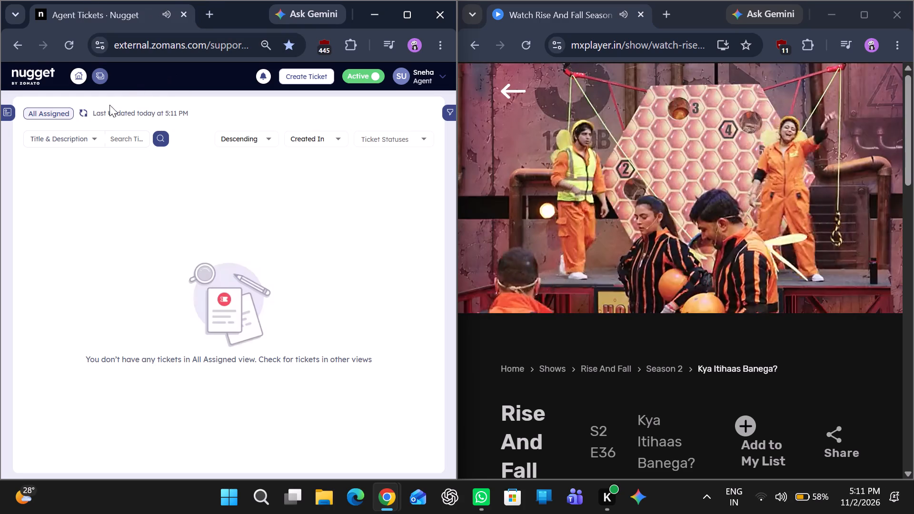
pyautogui.click(80, 111)
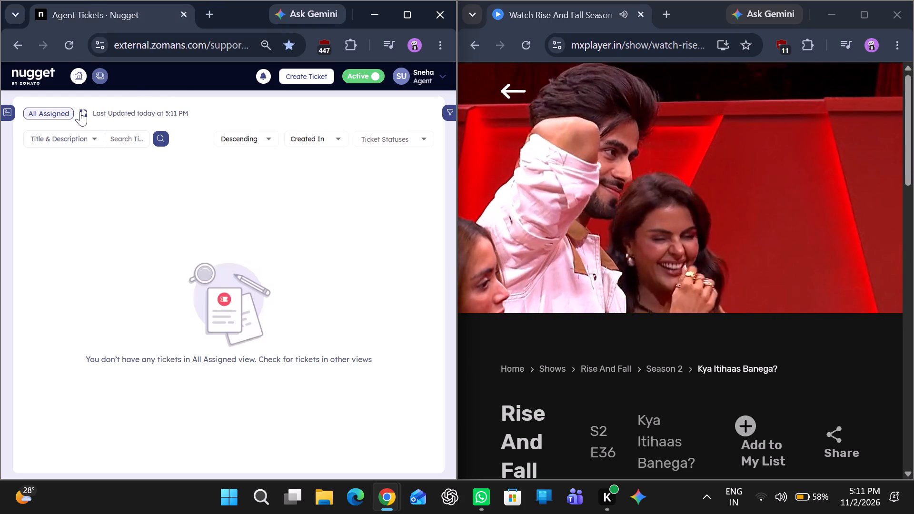
pyautogui.click(80, 111)
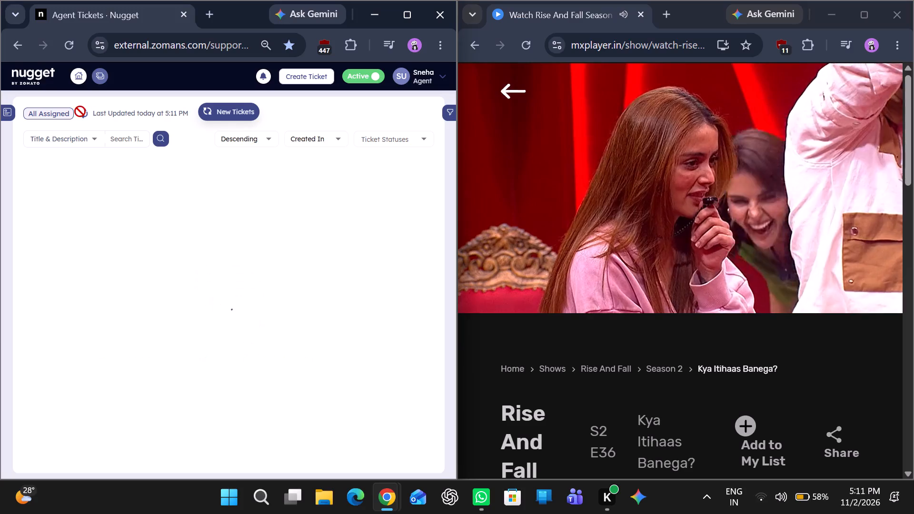
pyautogui.click(107, 187)
pyautogui.tripleClick(103, 295)
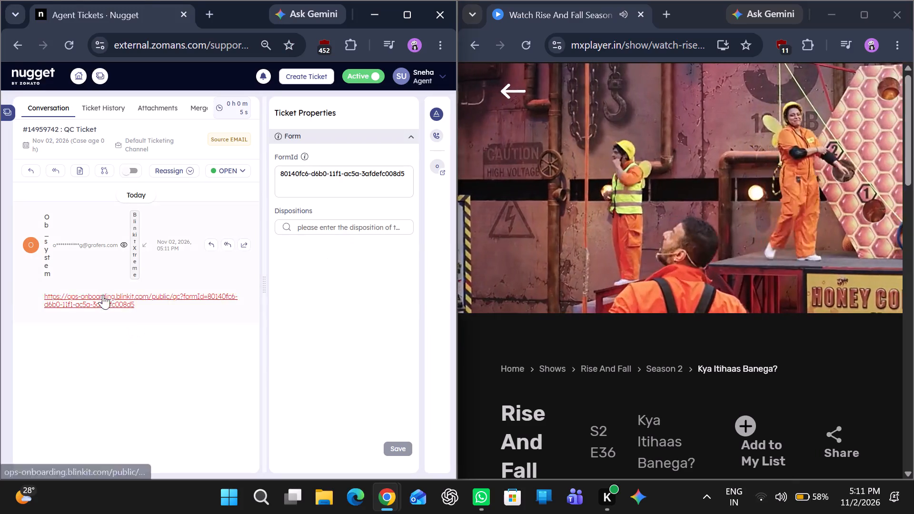
pyautogui.scroll(-3, 261, 278)
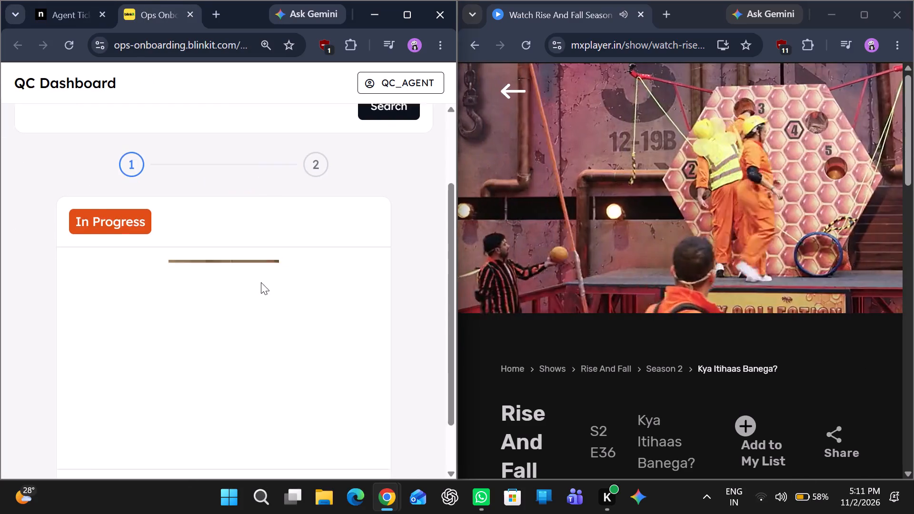
pyautogui.scroll(-2, 261, 282)
pyautogui.click(268, 435)
pyautogui.scroll(-4, 268, 431)
pyautogui.click(268, 419)
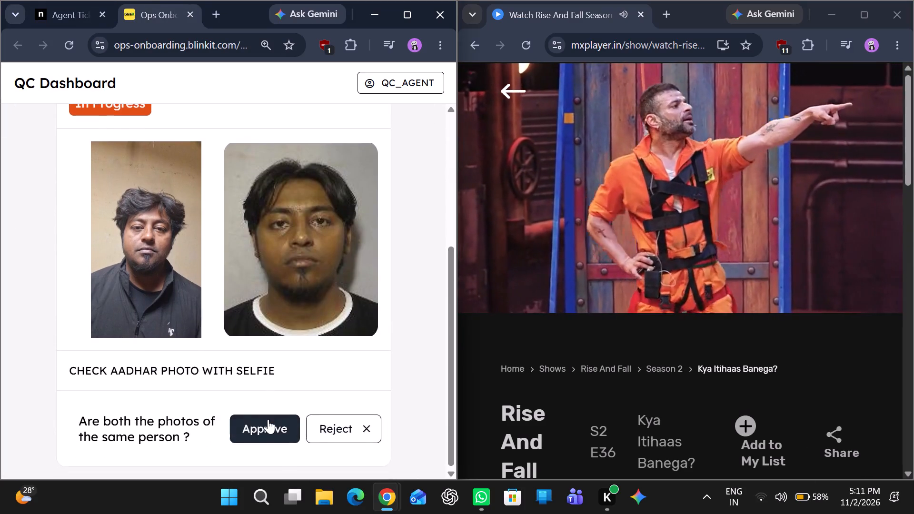
# Set ticket #14959742 to CLOSED in Nugget and return to the All Assigned list with its QC form tab closed.
pyautogui.doubleClick(78, 16)
pyautogui.click(233, 169)
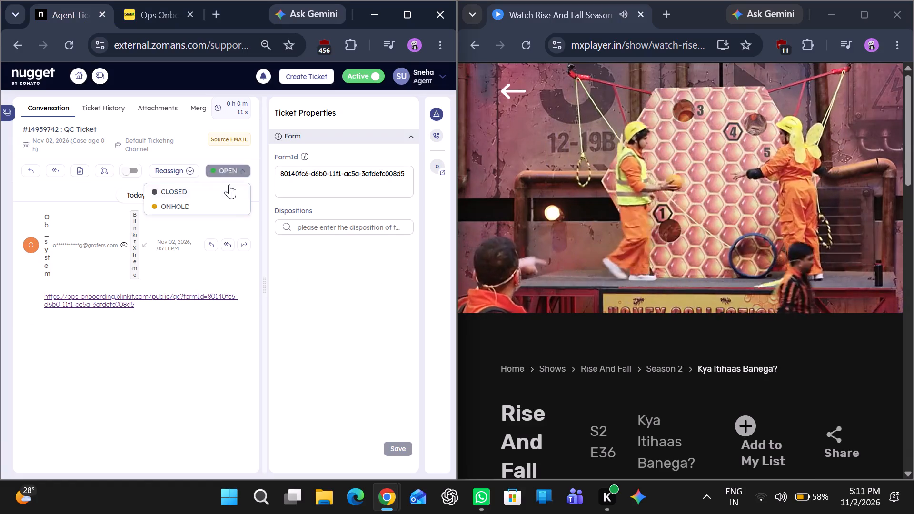
pyautogui.click(229, 185)
pyautogui.click(323, 297)
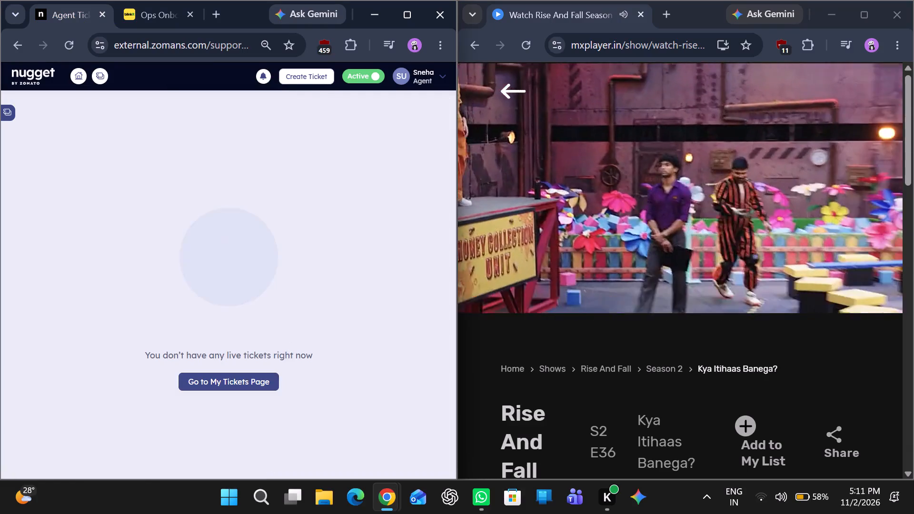
pyautogui.click(264, 385)
pyautogui.click(192, 14)
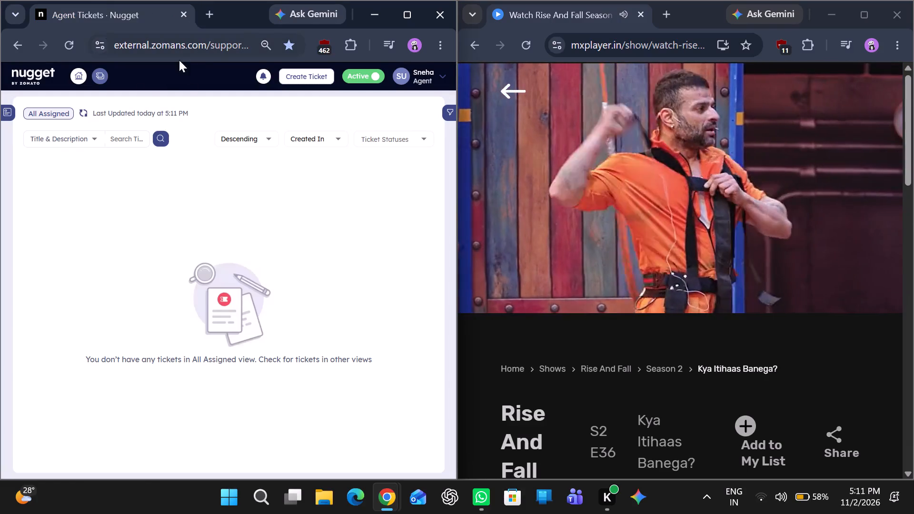
pyautogui.click(77, 113)
pyautogui.doubleClick(82, 112)
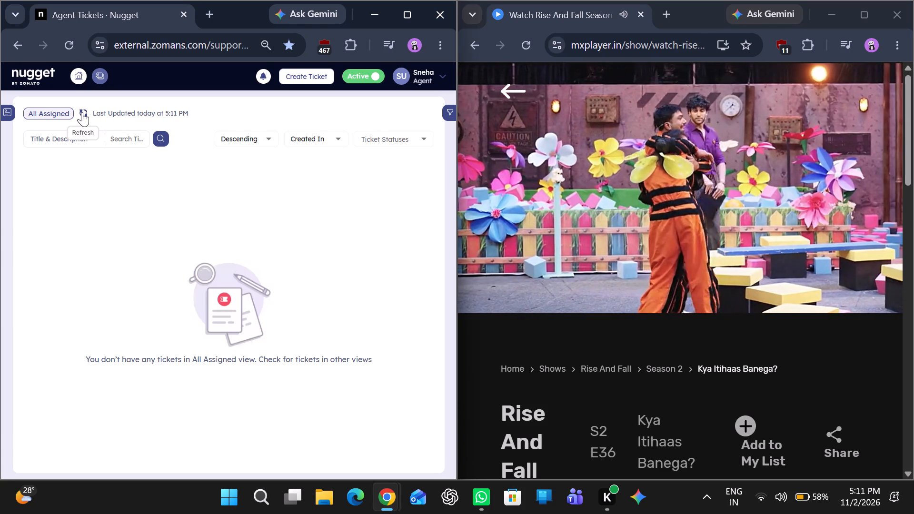
pyautogui.click(82, 112)
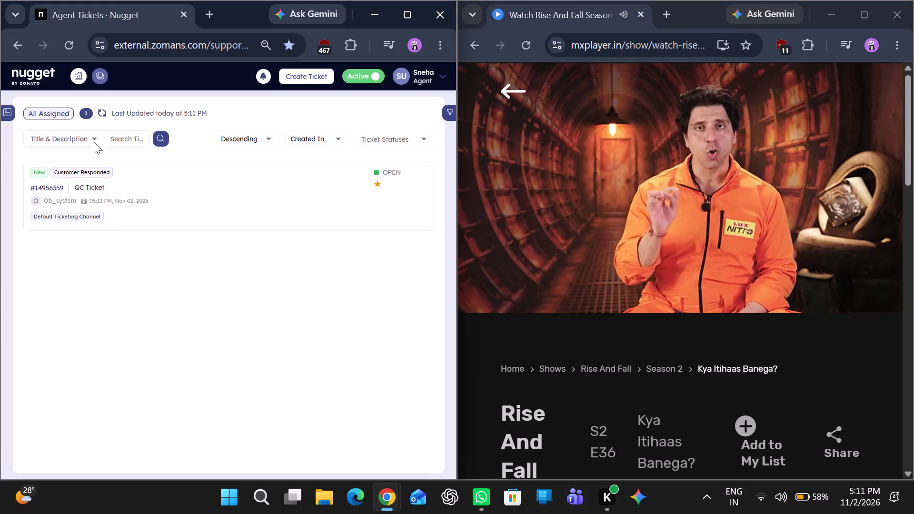
pyautogui.click(113, 192)
pyautogui.tripleClick(110, 296)
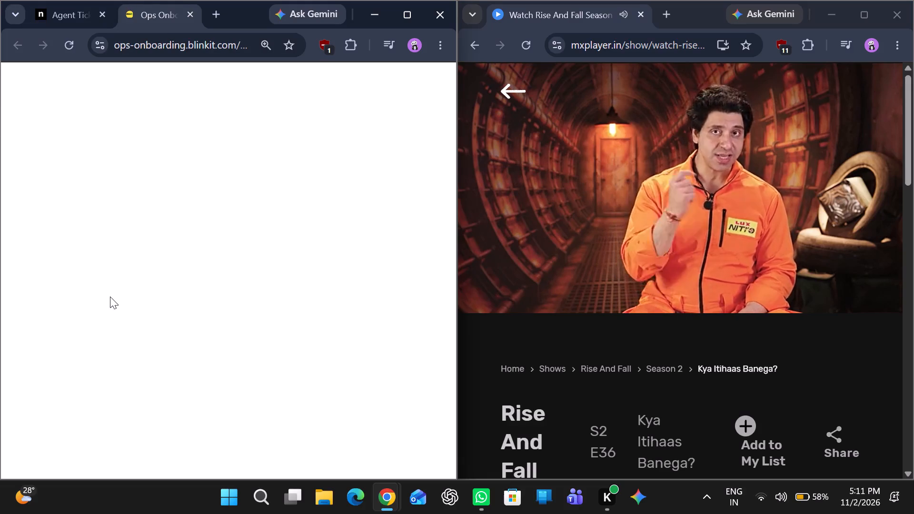
pyautogui.scroll(-6, 258, 285)
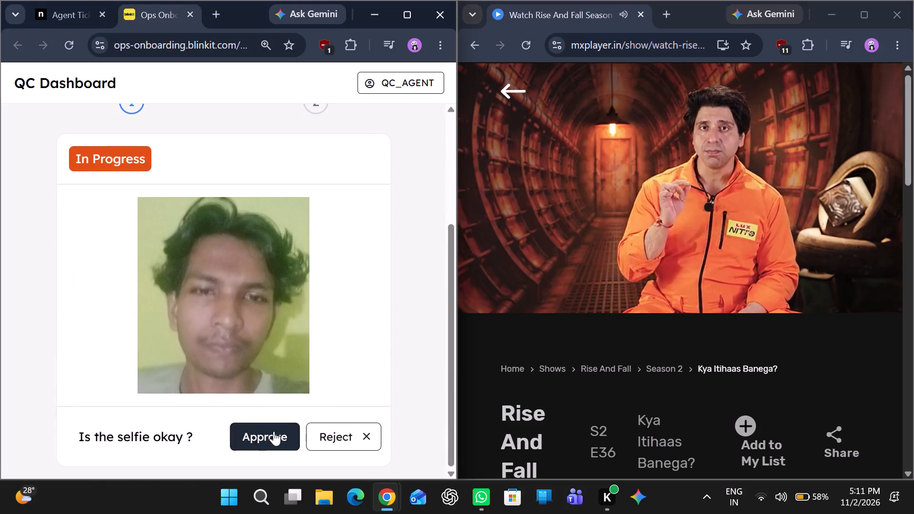
pyautogui.click(274, 431)
pyautogui.scroll(-3, 274, 427)
pyautogui.click(274, 421)
# Set ticket #14956359 to CLOSED in Nugget and return to the All Assigned list with its QC form tab closed.
pyautogui.click(87, 14)
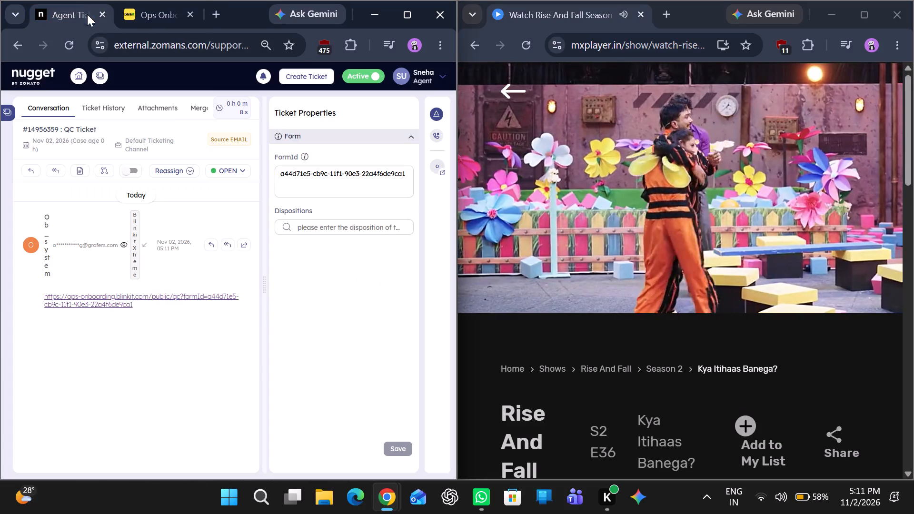
pyautogui.click(227, 162)
pyautogui.doubleClick(228, 167)
pyautogui.doubleClick(228, 186)
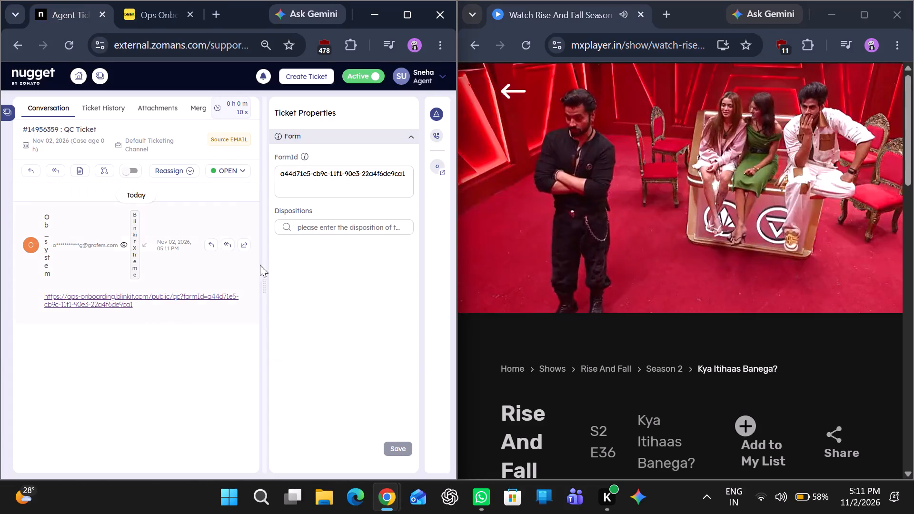
pyautogui.click(230, 169)
pyautogui.click(230, 183)
pyautogui.doubleClick(231, 188)
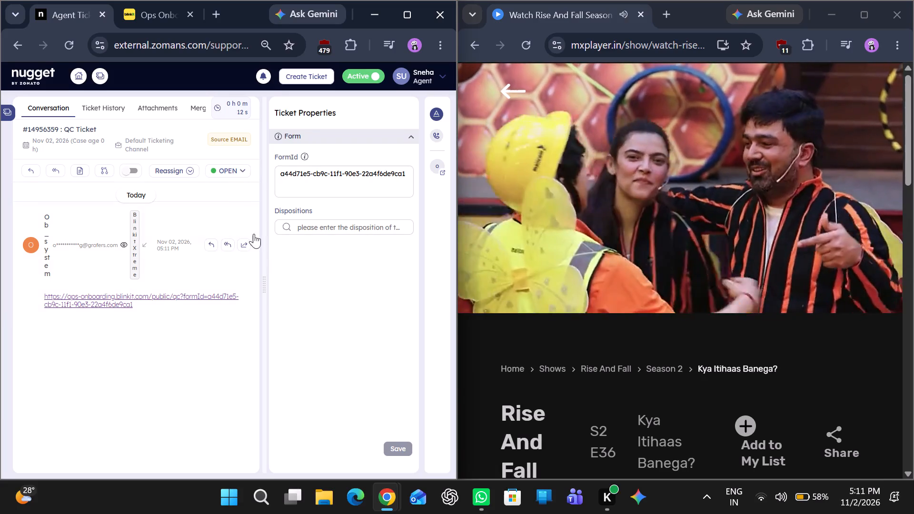
pyautogui.click(212, 169)
pyautogui.click(208, 188)
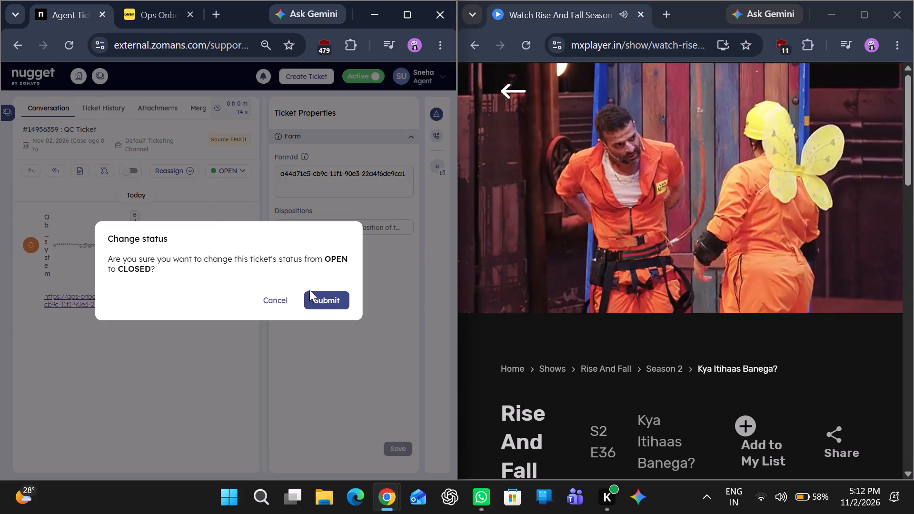
pyautogui.click(330, 297)
pyautogui.click(270, 378)
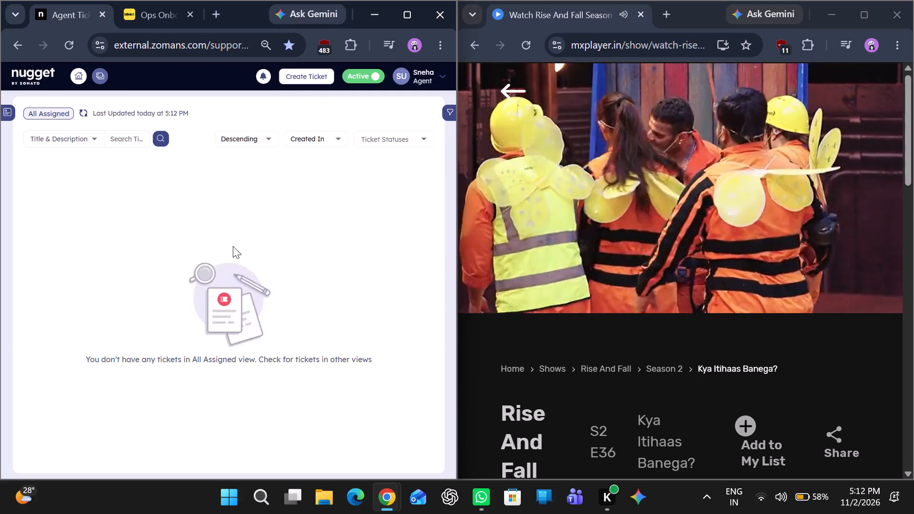
pyautogui.click(188, 12)
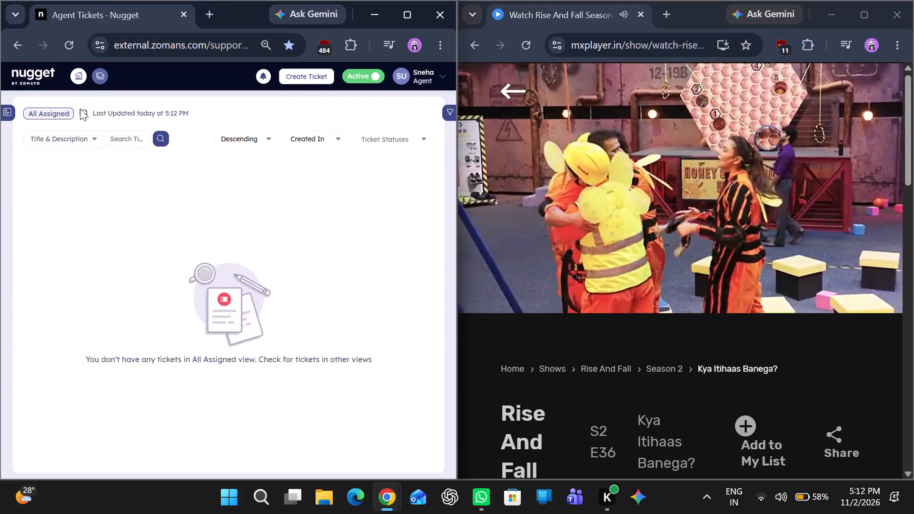
# Refresh the All Assigned list until a ticket arrives, and try to open the QC form linked in ticket #14802428.
pyautogui.click(85, 109)
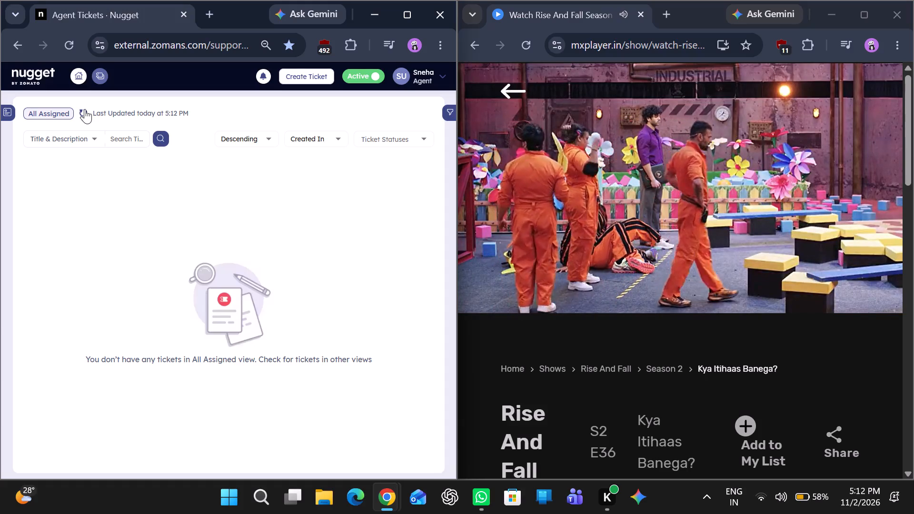
pyautogui.click(85, 109)
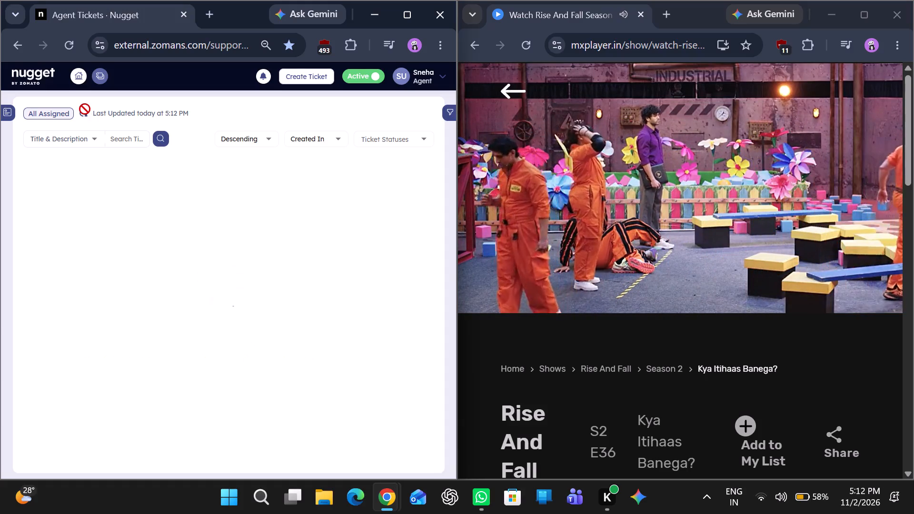
pyautogui.click(117, 202)
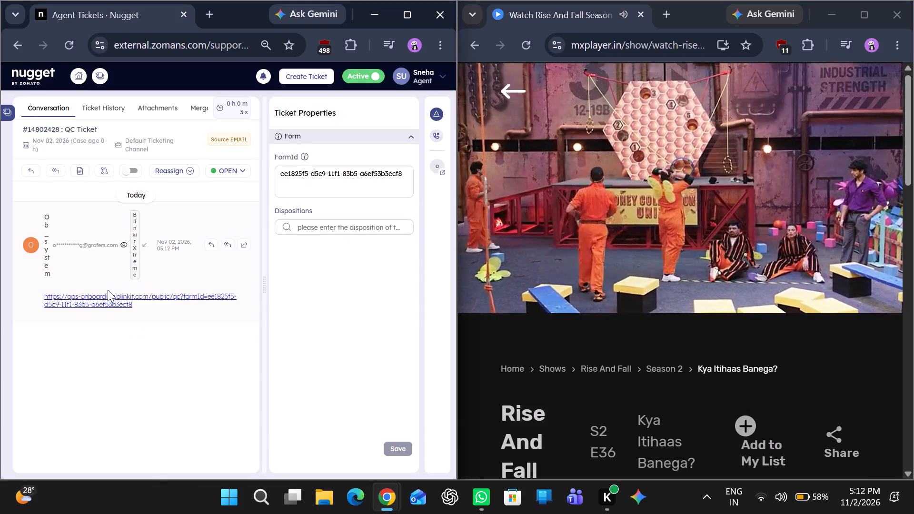
pyautogui.doubleClick(109, 297)
pyautogui.scroll(-2, 262, 231)
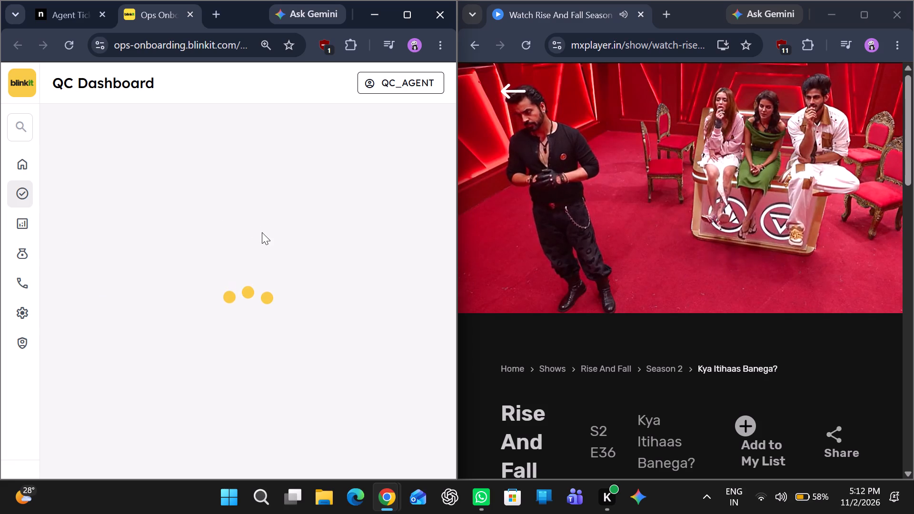
pyautogui.scroll(-4, 262, 232)
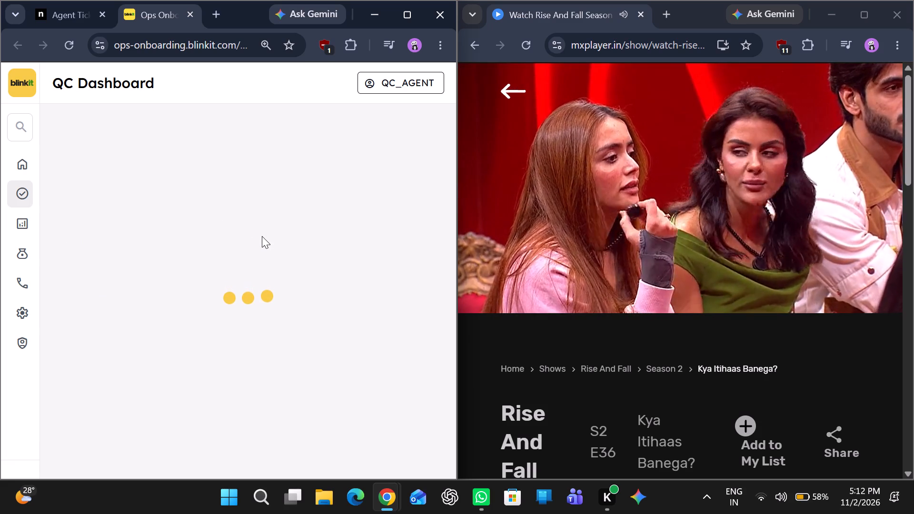
pyautogui.scroll(-8, 262, 236)
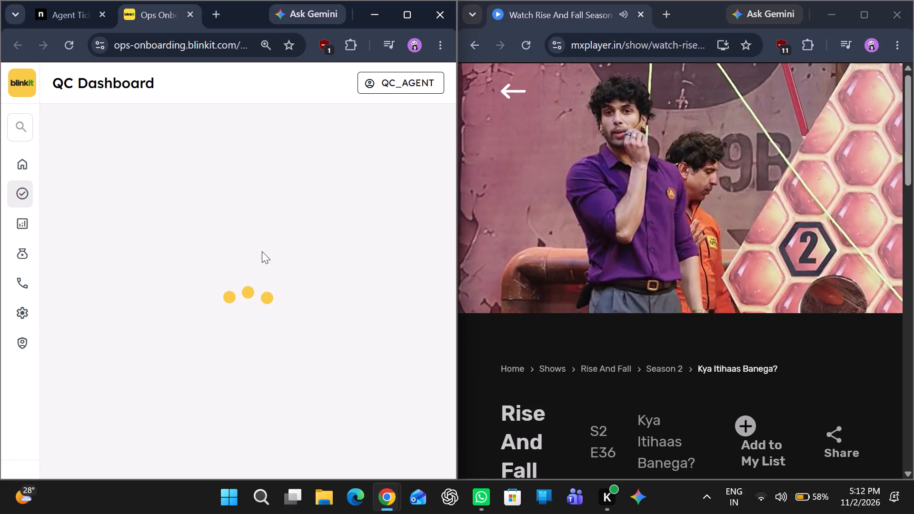
pyautogui.scroll(-6, 262, 251)
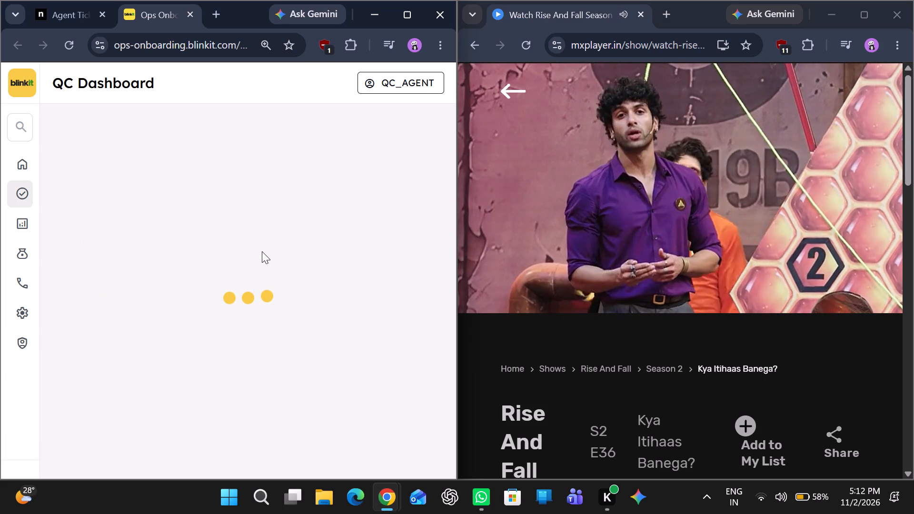
pyautogui.scroll(-5, 262, 251)
pyautogui.click(67, 5)
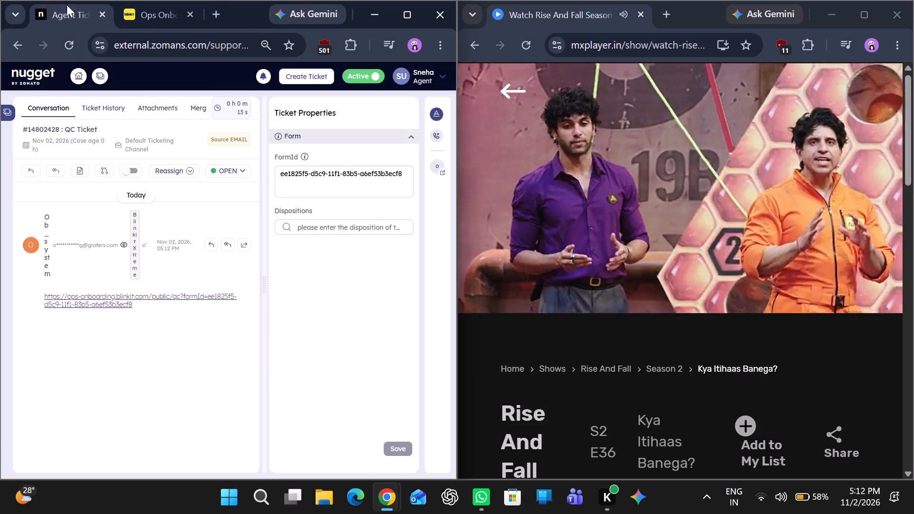
pyautogui.click(220, 167)
pyautogui.click(220, 190)
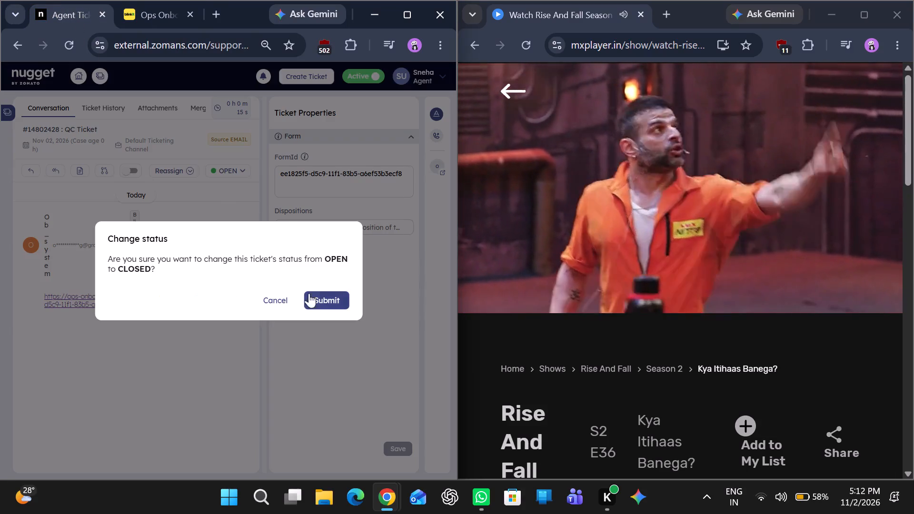
pyautogui.click(321, 299)
pyautogui.doubleClick(258, 380)
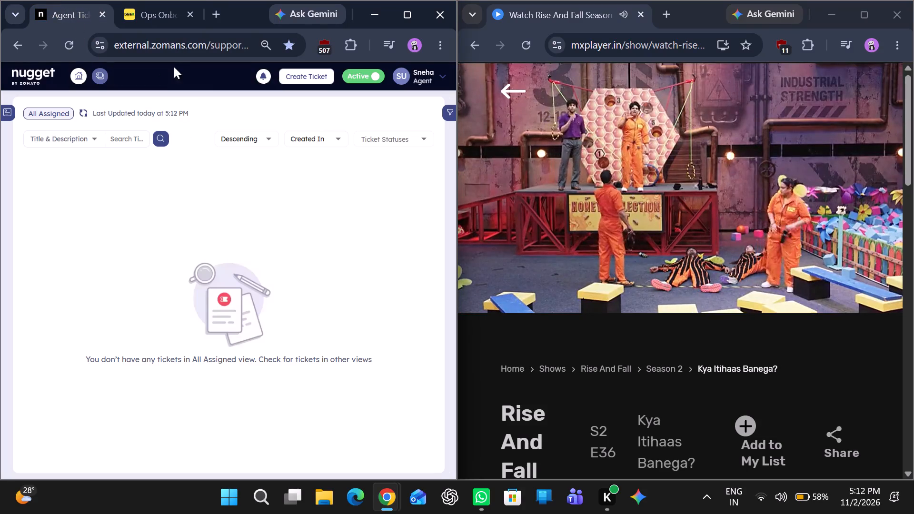
pyautogui.click(179, 15)
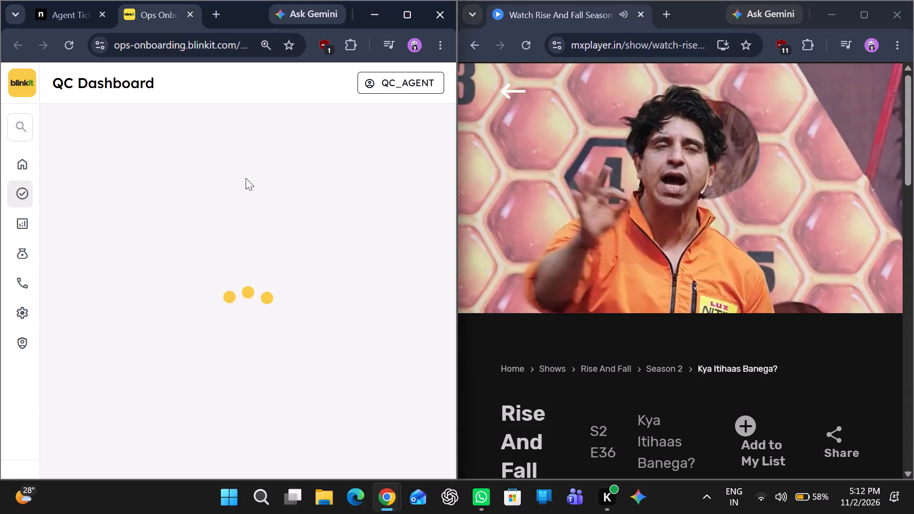
pyautogui.scroll(-6, 245, 179)
pyautogui.scroll(-2, 229, 224)
pyautogui.scroll(1, 202, 227)
pyautogui.scroll(-2, 190, 225)
pyautogui.click(69, 48)
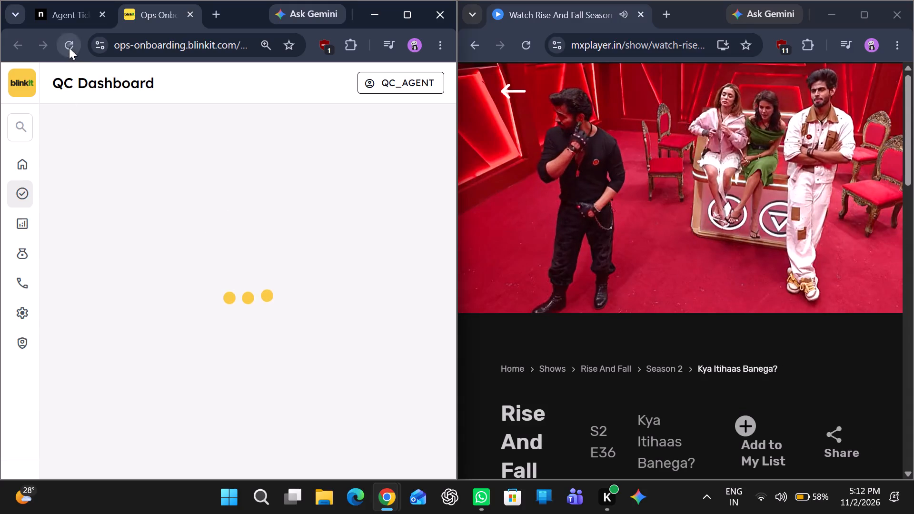
pyautogui.scroll(-5, 219, 185)
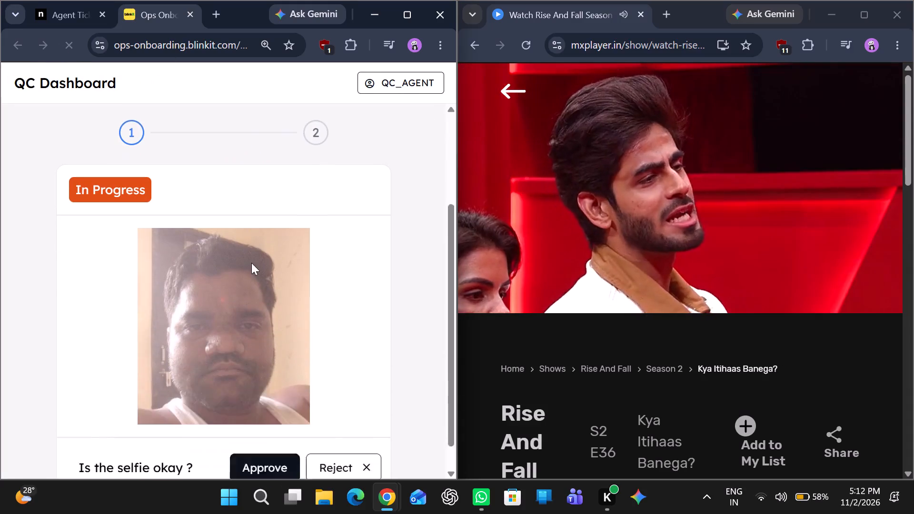
pyautogui.click(330, 424)
pyautogui.scroll(-4, 336, 369)
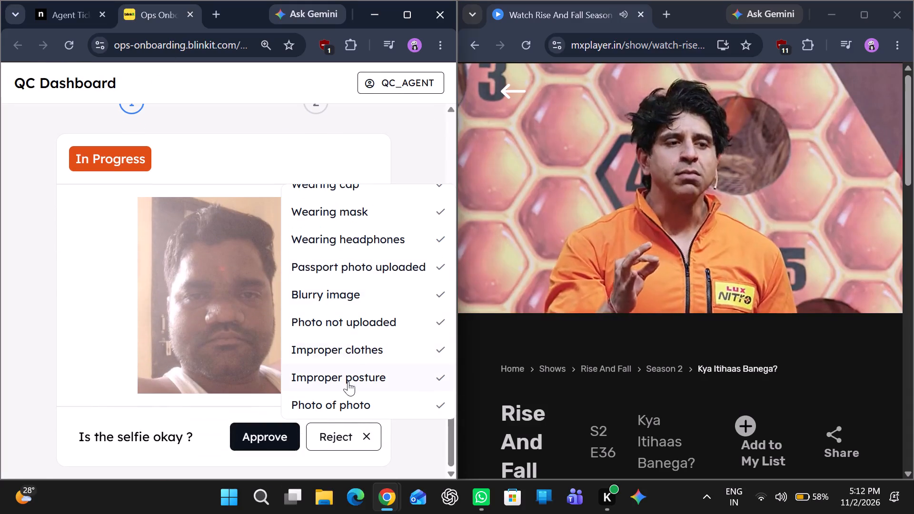
pyautogui.click(349, 344)
pyautogui.click(193, 12)
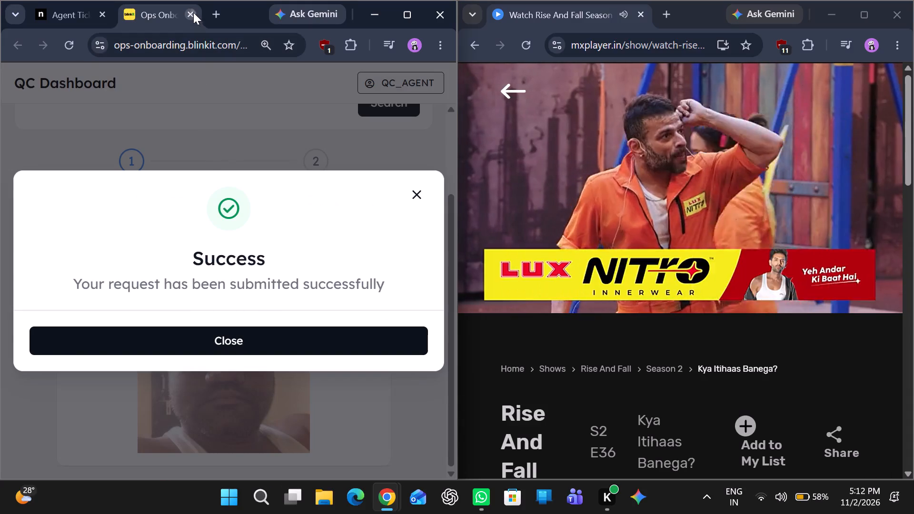
pyautogui.click(82, 108)
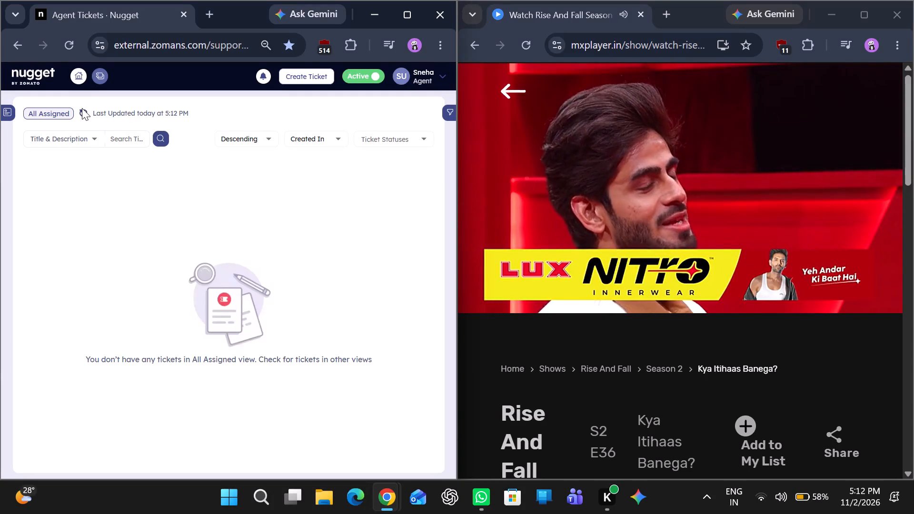
pyautogui.click(82, 110)
pyautogui.click(82, 110)
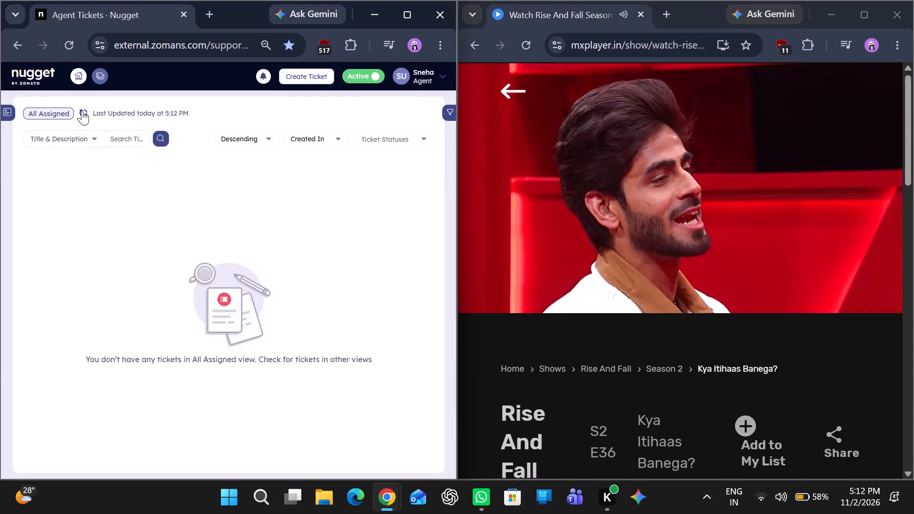
pyautogui.doubleClick(82, 110)
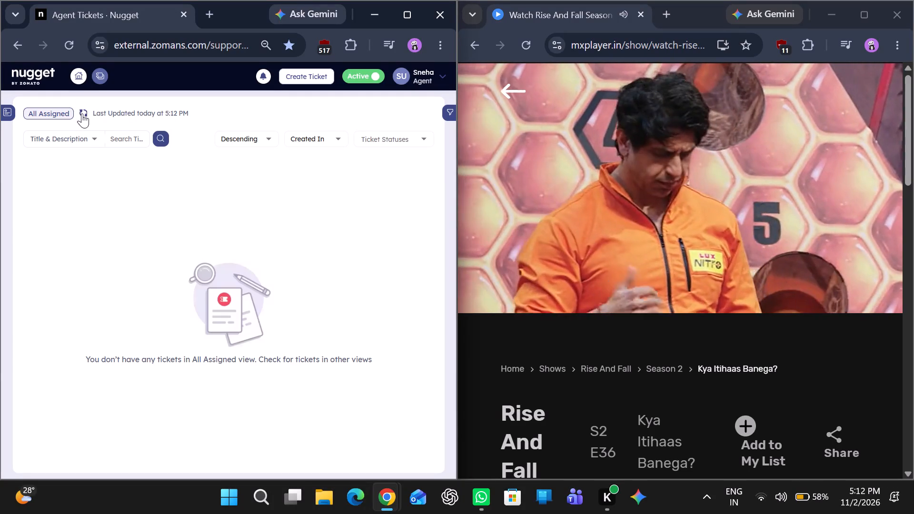
pyautogui.click(82, 109)
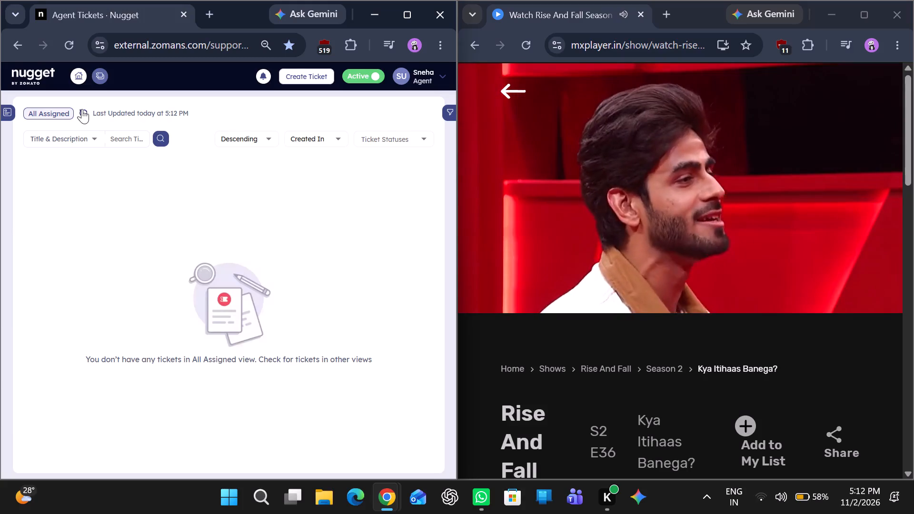
pyautogui.click(96, 179)
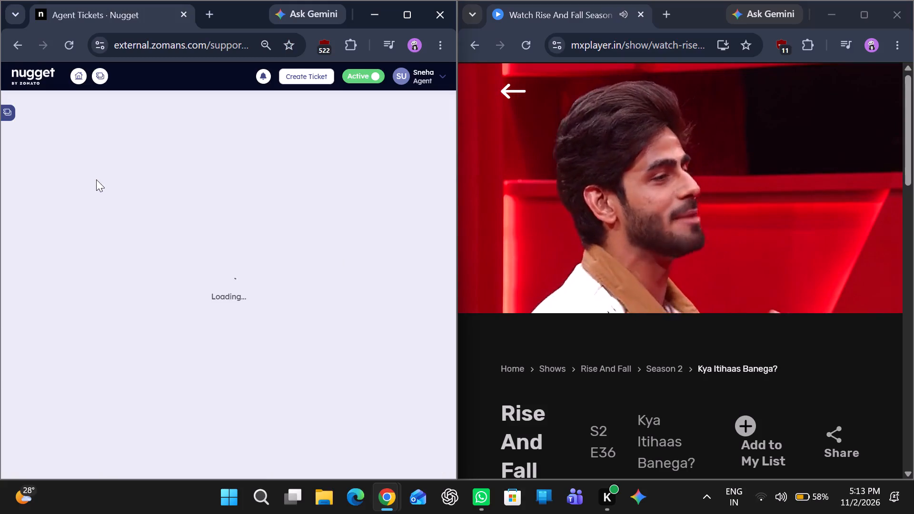
pyautogui.tripleClick(109, 295)
pyautogui.doubleClick(109, 296)
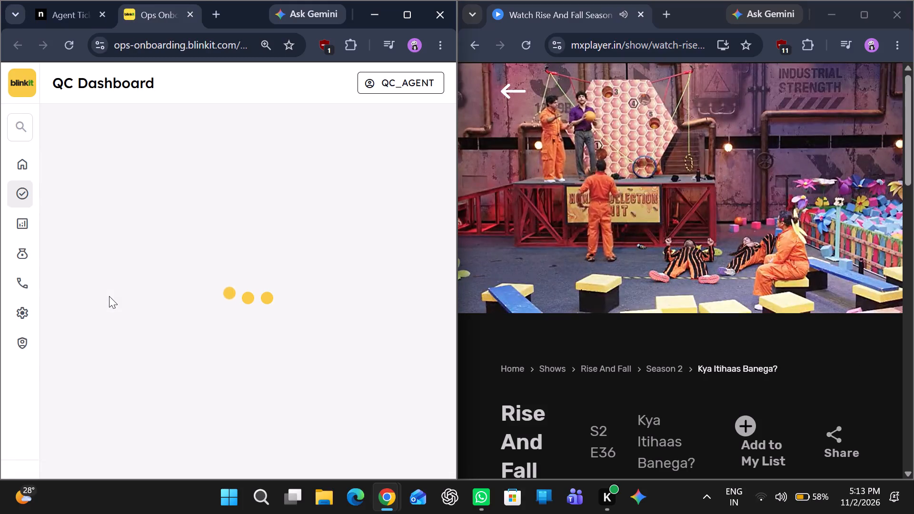
pyautogui.scroll(-5, 234, 274)
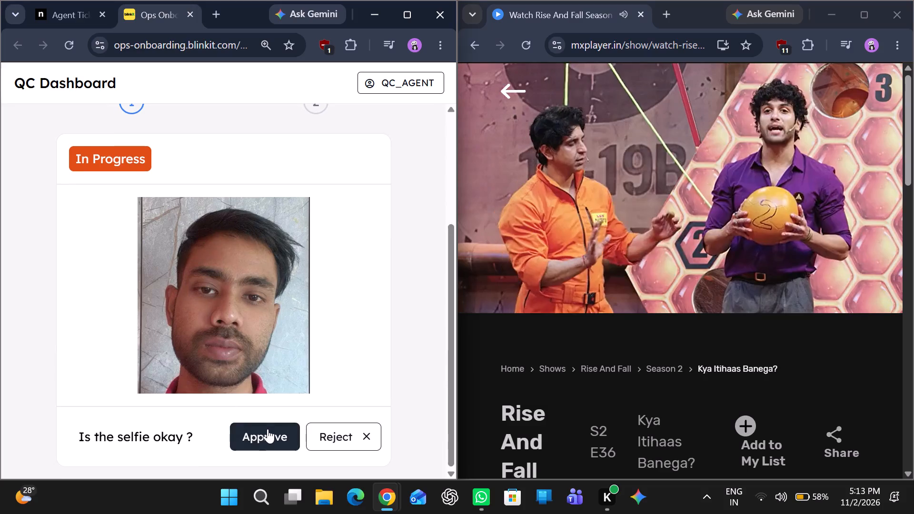
pyautogui.doubleClick(269, 435)
pyautogui.scroll(-4, 270, 426)
pyautogui.click(275, 422)
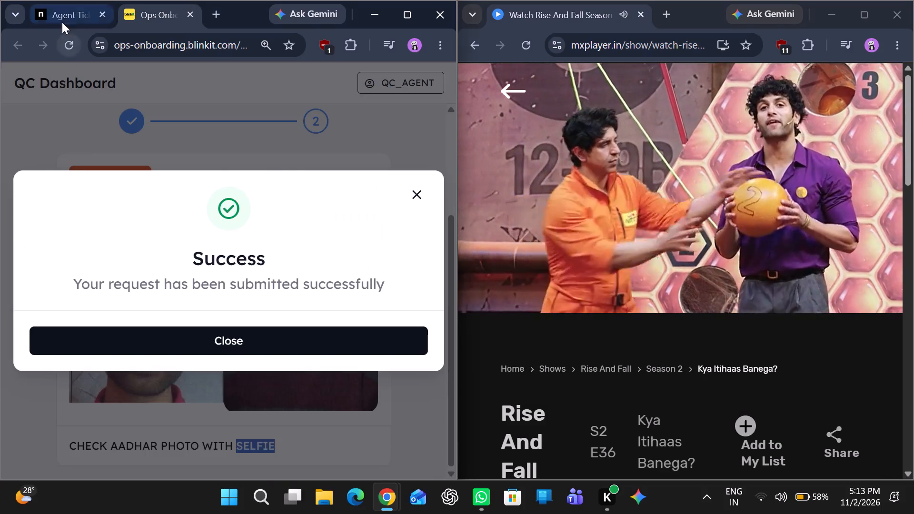
pyautogui.click(62, 22)
pyautogui.click(229, 168)
pyautogui.click(226, 194)
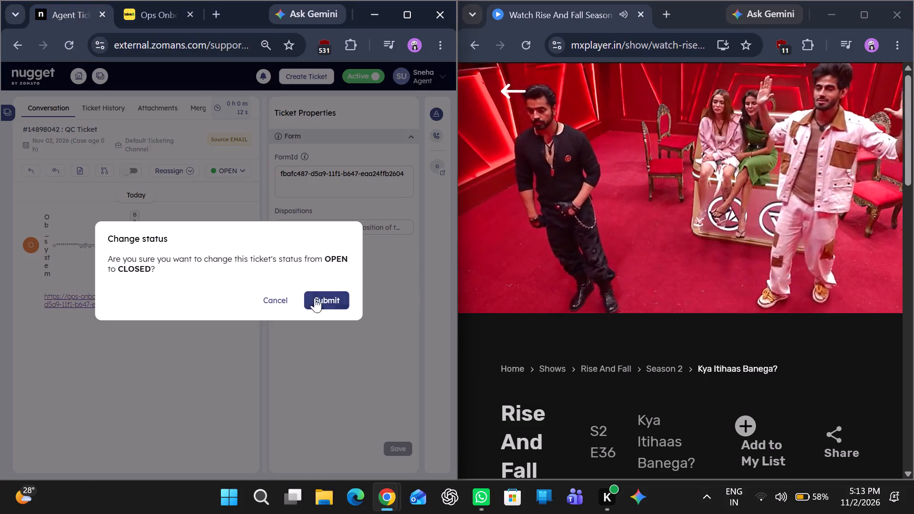
pyautogui.click(315, 298)
pyautogui.doubleClick(250, 382)
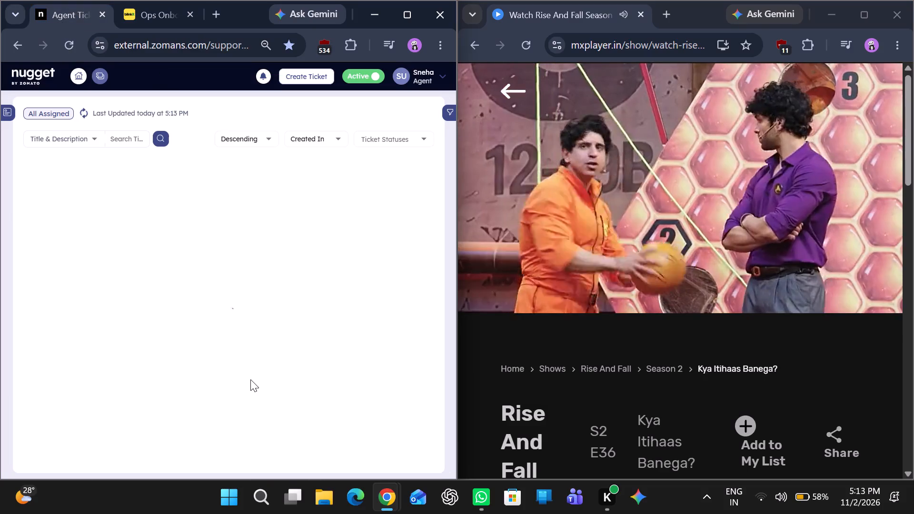
pyautogui.doubleClick(250, 379)
pyautogui.click(160, 19)
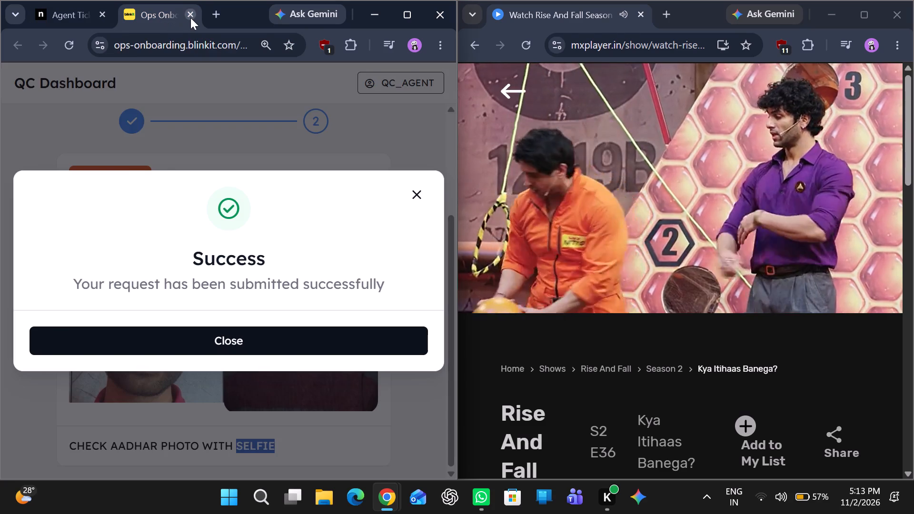
pyautogui.click(190, 18)
# Refresh the All Assigned list until a ticket arrives and open the QC form linked in ticket #14681993.
pyautogui.click(83, 108)
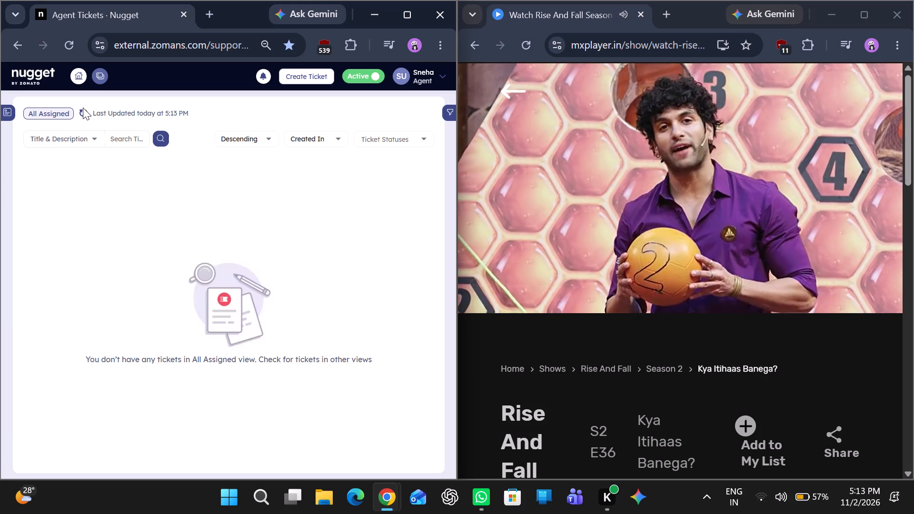
pyautogui.click(83, 108)
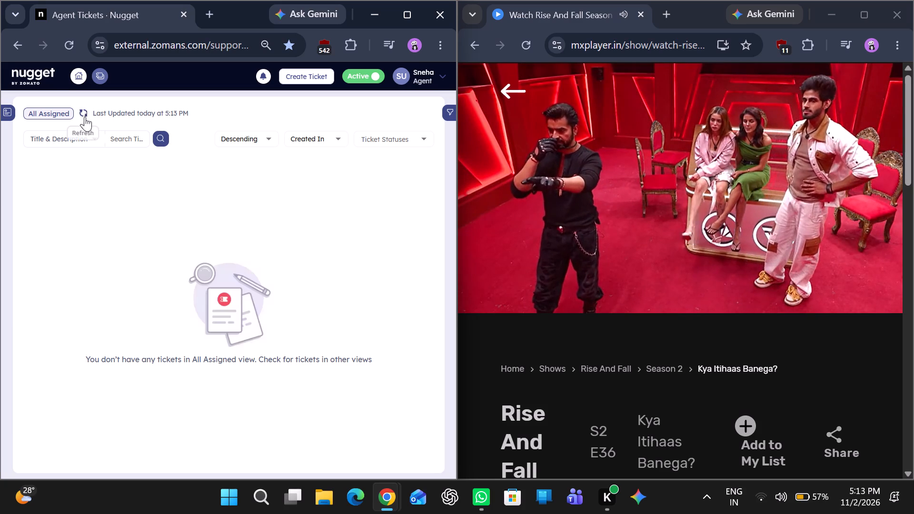
pyautogui.click(85, 111)
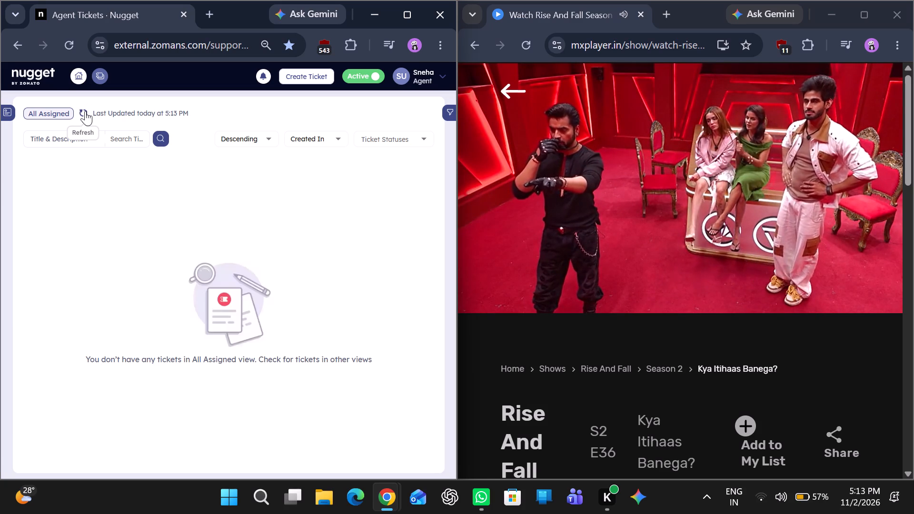
pyautogui.click(85, 111)
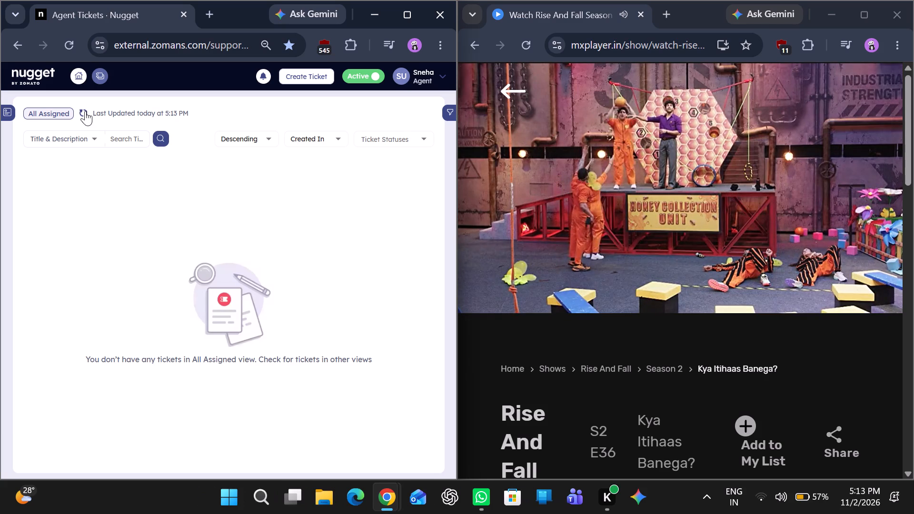
pyautogui.click(85, 111)
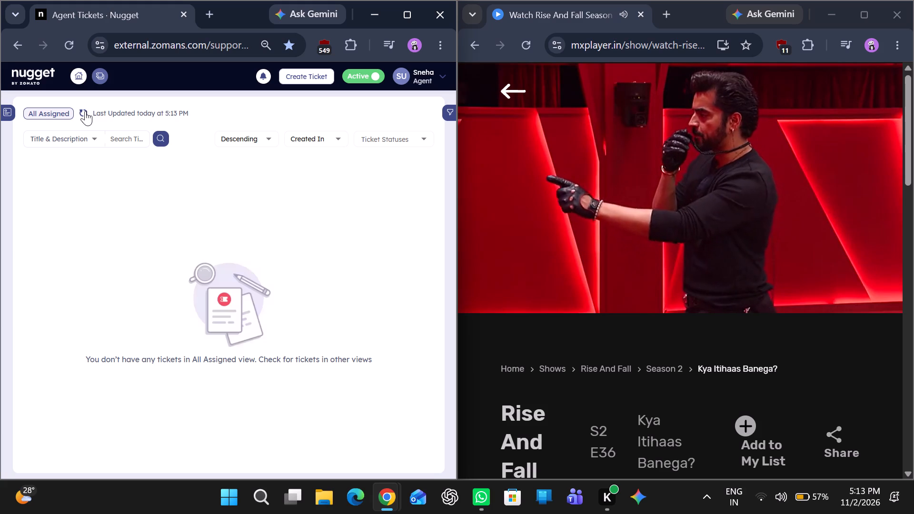
pyautogui.click(85, 111)
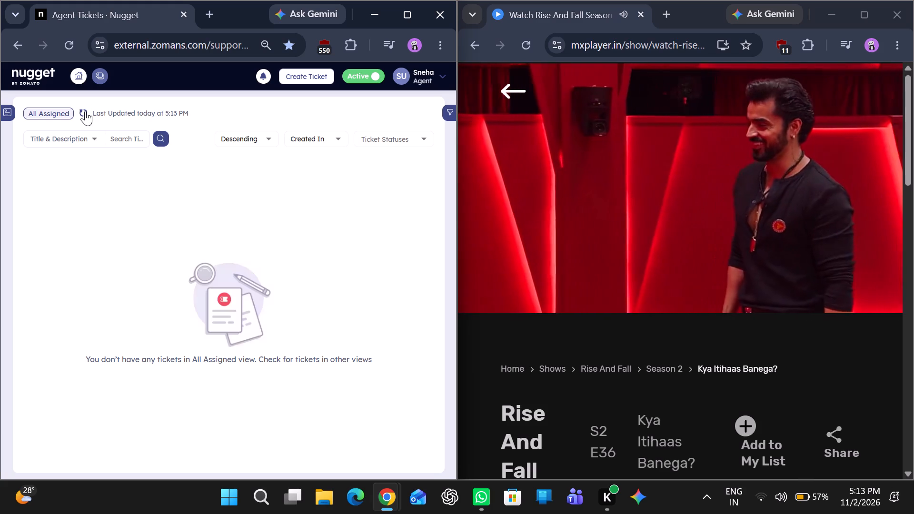
pyautogui.click(85, 111)
pyautogui.click(112, 189)
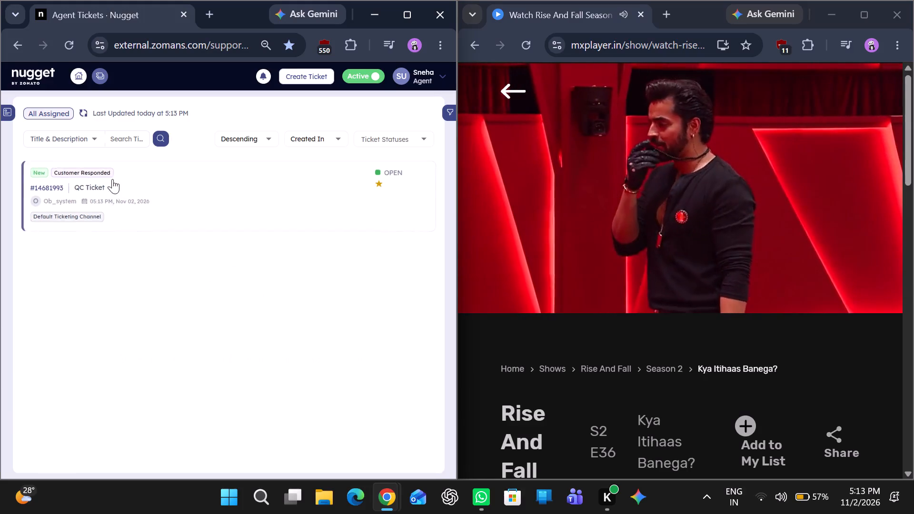
pyautogui.tripleClick(90, 296)
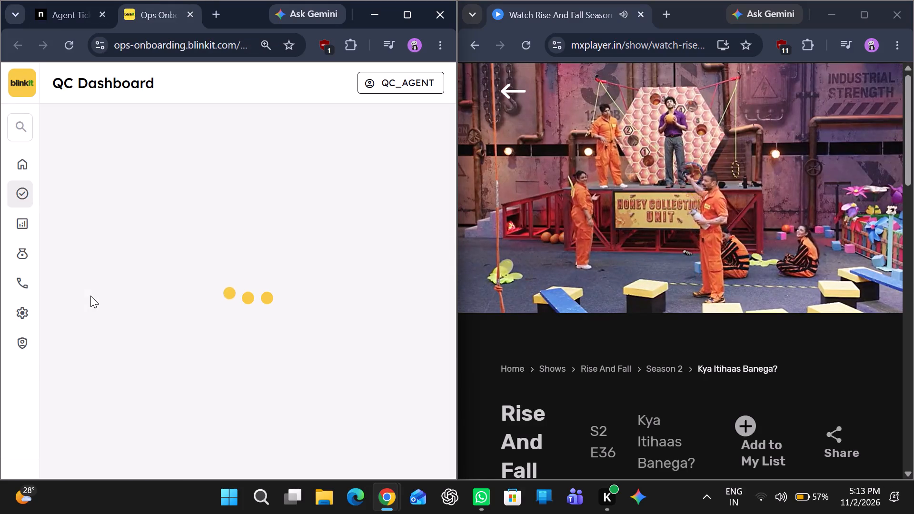
# Approve the selfie and the Aadhar photo match on the QC form for ticket #14681993.
pyautogui.scroll(-6, 231, 282)
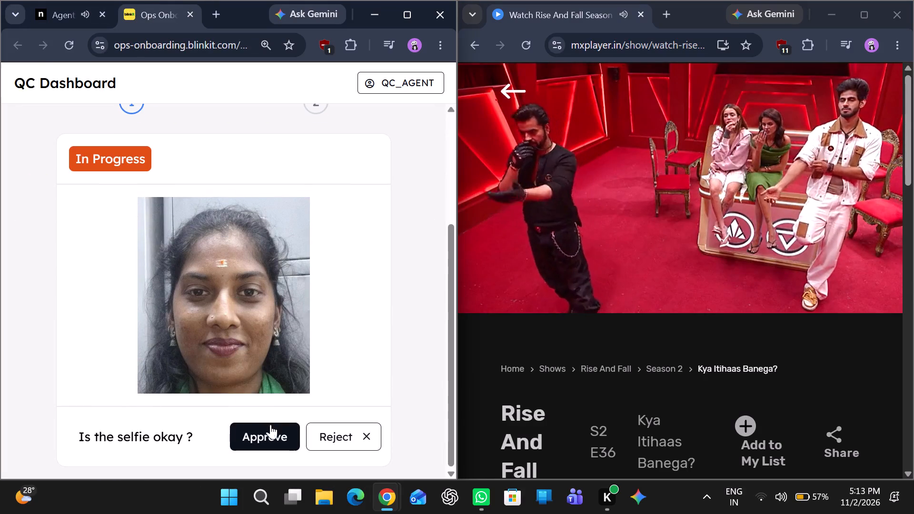
pyautogui.click(271, 430)
pyautogui.scroll(-5, 269, 425)
pyautogui.click(266, 420)
# Return to the All Assigned list in Nugget and close the QC form tab for ticket #14681993.
pyautogui.click(84, 19)
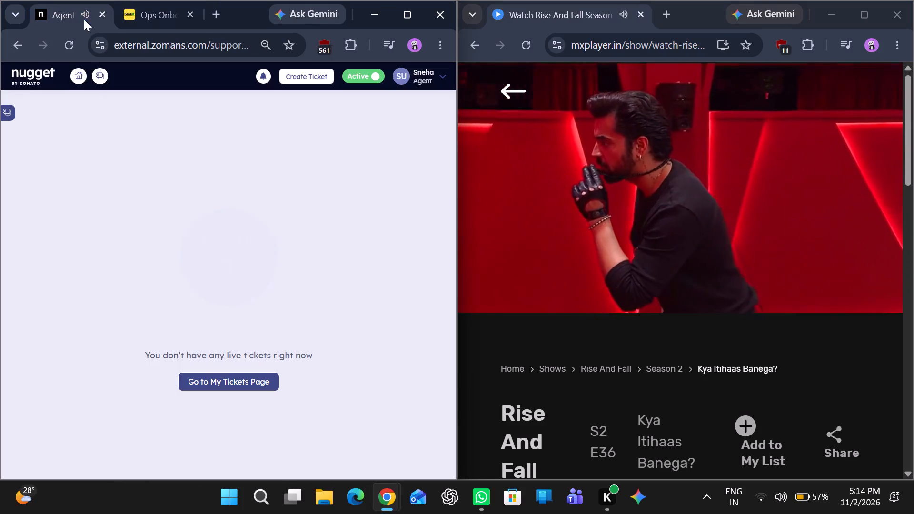
pyautogui.click(218, 388)
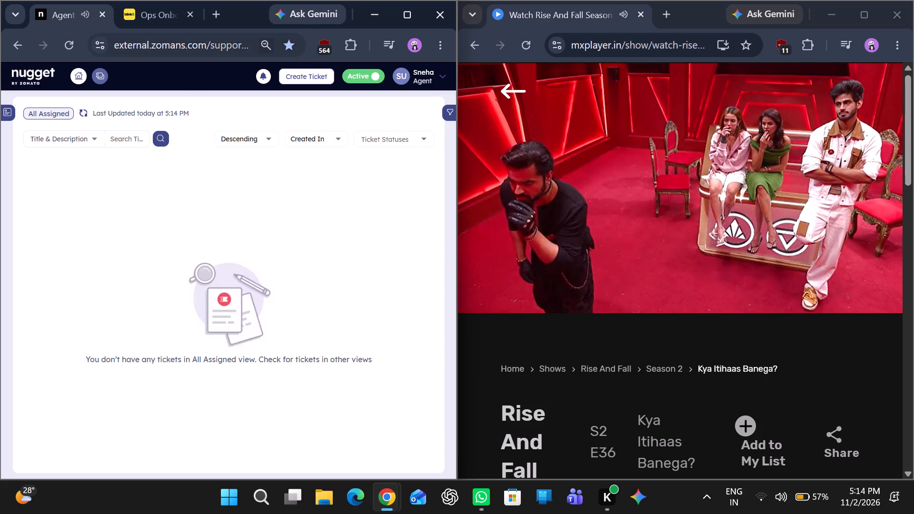
pyautogui.click(188, 11)
# Refresh the All Assigned list in Nugget repeatedly to check for newly assigned tickets.
pyautogui.click(81, 111)
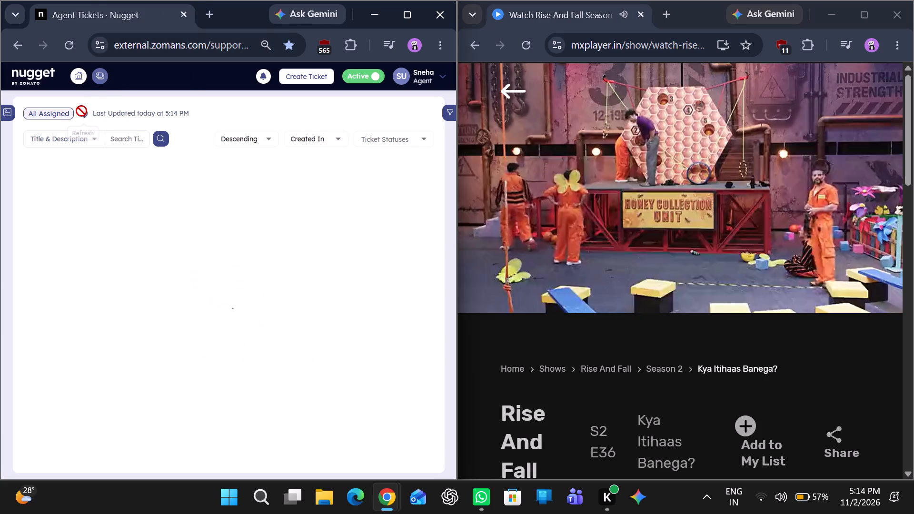
pyautogui.click(83, 111)
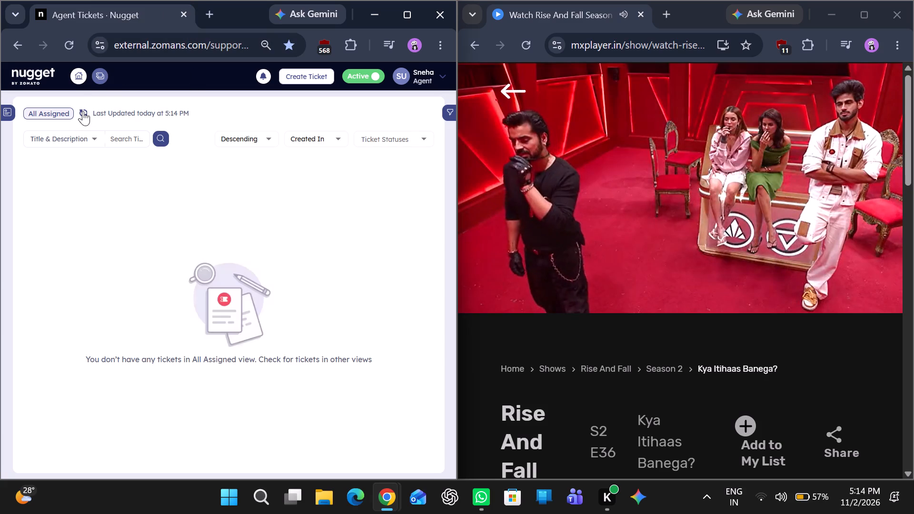
pyautogui.click(83, 111)
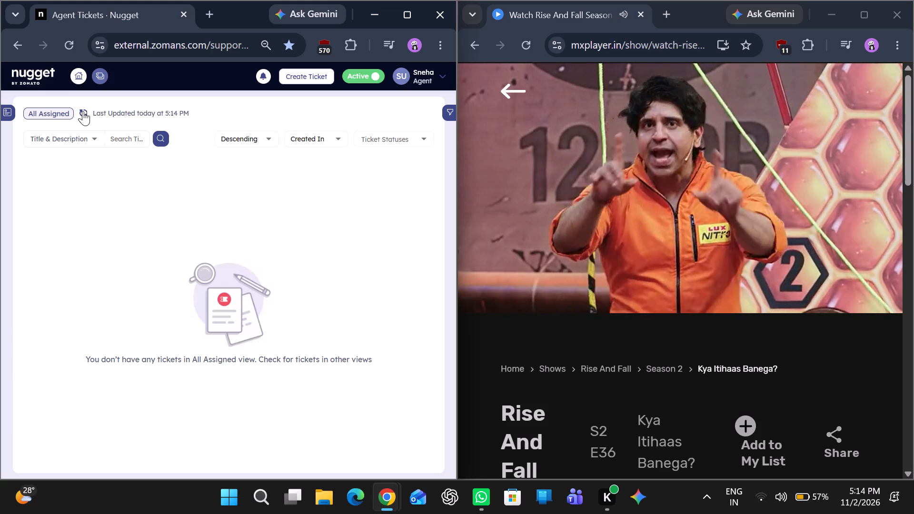
pyautogui.click(83, 111)
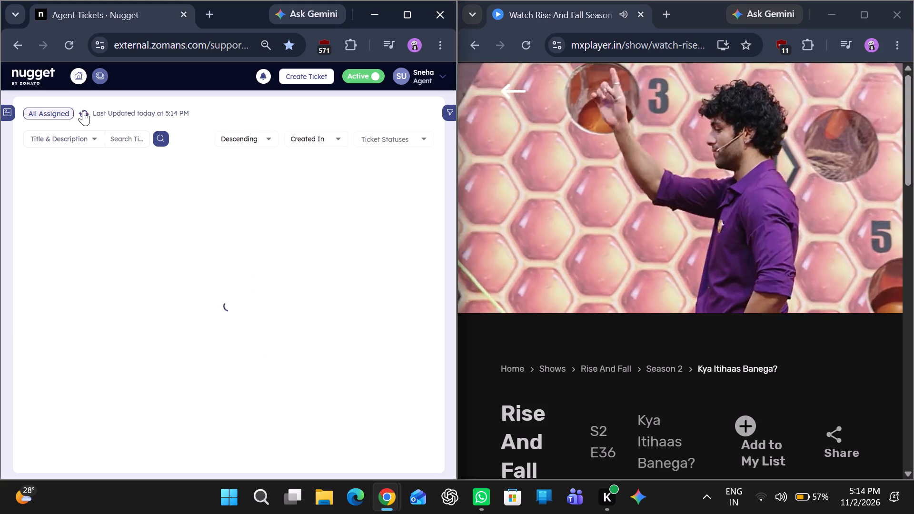
pyautogui.click(83, 111)
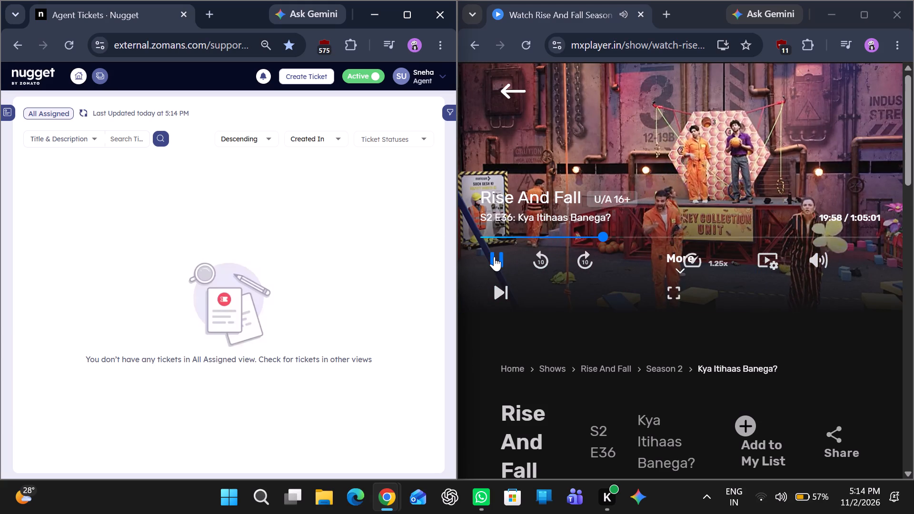
# Pause the Rise And Fall episode playing in the MX Player window.
pyautogui.click(494, 257)
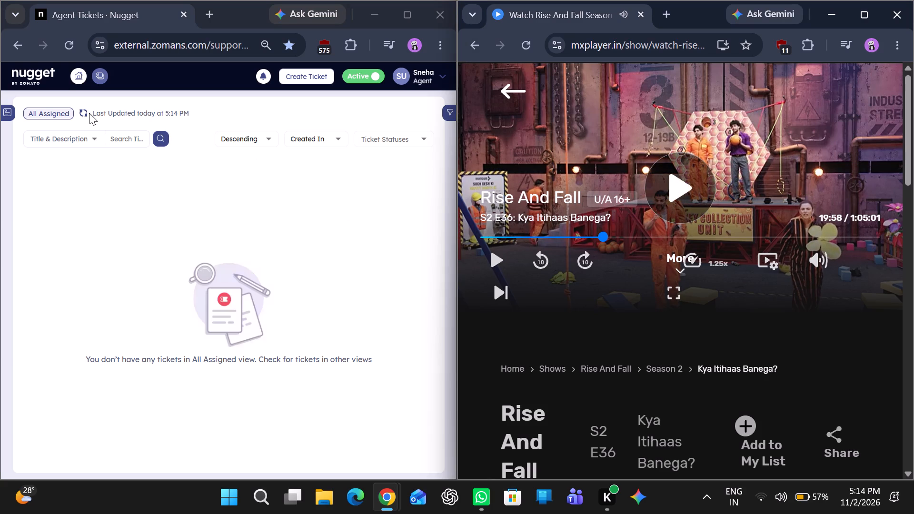
pyautogui.click(81, 111)
pyautogui.click(81, 111)
pyautogui.click(81, 111)
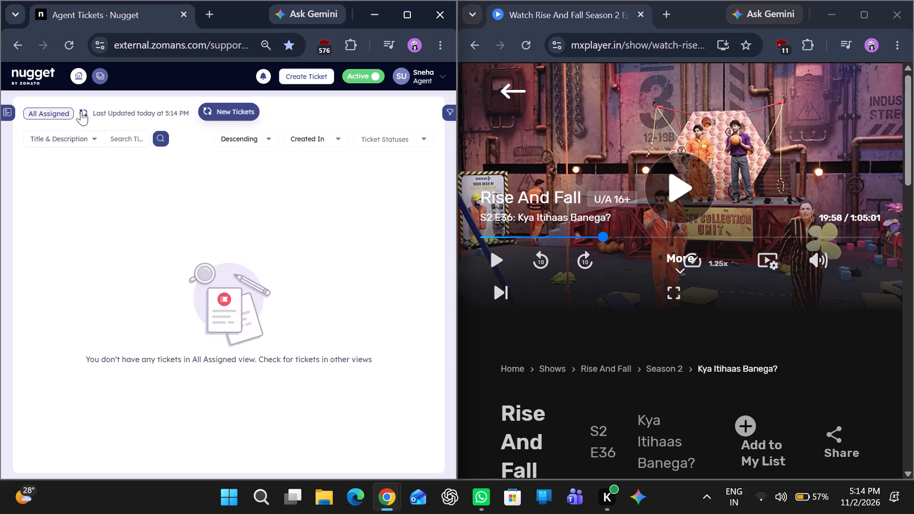
pyautogui.moveTo(81, 111); pyautogui.dragTo(82, 116)
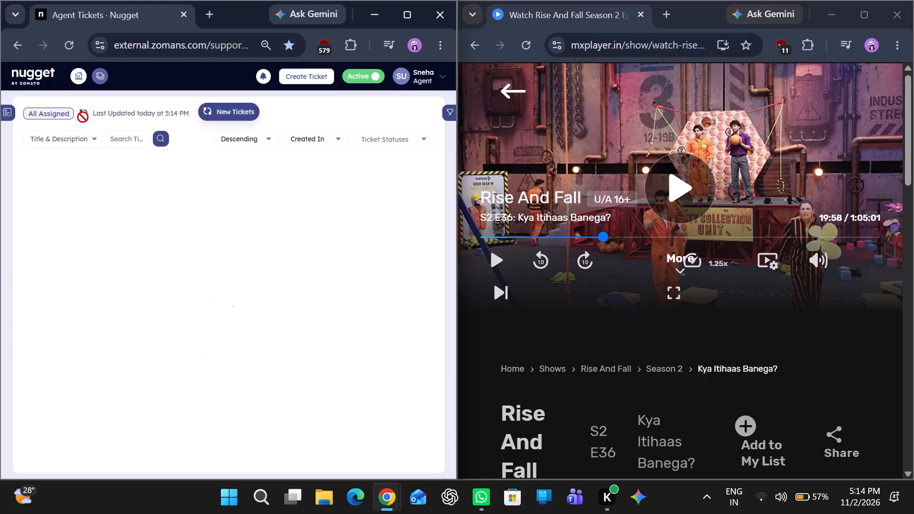
pyautogui.click(95, 184)
pyautogui.click(102, 275)
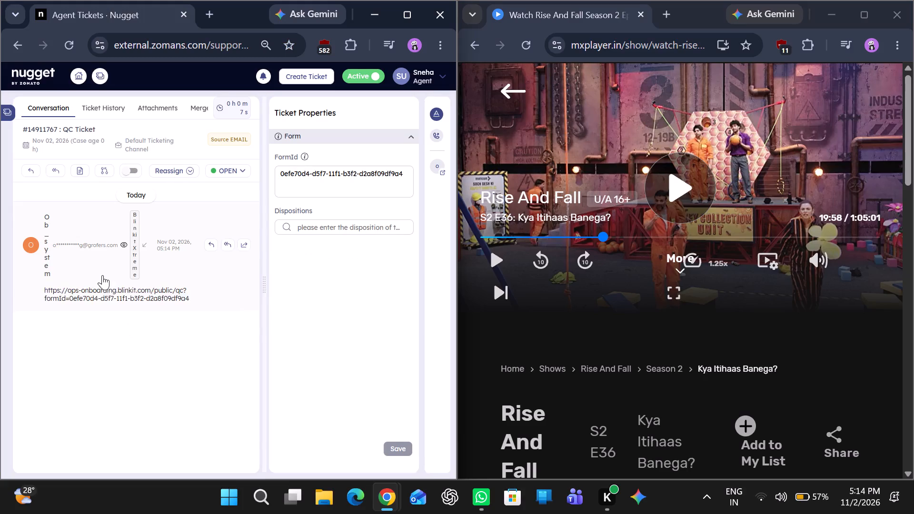
pyautogui.click(102, 279)
pyautogui.click(102, 282)
pyautogui.click(102, 287)
pyautogui.tripleClick(103, 301)
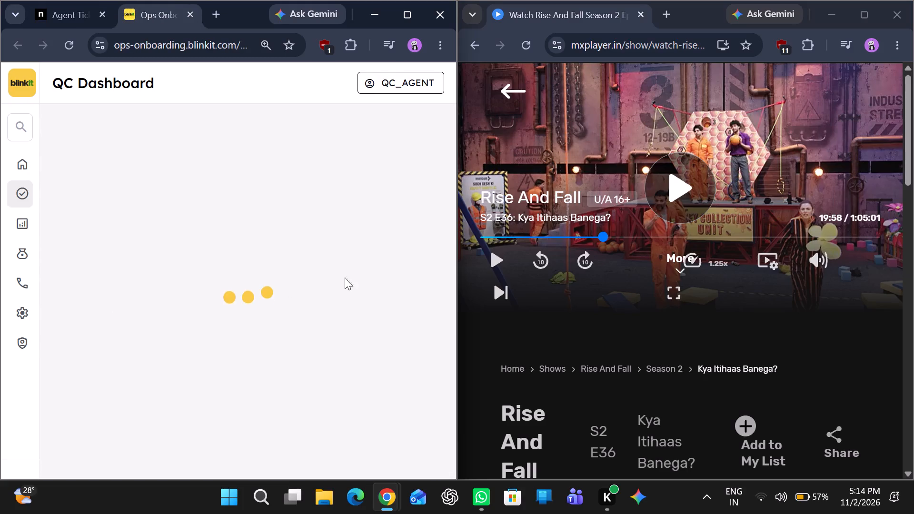
# Reject the selfie on the QC form for ticket #14911767 with the reason Improper posture.
pyautogui.scroll(-5, 367, 277)
pyautogui.click(348, 428)
pyautogui.scroll(-3, 352, 324)
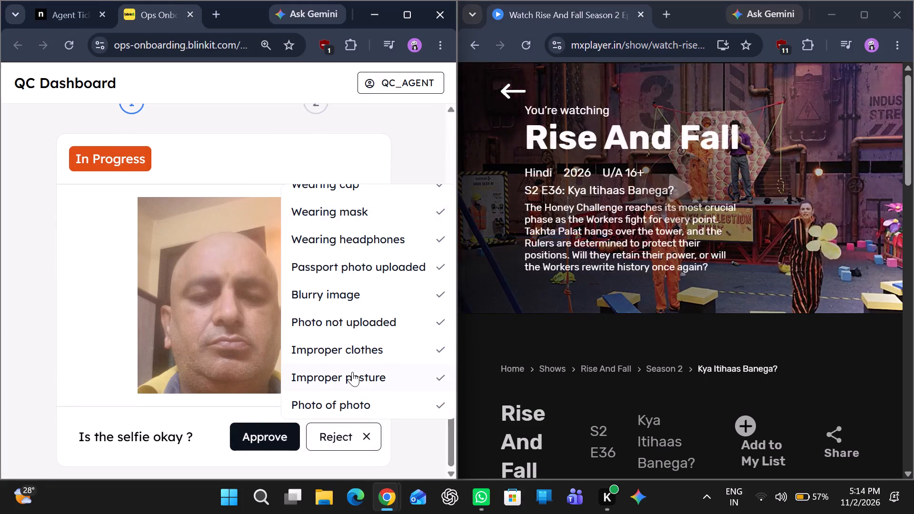
pyautogui.click(352, 372)
# Set ticket #14911767 to CLOSED in Nugget and go back to the My Tickets page.
pyautogui.click(69, 10)
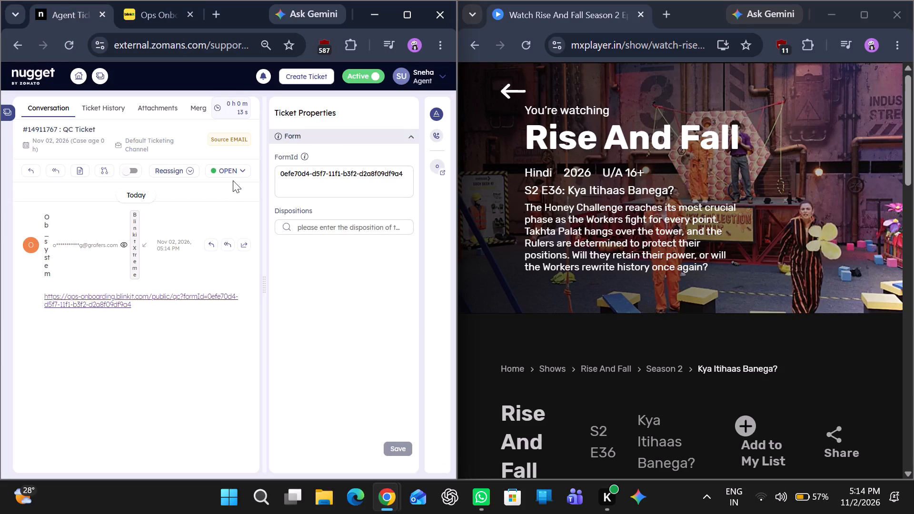
pyautogui.click(232, 178)
pyautogui.click(217, 180)
pyautogui.click(216, 170)
pyautogui.click(204, 193)
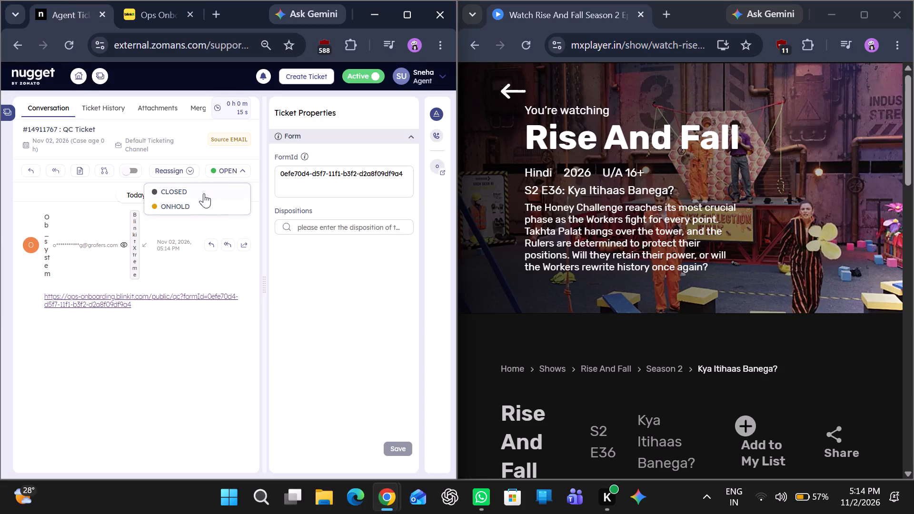
pyautogui.click(326, 294)
pyautogui.click(215, 377)
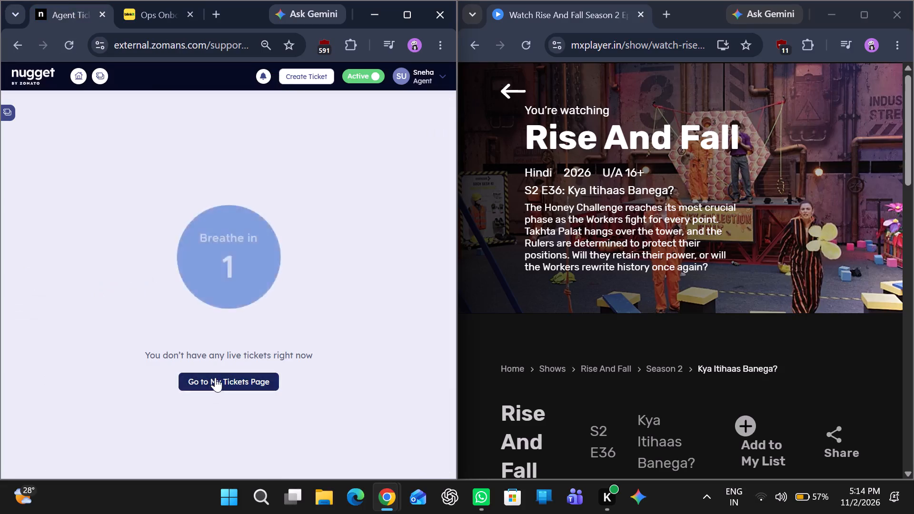
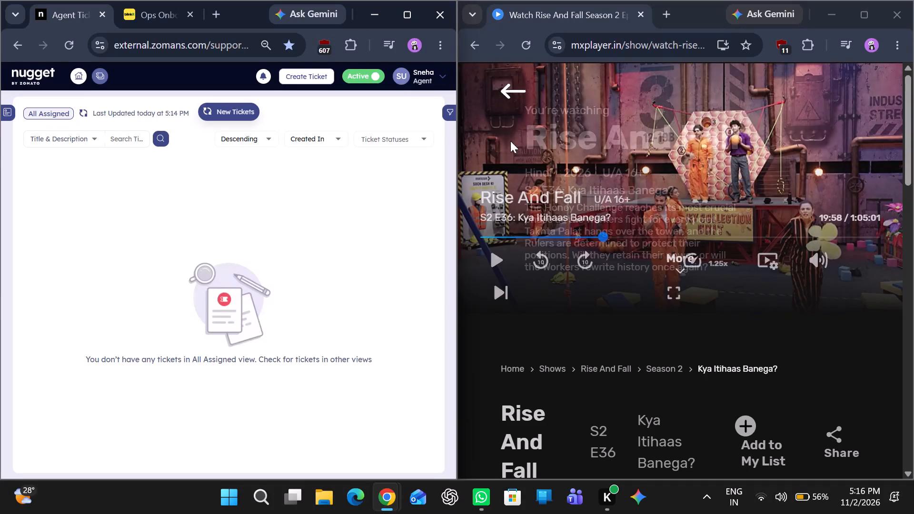
# Resume playback of the Rise And Fall episode in the MX Player window.
pyautogui.click(520, 177)
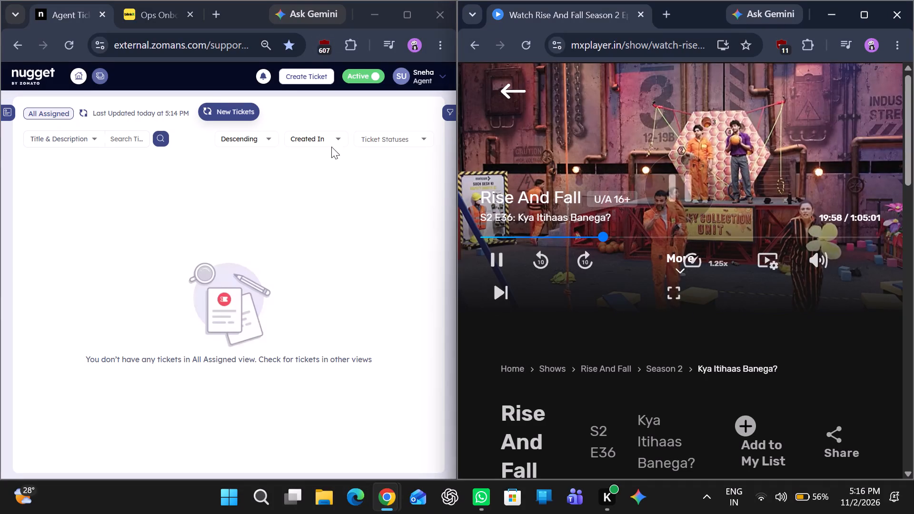
pyautogui.click(212, 103)
pyautogui.moveTo(178, 232); pyautogui.dragTo(181, 242)
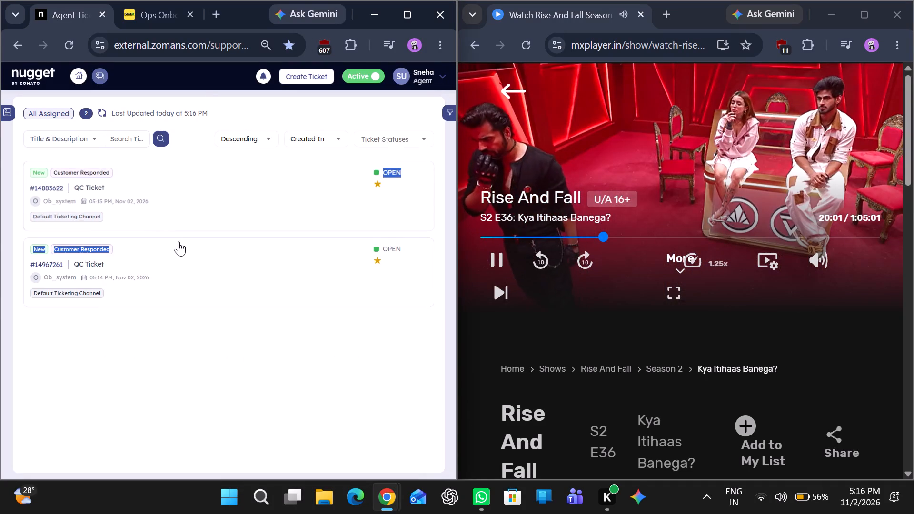
pyautogui.click(179, 242)
pyautogui.click(162, 263)
pyautogui.tripleClick(72, 297)
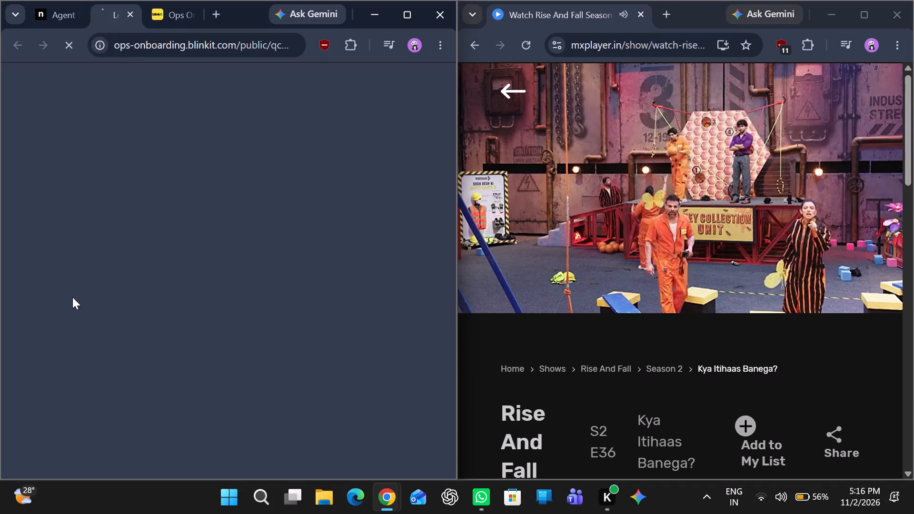
pyautogui.scroll(-4, 340, 285)
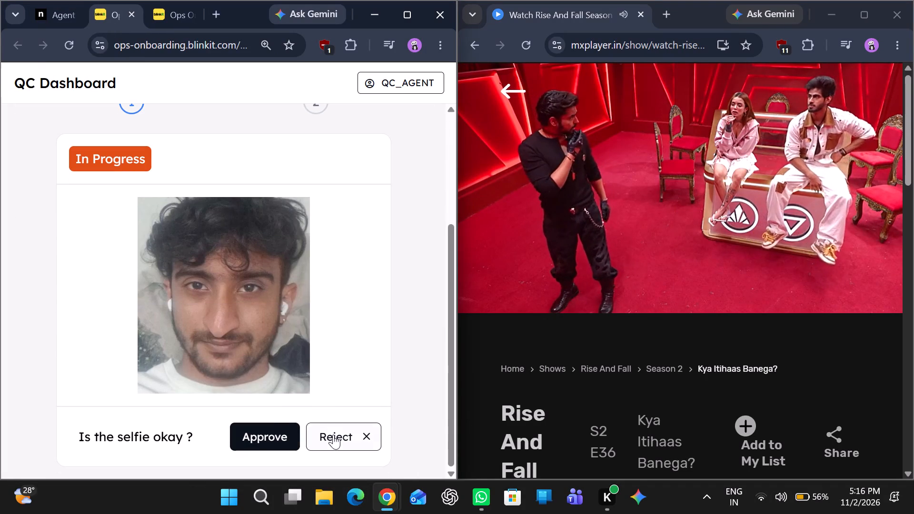
pyautogui.click(333, 435)
pyautogui.scroll(-4, 336, 356)
pyautogui.click(355, 372)
pyautogui.click(58, 19)
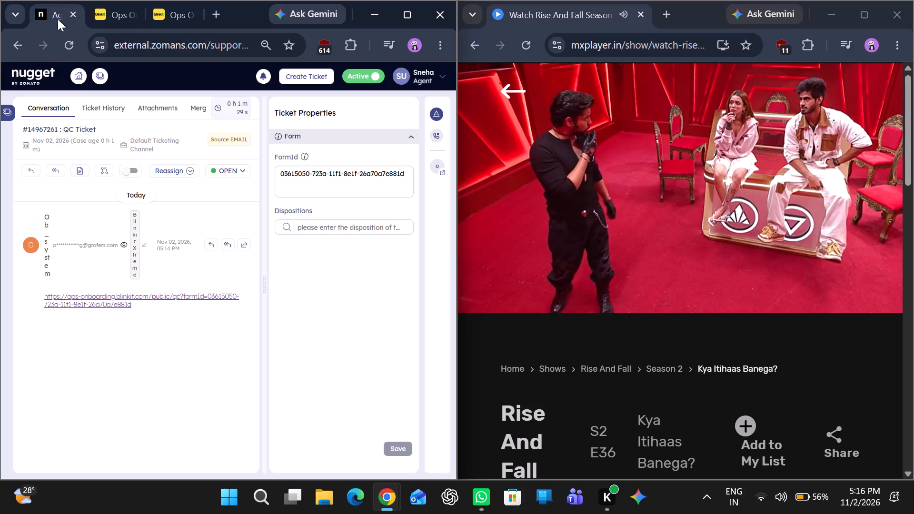
pyautogui.click(128, 13)
pyautogui.click(128, 13)
pyautogui.click(222, 164)
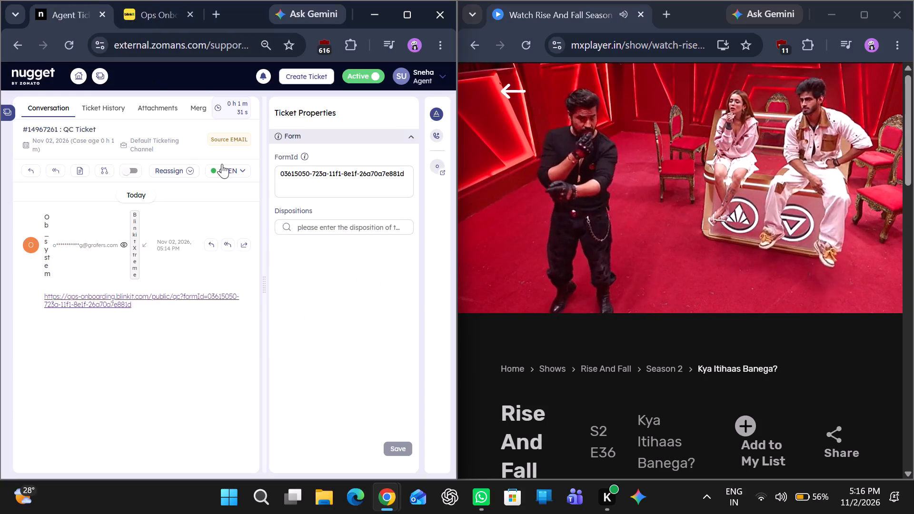
pyautogui.click(213, 185)
pyautogui.click(317, 305)
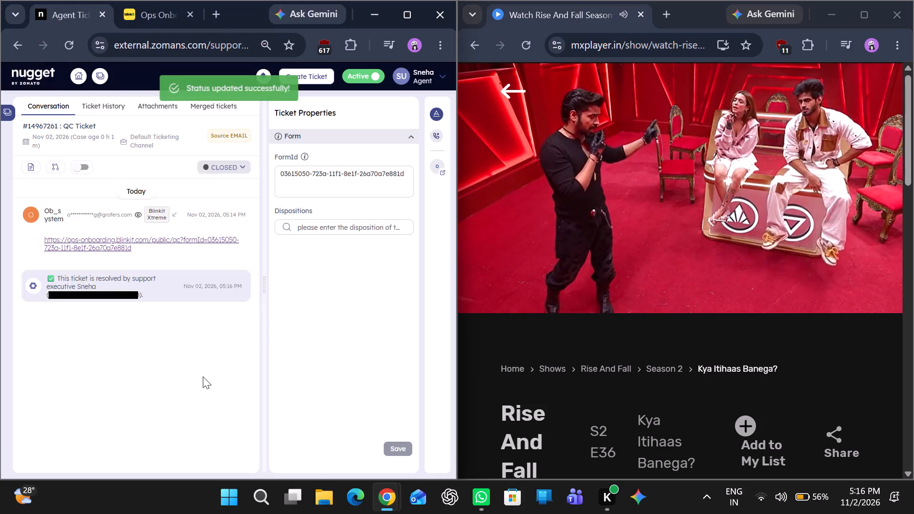
# Open the QC form linked in ticket #14883622, reject the selfie with the reason Blurry image, and close the form's tab.
pyautogui.tripleClick(96, 305)
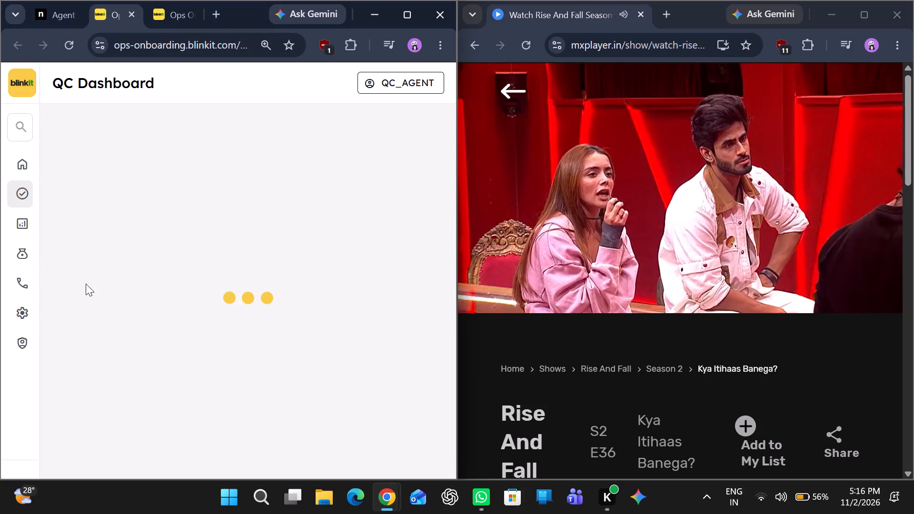
pyautogui.scroll(-2, 303, 304)
pyautogui.scroll(1, 306, 318)
pyautogui.scroll(-3, 306, 319)
pyautogui.click(329, 440)
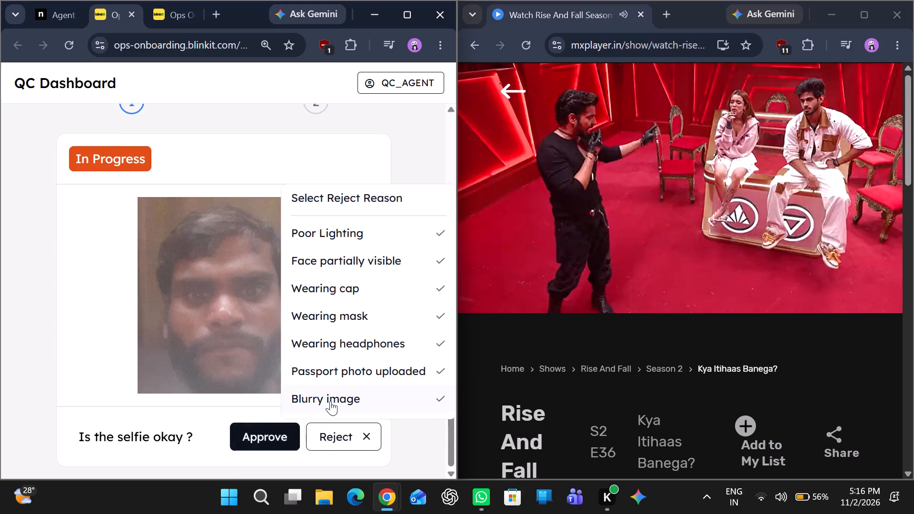
pyautogui.click(330, 400)
pyautogui.click(128, 15)
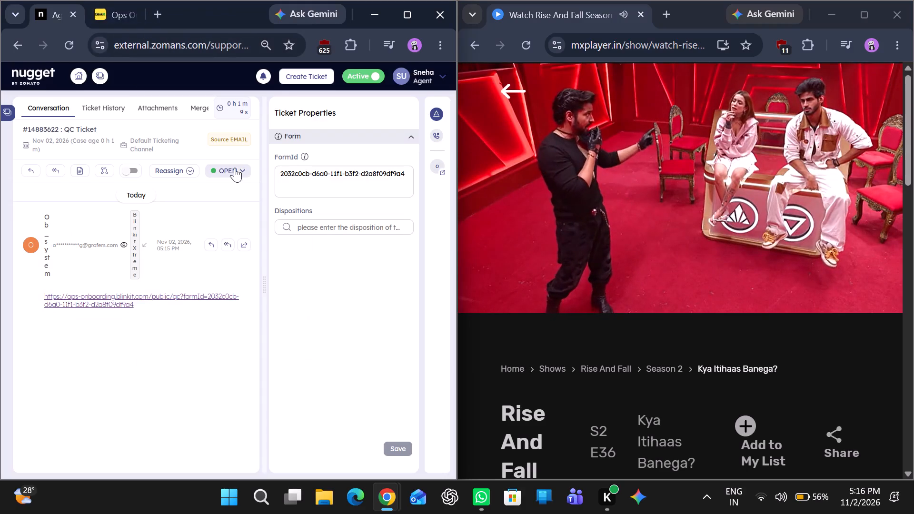
# Set ticket #14883622 to CLOSED in Nugget and go back to the My Tickets page.
pyautogui.click(215, 172)
pyautogui.click(206, 190)
pyautogui.click(324, 297)
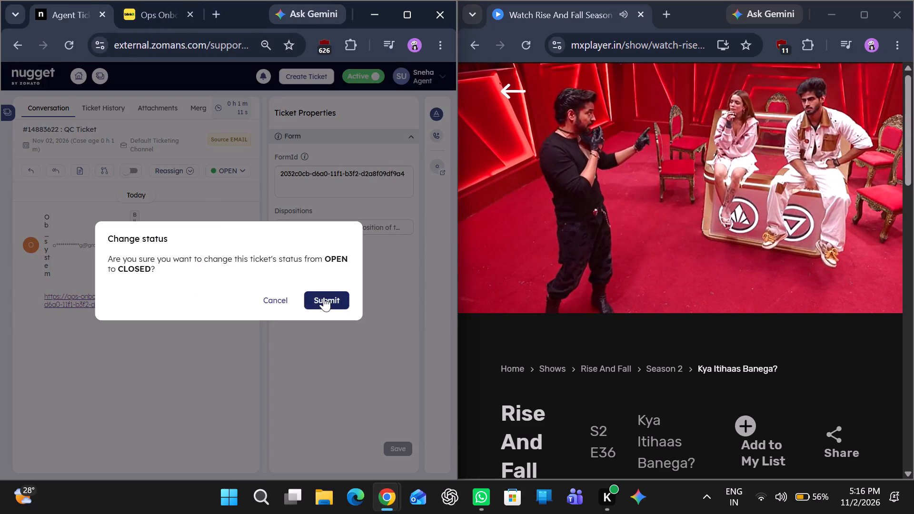
pyautogui.click(237, 378)
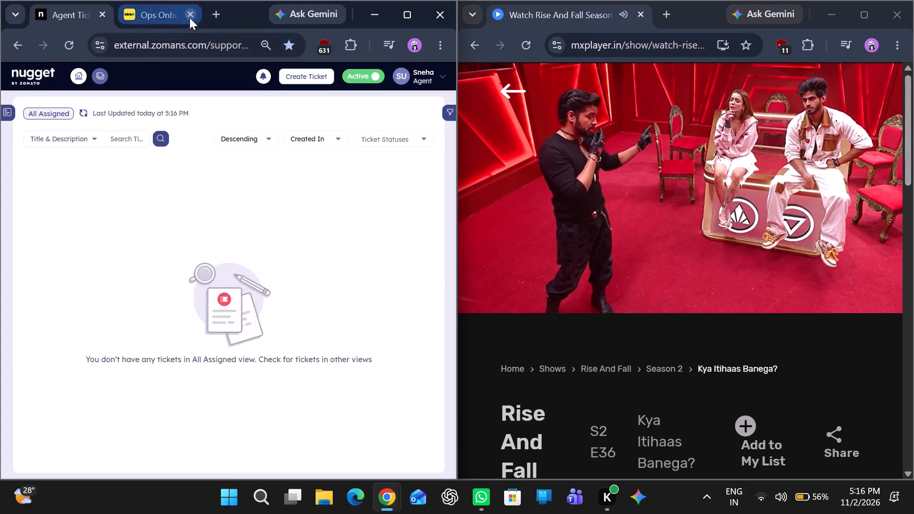
# Close the leftover Ops Onboarding tab.
pyautogui.click(191, 14)
# Refresh the All Assigned list in Nugget until a ticket arrives and open the QC form linked in ticket #14442299.
pyautogui.click(84, 111)
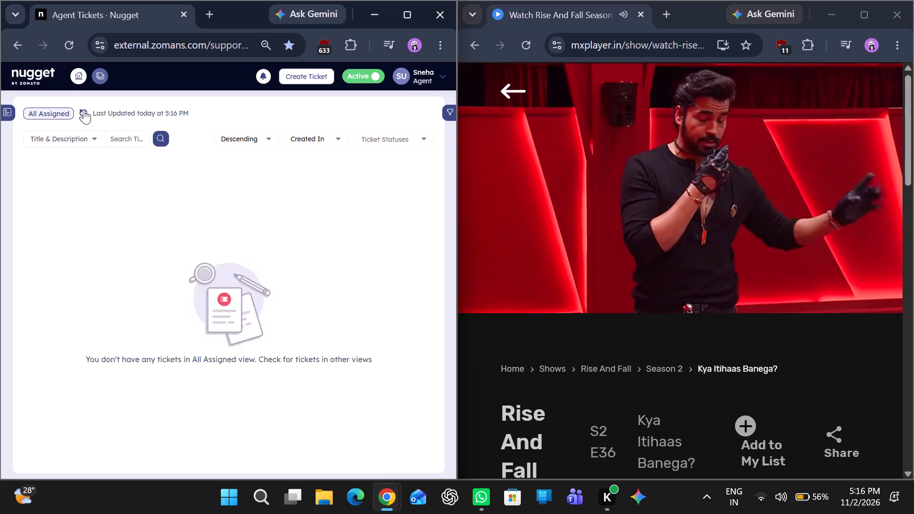
pyautogui.doubleClick(81, 112)
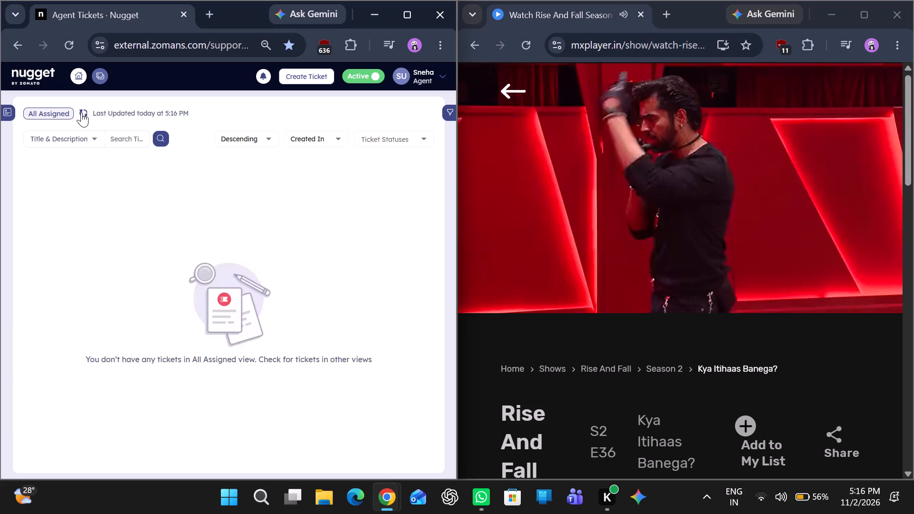
pyautogui.click(81, 112)
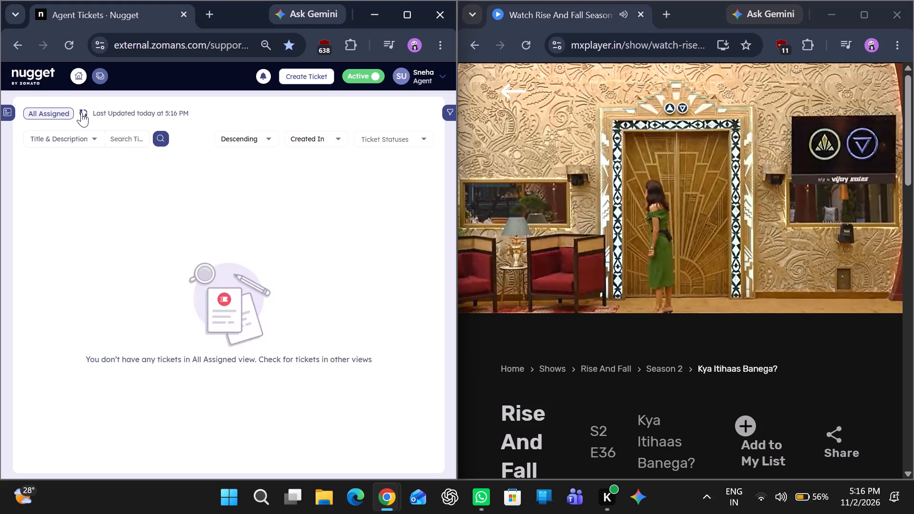
pyautogui.click(81, 112)
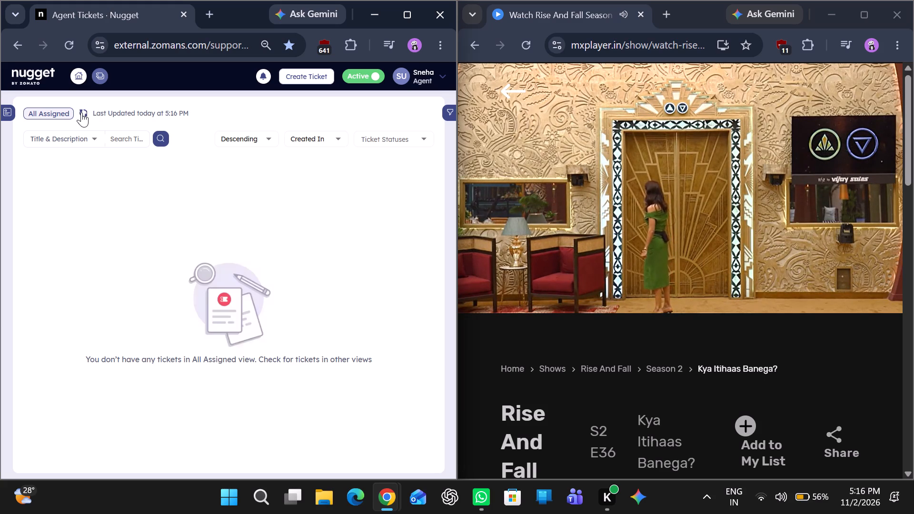
pyautogui.click(81, 112)
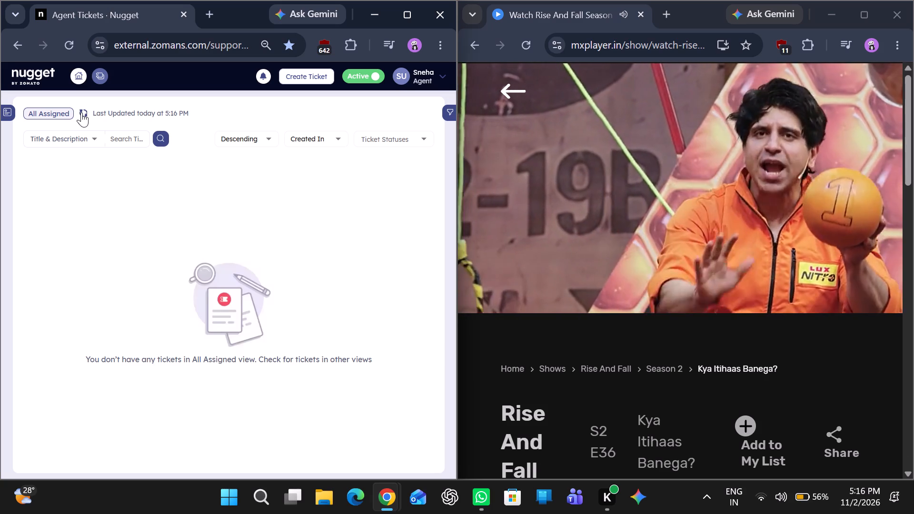
pyautogui.click(81, 112)
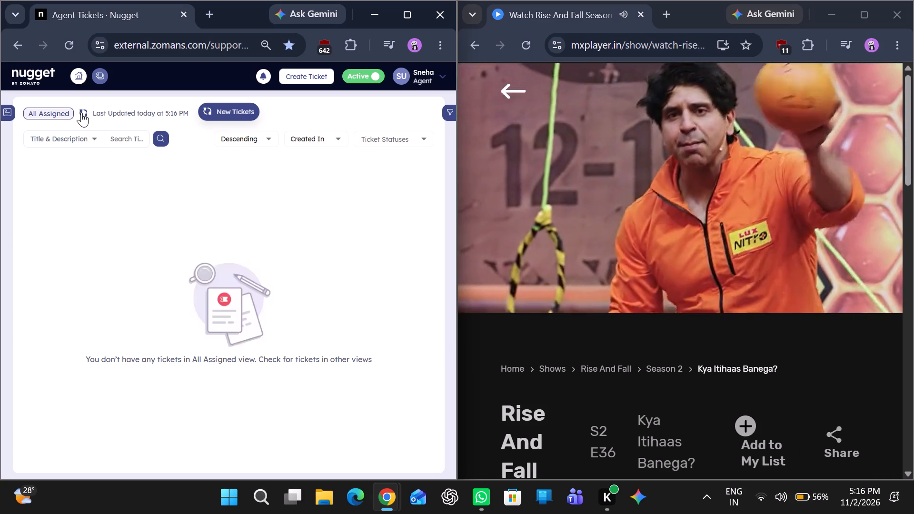
pyautogui.click(95, 177)
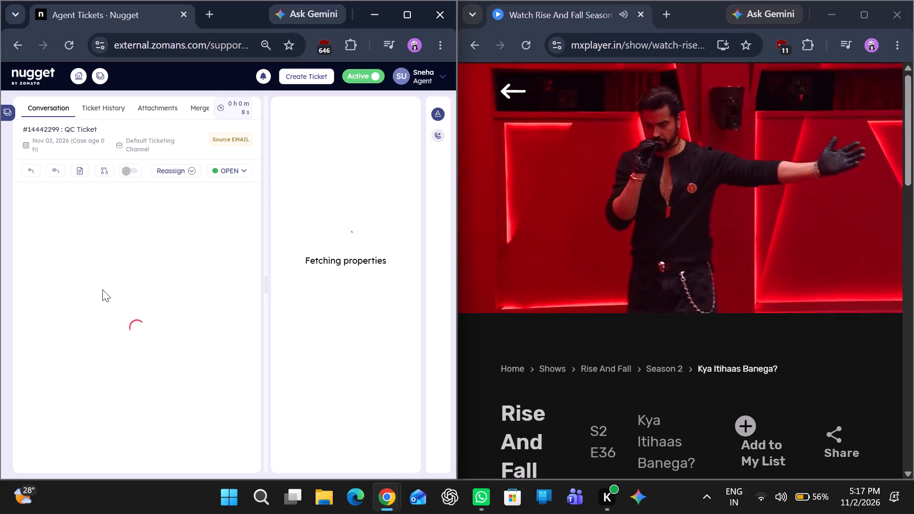
pyautogui.click(102, 289)
pyautogui.click(102, 294)
pyautogui.doubleClick(102, 297)
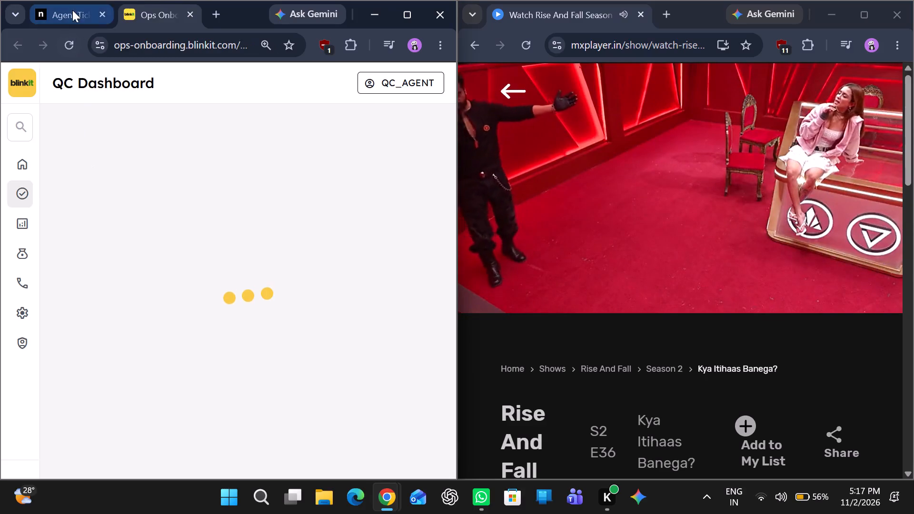
pyautogui.click(72, 10)
pyautogui.click(216, 176)
pyautogui.click(209, 188)
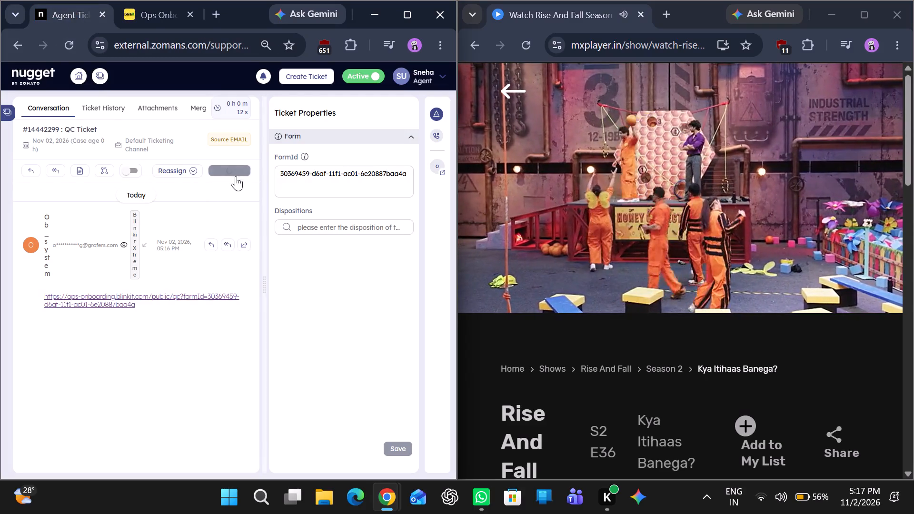
pyautogui.click(236, 174)
pyautogui.click(230, 183)
pyautogui.click(231, 190)
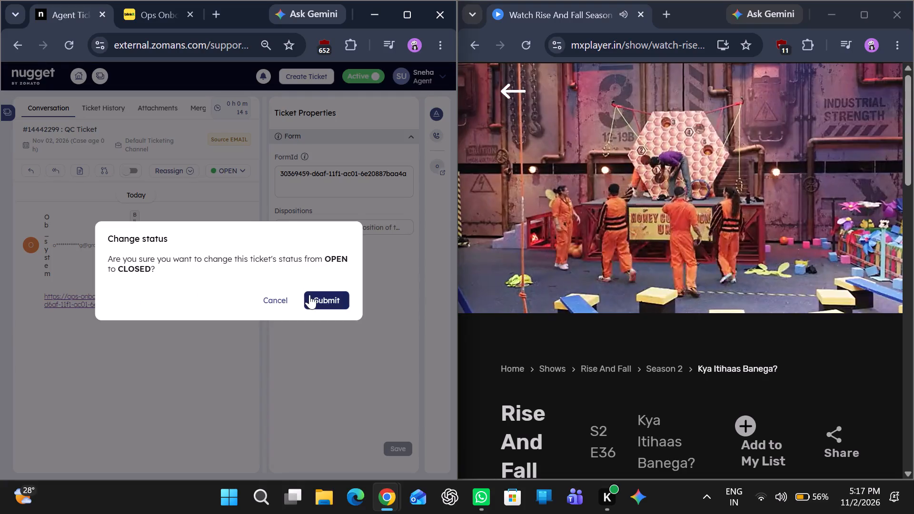
pyautogui.click(309, 295)
pyautogui.click(220, 381)
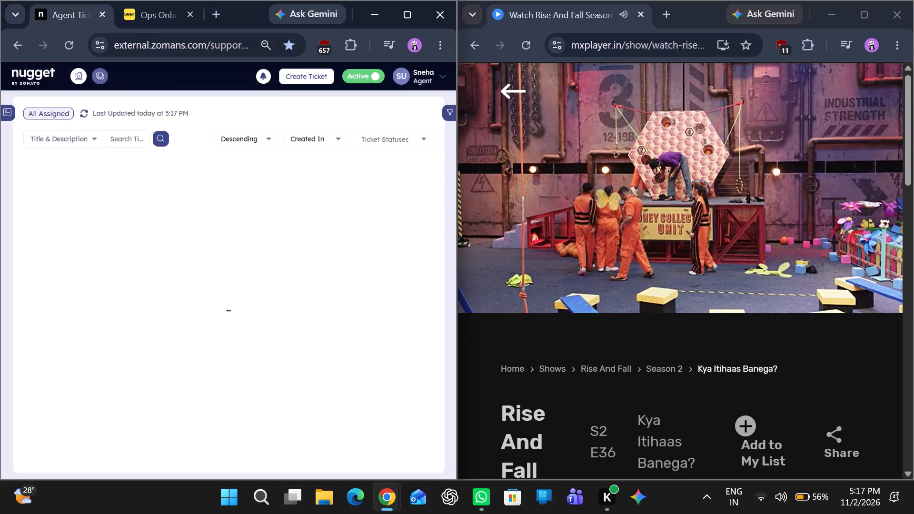
pyautogui.click(139, 9)
pyautogui.scroll(-4, 198, 223)
pyautogui.click(271, 439)
pyautogui.scroll(-4, 273, 429)
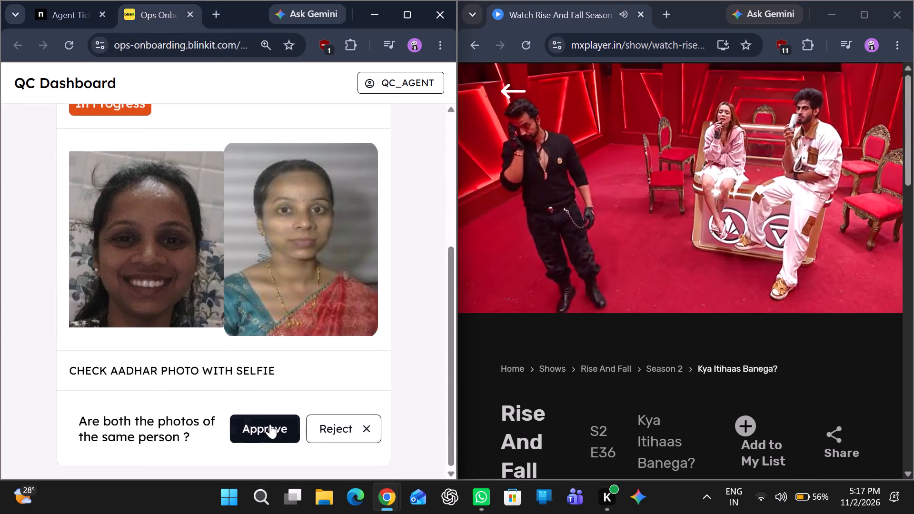
pyautogui.click(270, 424)
pyautogui.click(190, 18)
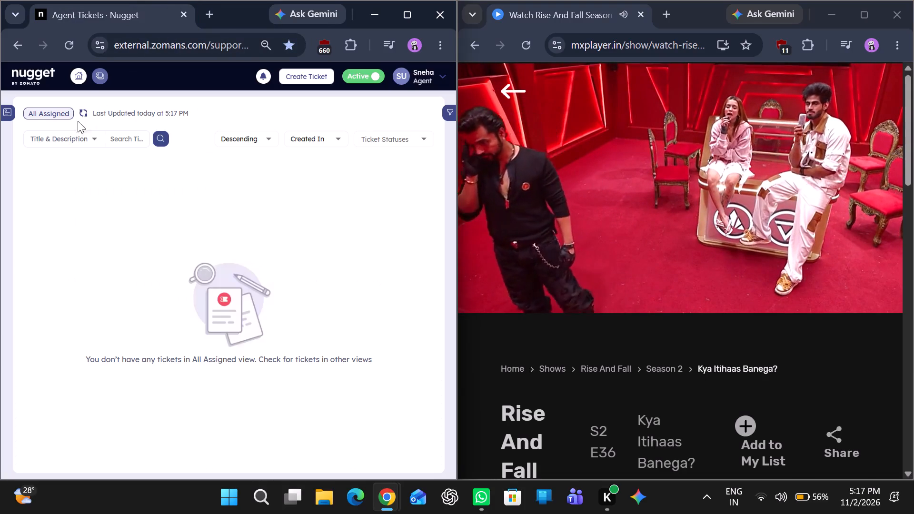
pyautogui.doubleClick(80, 112)
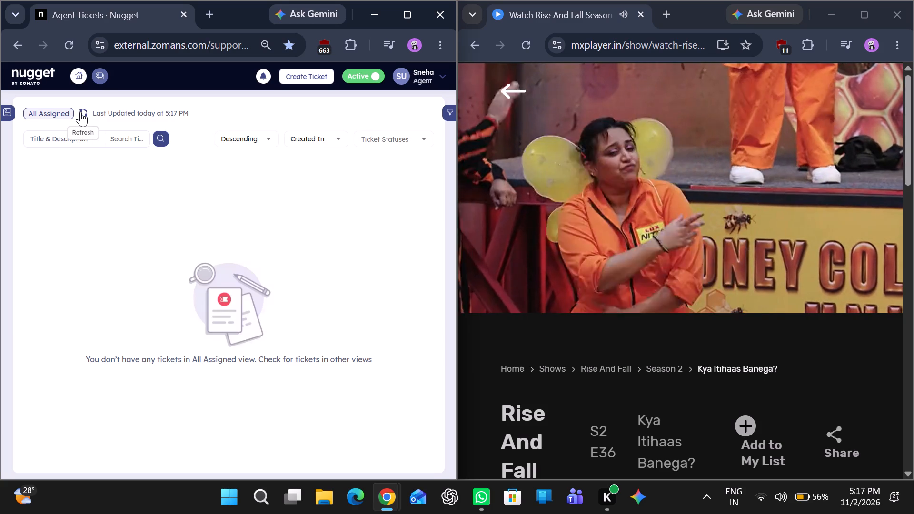
pyautogui.click(80, 112)
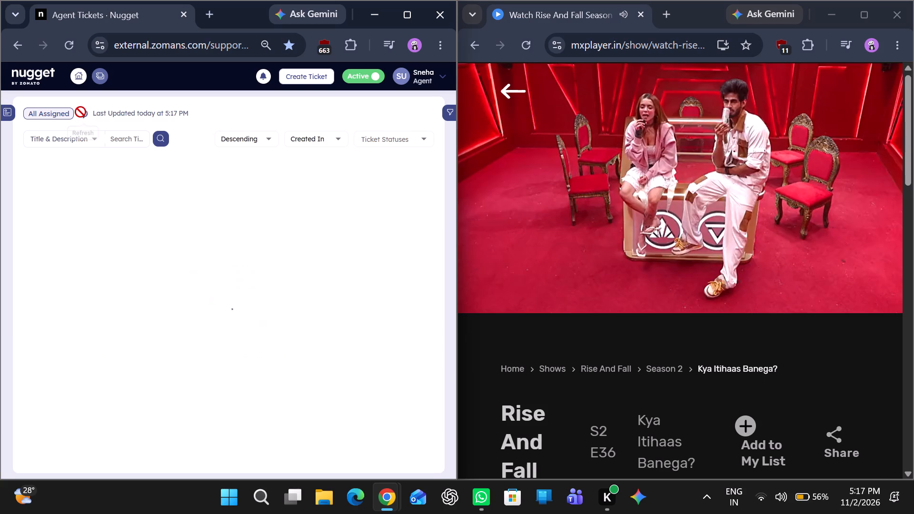
pyautogui.click(83, 111)
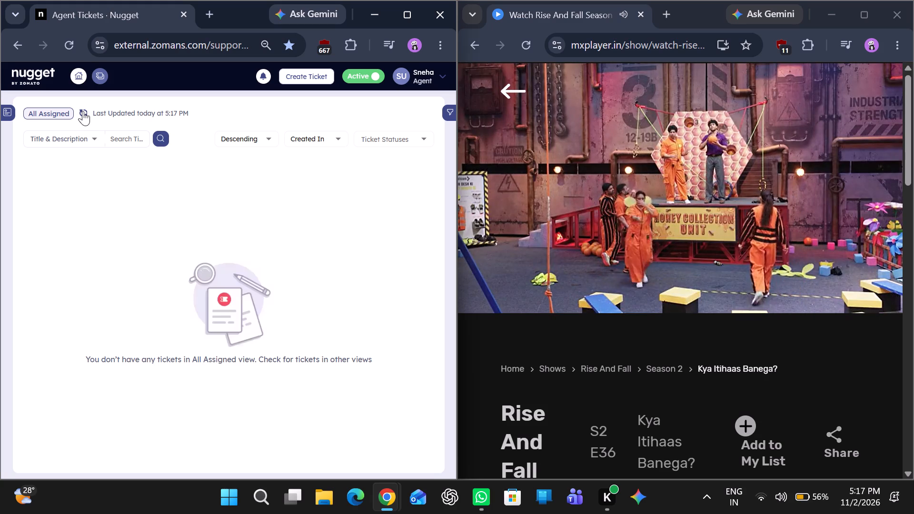
pyautogui.click(83, 111)
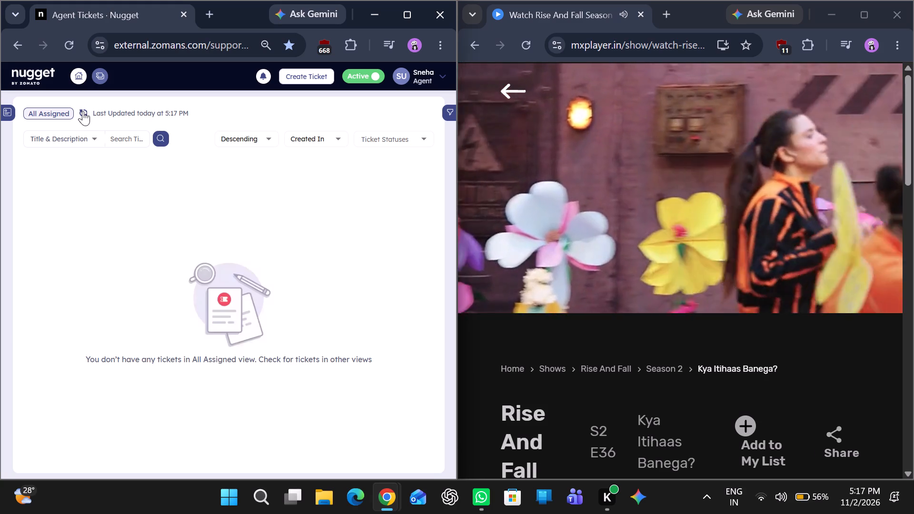
pyautogui.doubleClick(83, 111)
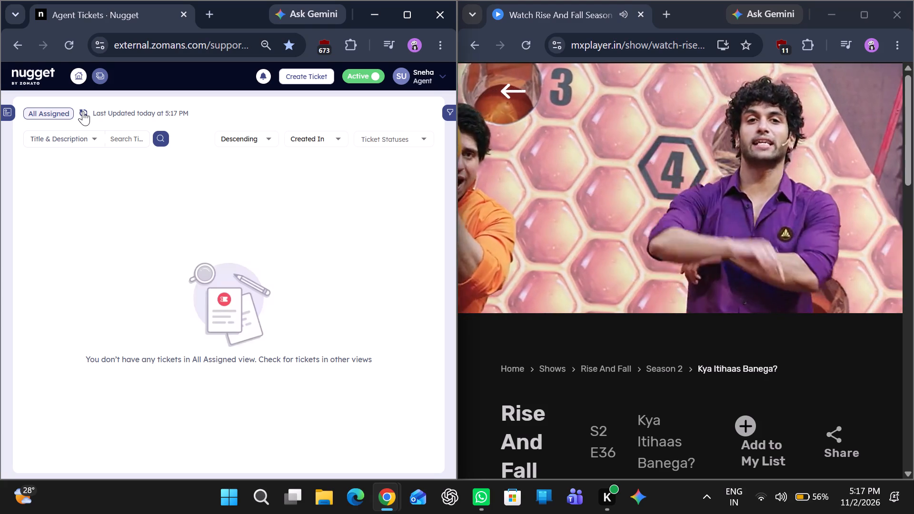
pyautogui.click(83, 111)
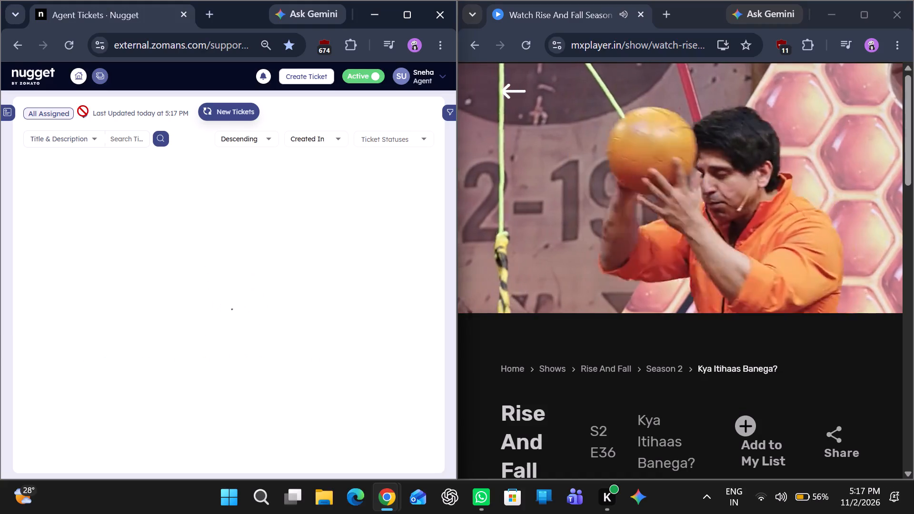
pyautogui.click(99, 198)
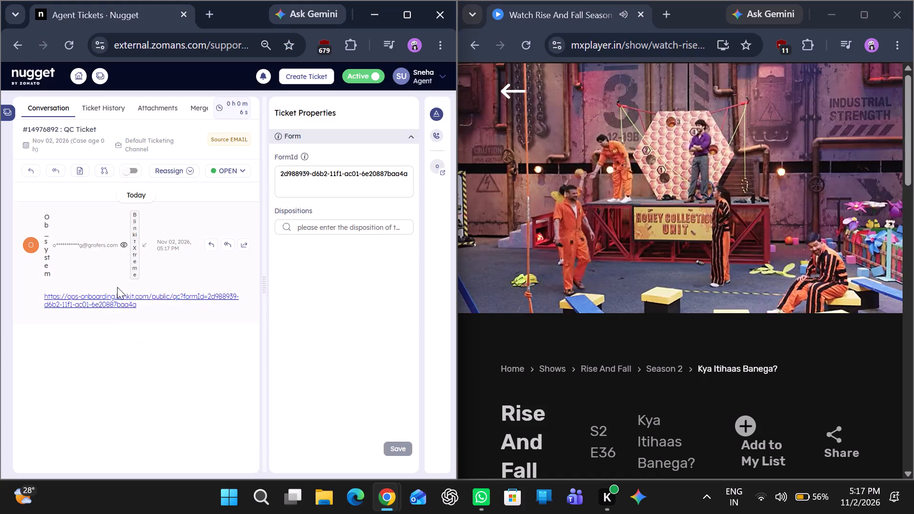
pyautogui.tripleClick(112, 300)
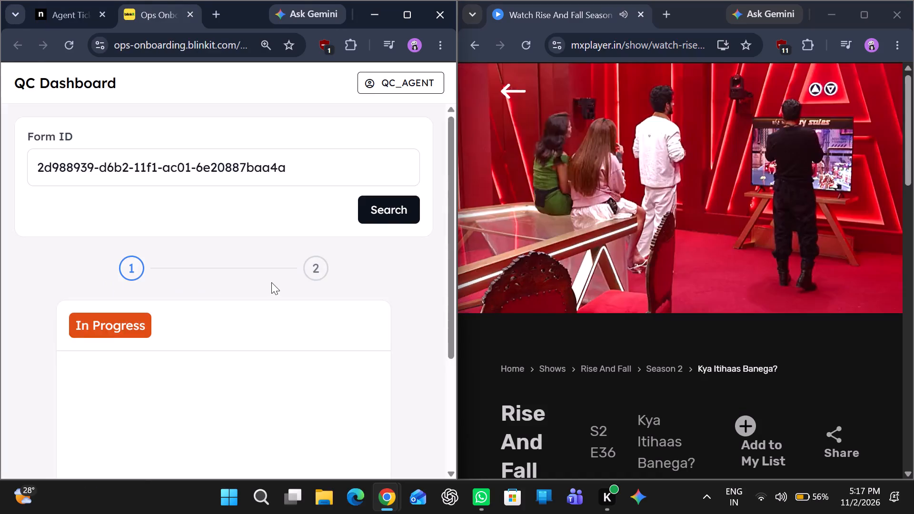
pyautogui.scroll(-6, 273, 283)
pyautogui.click(264, 444)
pyautogui.scroll(-3, 268, 433)
pyautogui.click(276, 417)
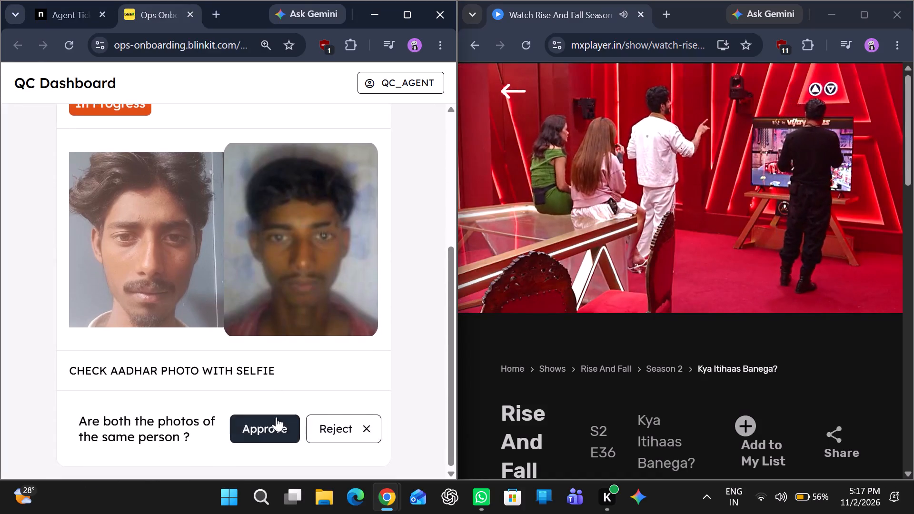
pyautogui.click(70, 12)
pyautogui.click(231, 169)
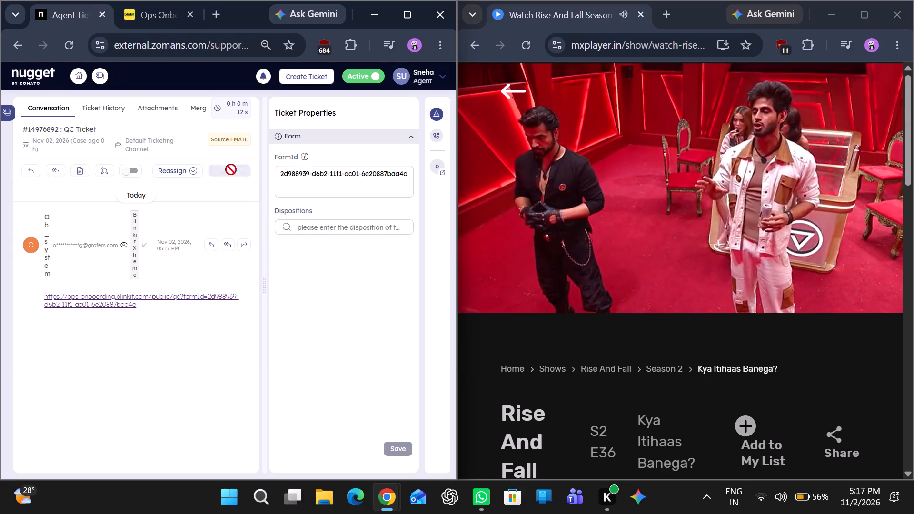
pyautogui.click(226, 195)
pyautogui.click(322, 298)
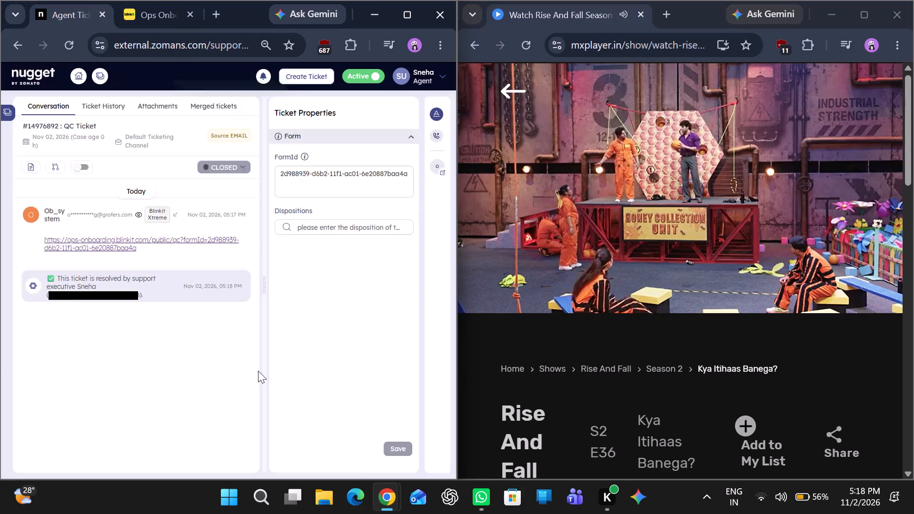
pyautogui.doubleClick(256, 379)
pyautogui.click(189, 13)
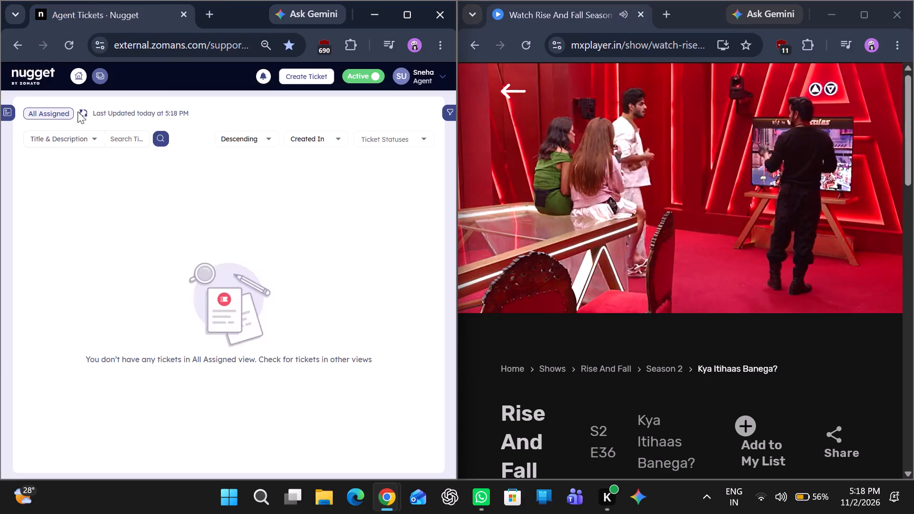
pyautogui.click(80, 111)
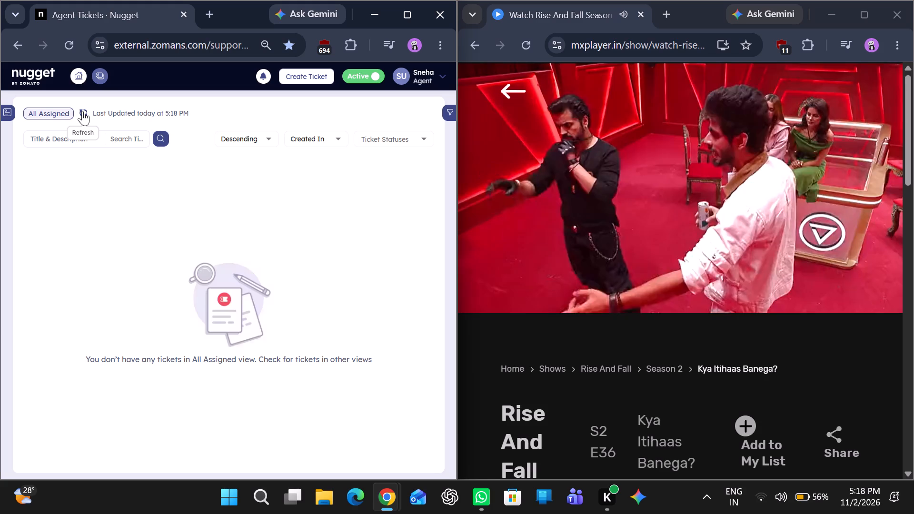
pyautogui.click(82, 111)
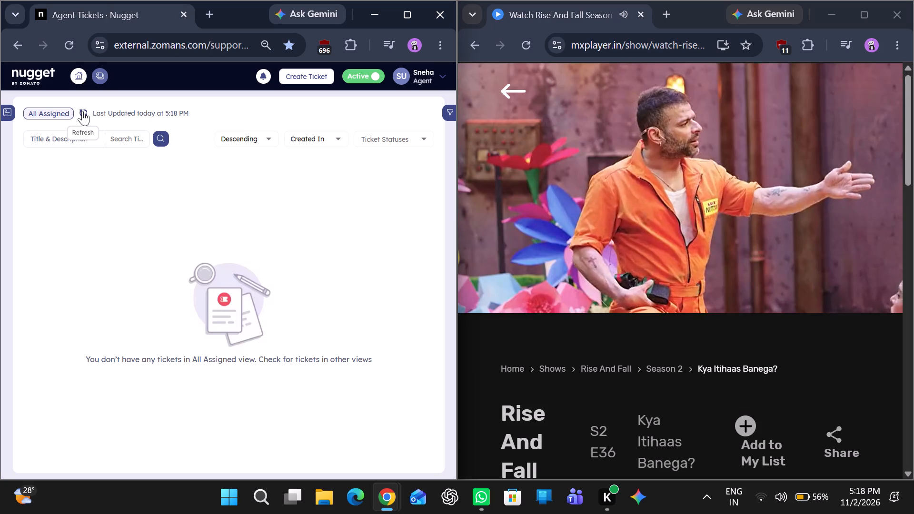
pyautogui.click(82, 111)
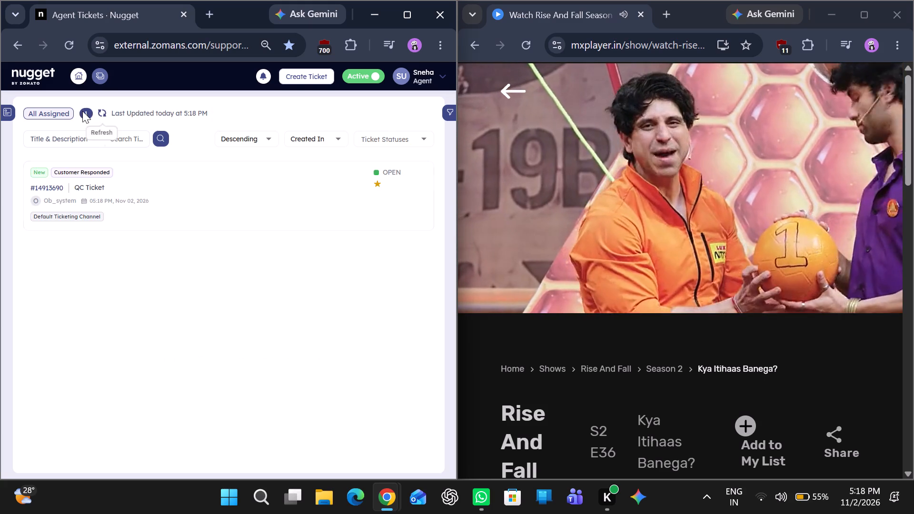
pyautogui.click(91, 187)
pyautogui.tripleClick(110, 301)
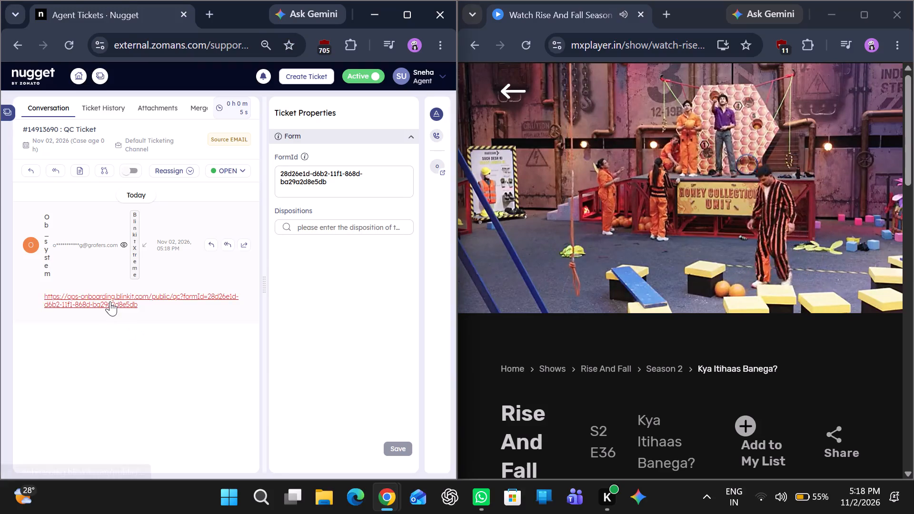
# Approve the selfie and the Aadhar photo match on the QC form for ticket #14913690.
pyautogui.scroll(-6, 284, 294)
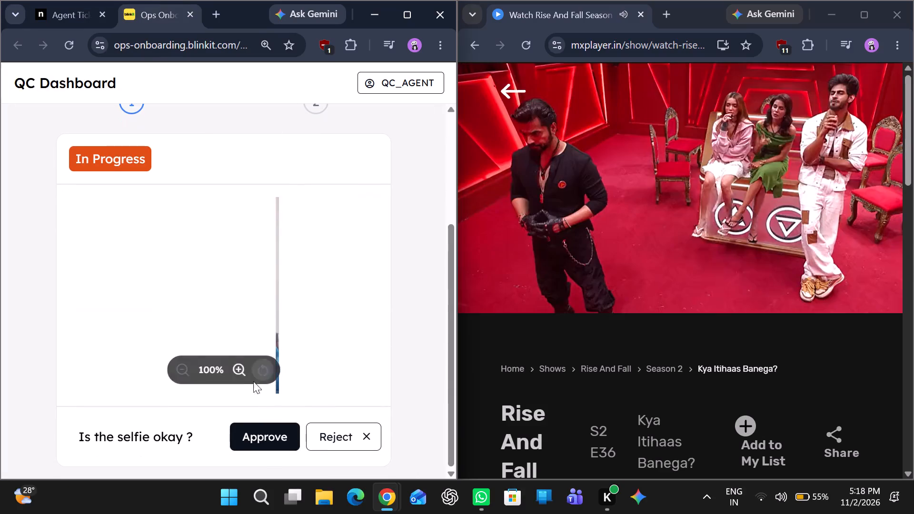
pyautogui.moveTo(274, 432); pyautogui.dragTo(275, 443)
pyautogui.scroll(-4, 278, 435)
pyautogui.click(276, 425)
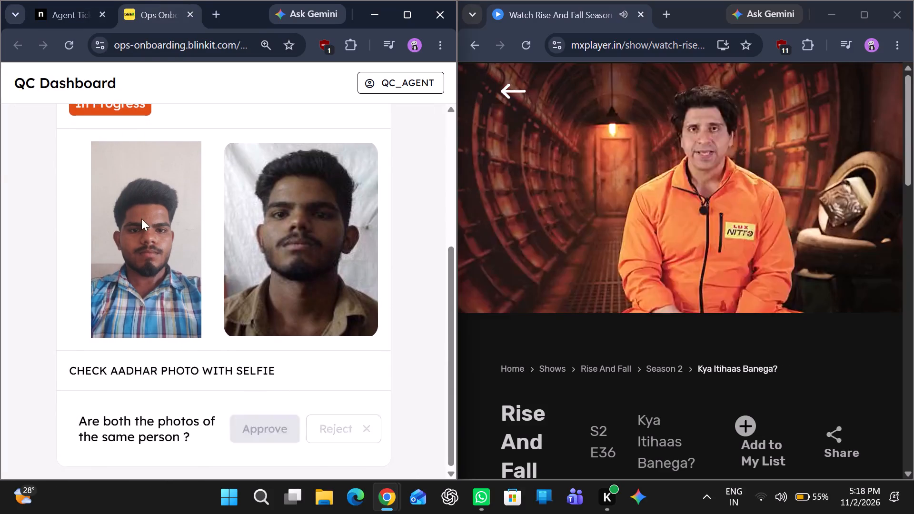
# Set ticket #14913690 to CLOSED in Nugget, go back to the My Tickets page and close the form's tab.
pyautogui.click(62, 25)
pyautogui.click(231, 169)
pyautogui.click(231, 189)
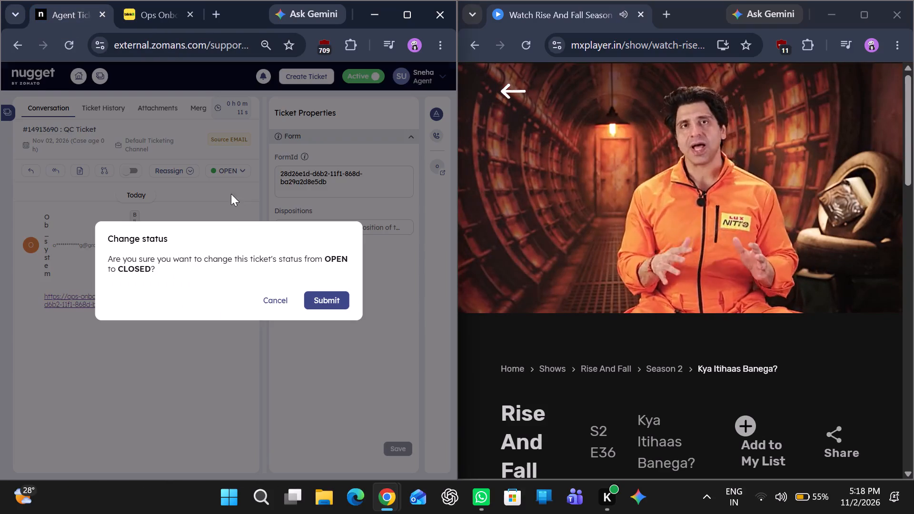
pyautogui.moveTo(305, 289); pyautogui.dragTo(308, 294)
pyautogui.click(316, 297)
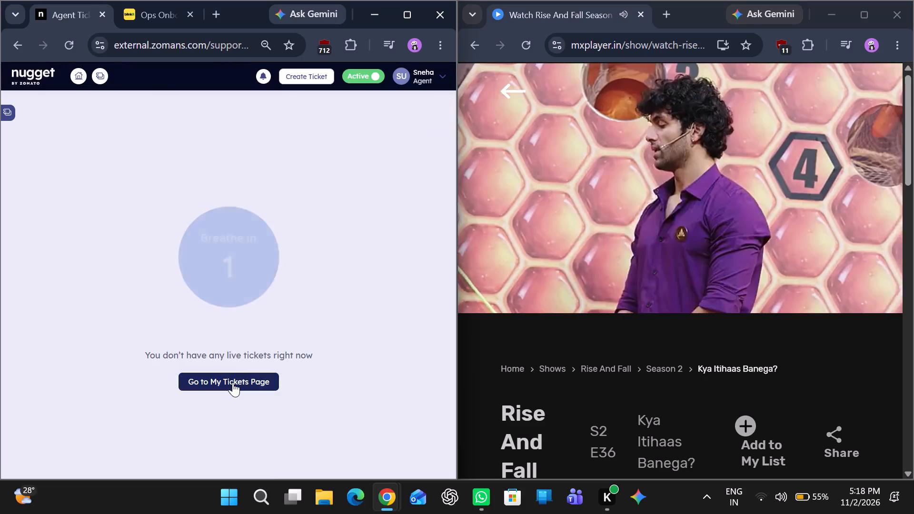
pyautogui.click(233, 382)
pyautogui.click(188, 11)
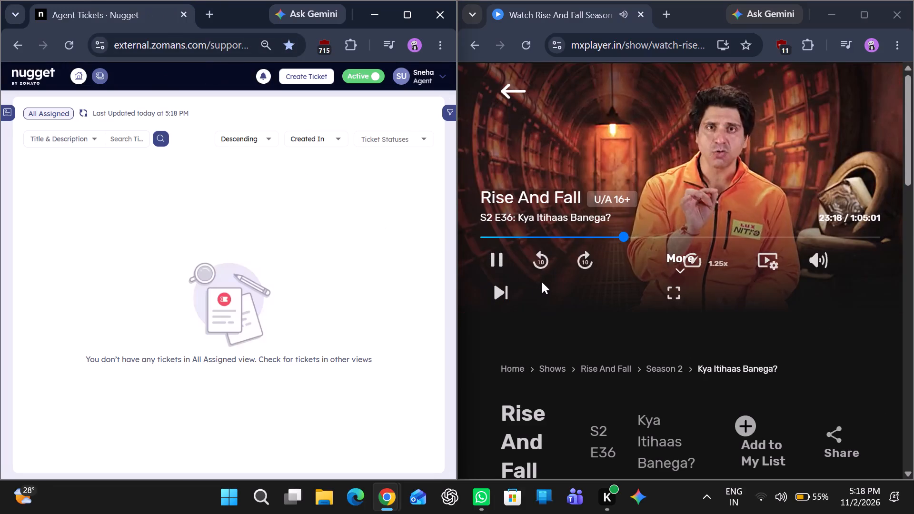
# Skip the Rise And Fall episode in MX Player forward in 10-second jumps to about 26:13.
pyautogui.click(579, 263)
pyautogui.click(579, 263)
pyautogui.click(579, 263)
pyautogui.click(579, 263)
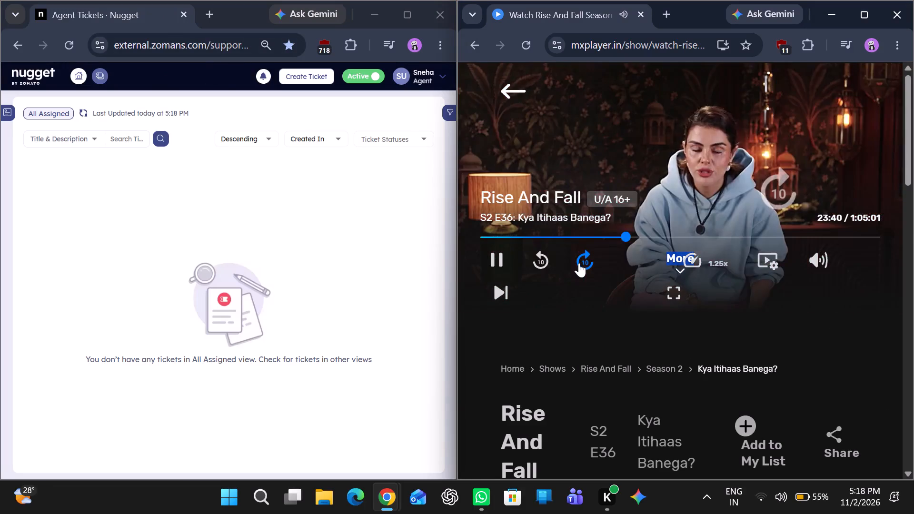
pyautogui.click(579, 263)
pyautogui.click(579, 263)
pyautogui.click(579, 263)
pyautogui.click(579, 263)
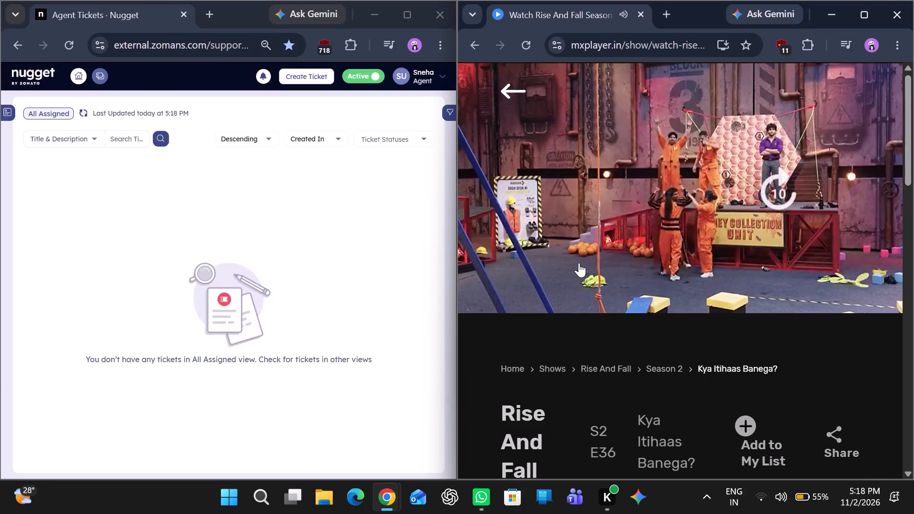
pyautogui.click(579, 263)
pyautogui.click(589, 261)
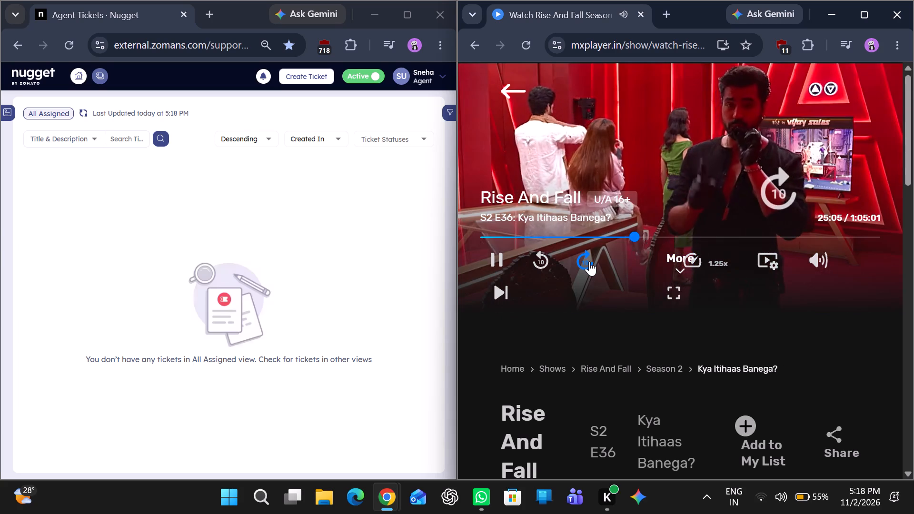
pyautogui.click(589, 261)
pyautogui.doubleClick(586, 261)
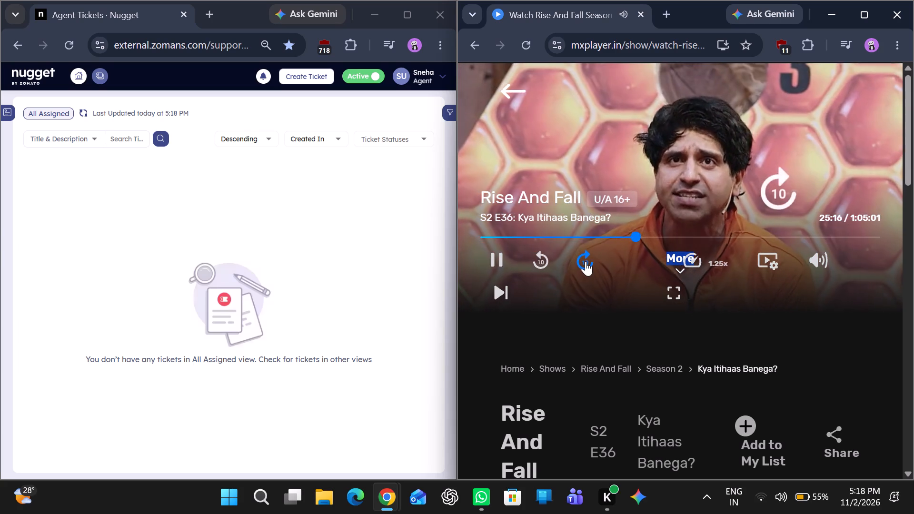
pyautogui.click(586, 261)
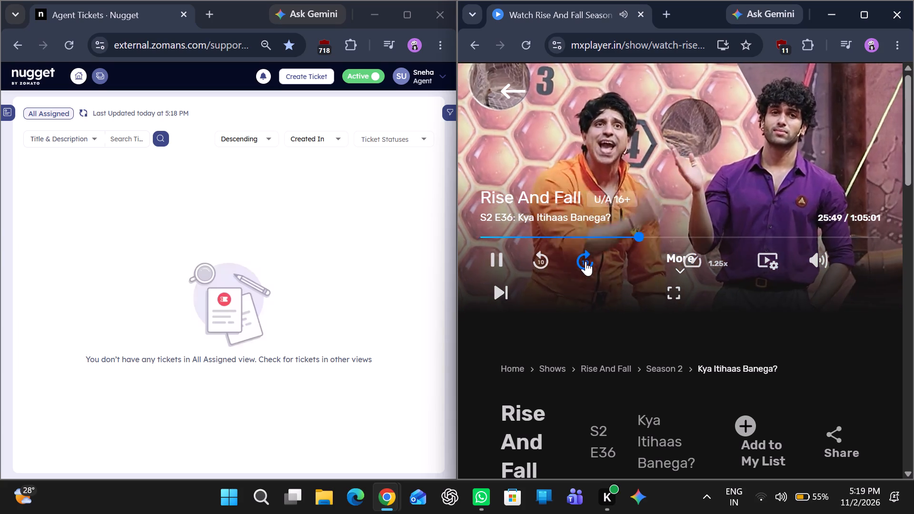
pyautogui.click(586, 261)
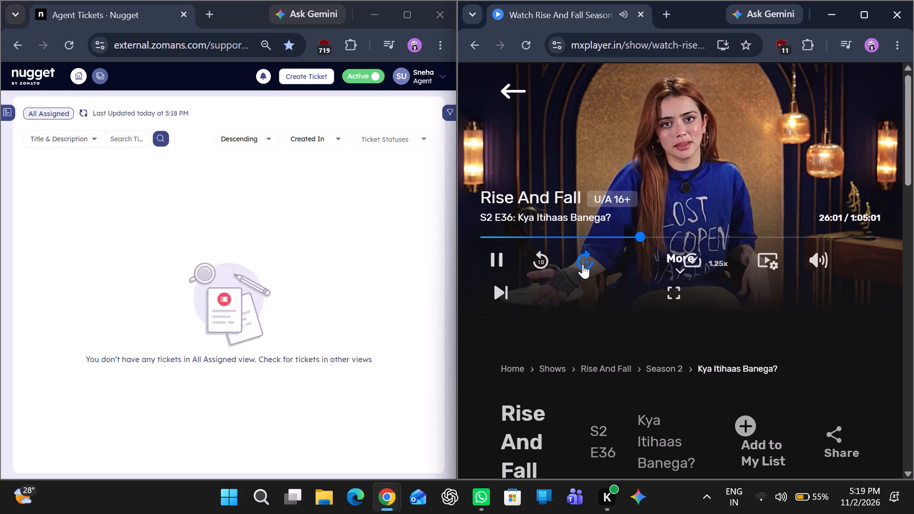
pyautogui.click(583, 264)
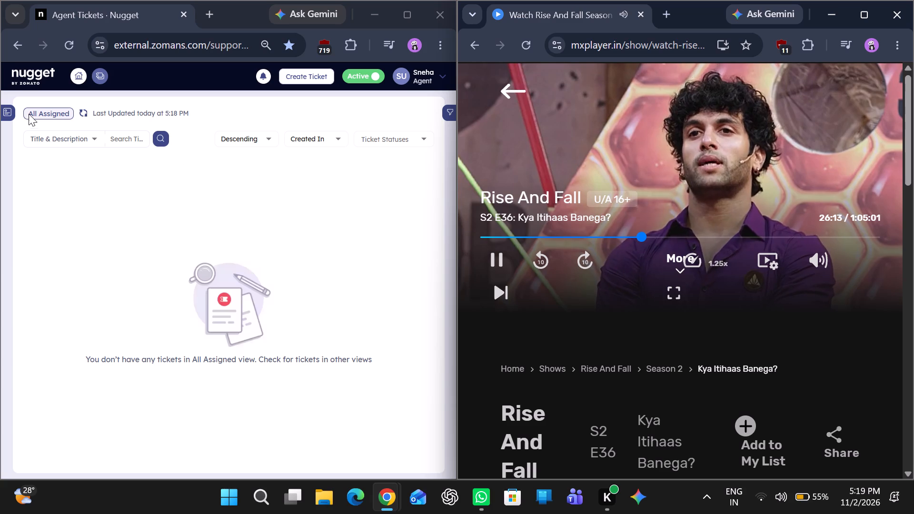
# Refresh the All Assigned list in Nugget until a ticket arrives and open the QC form linked in ticket #14960142.
pyautogui.click(81, 111)
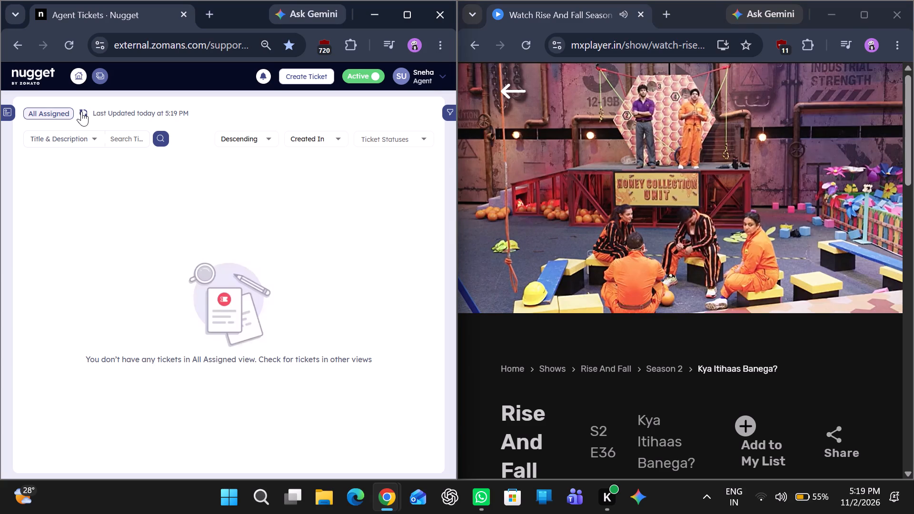
pyautogui.click(81, 111)
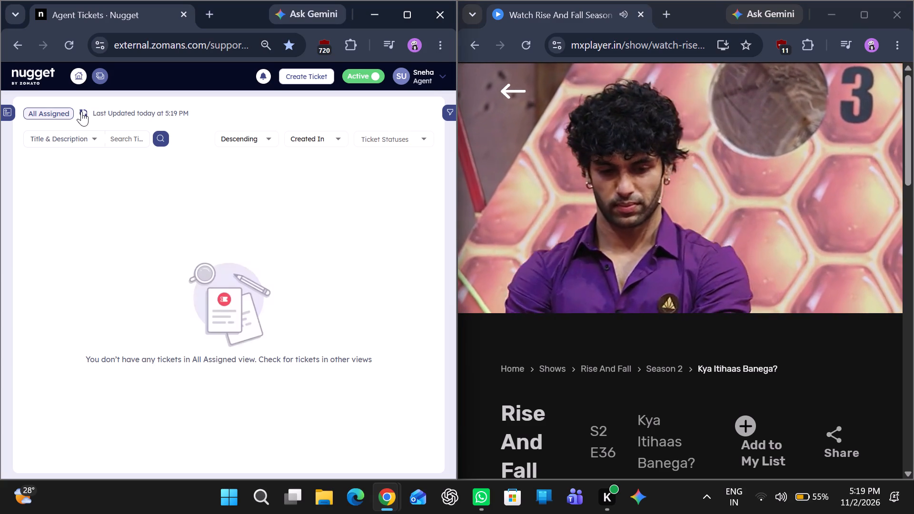
pyautogui.click(81, 111)
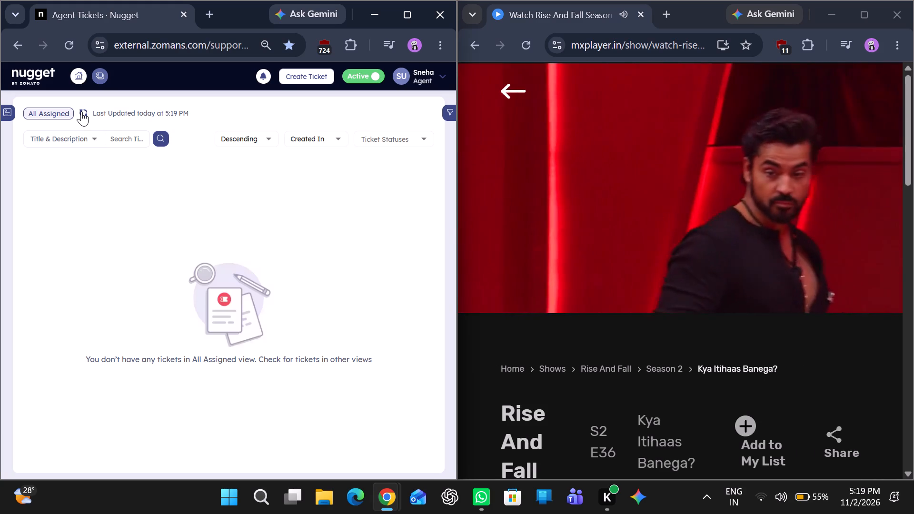
pyautogui.click(81, 111)
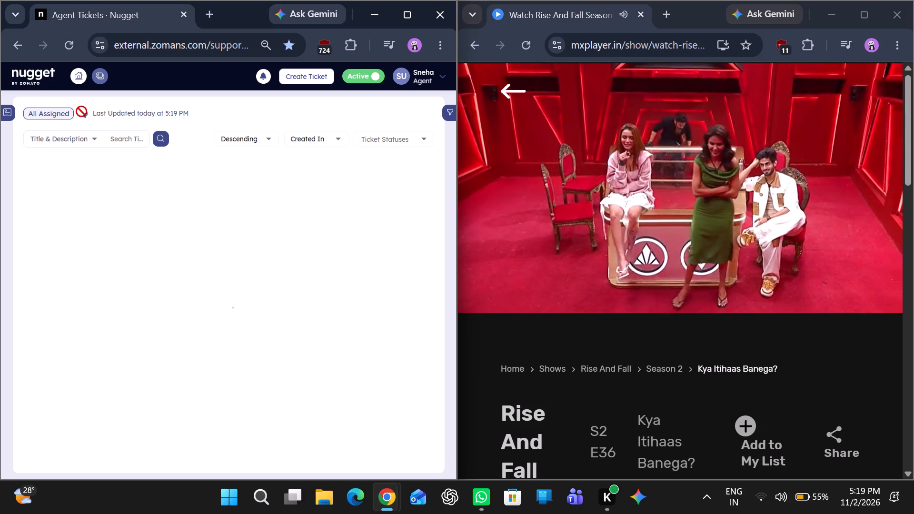
pyautogui.click(81, 111)
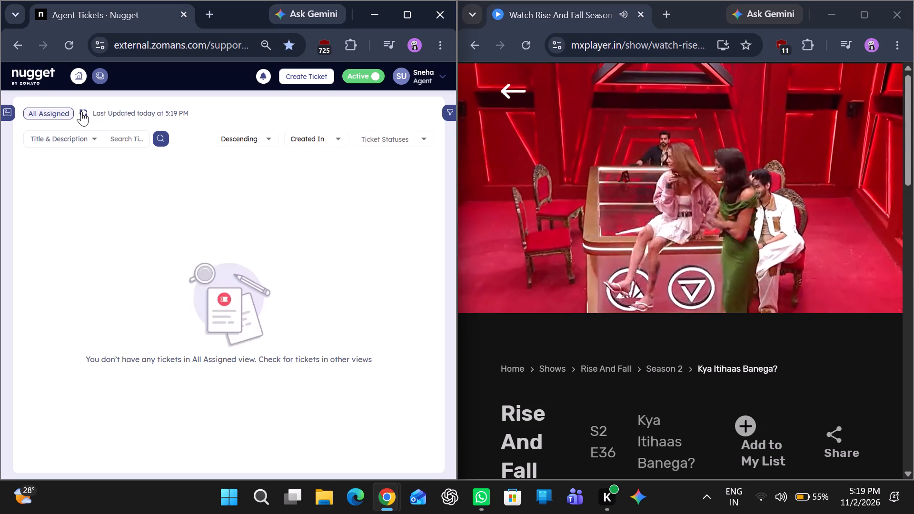
pyautogui.click(83, 111)
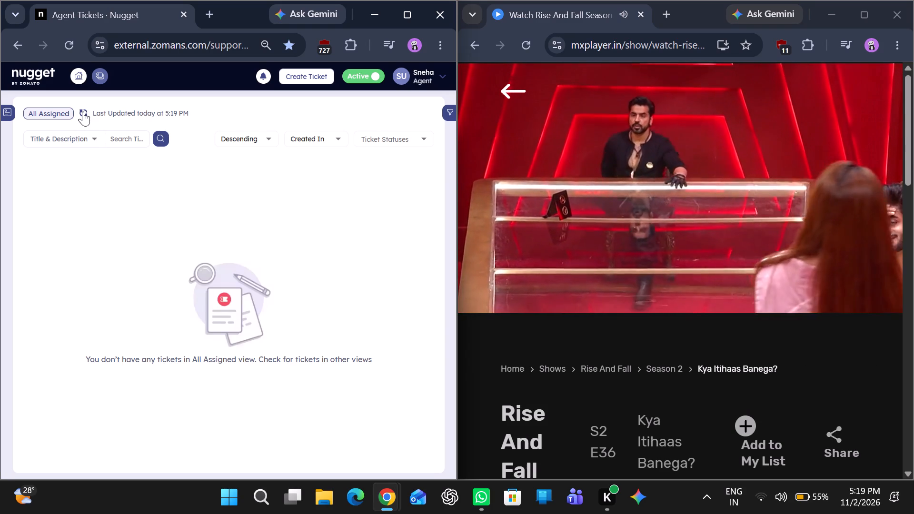
pyautogui.click(83, 111)
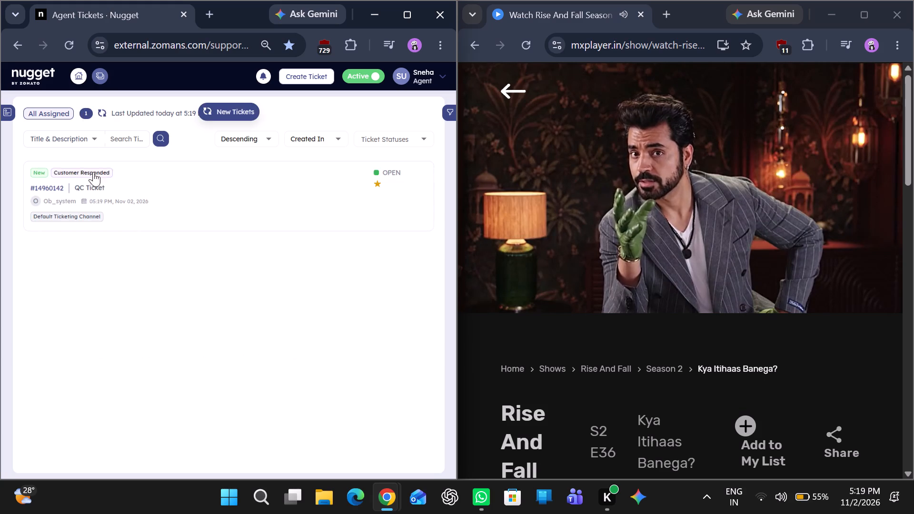
pyautogui.click(95, 190)
pyautogui.tripleClick(109, 243)
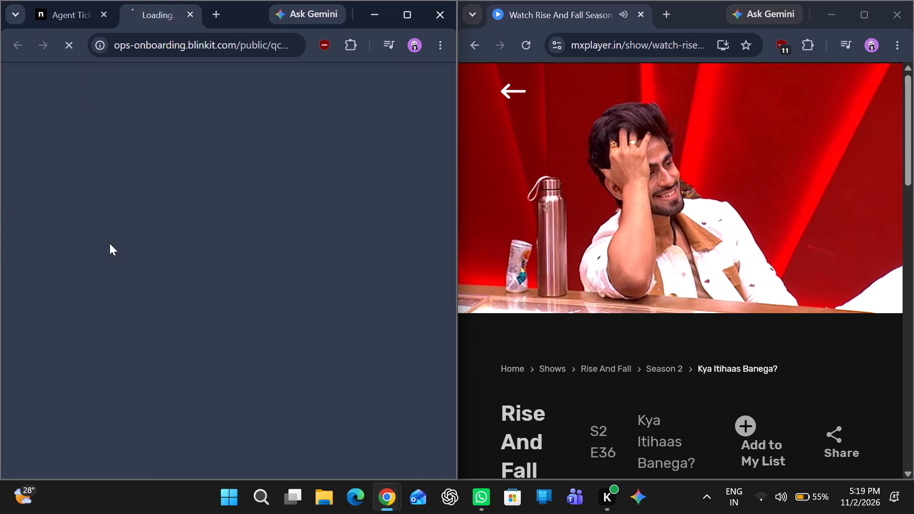
pyautogui.scroll(-5, 262, 252)
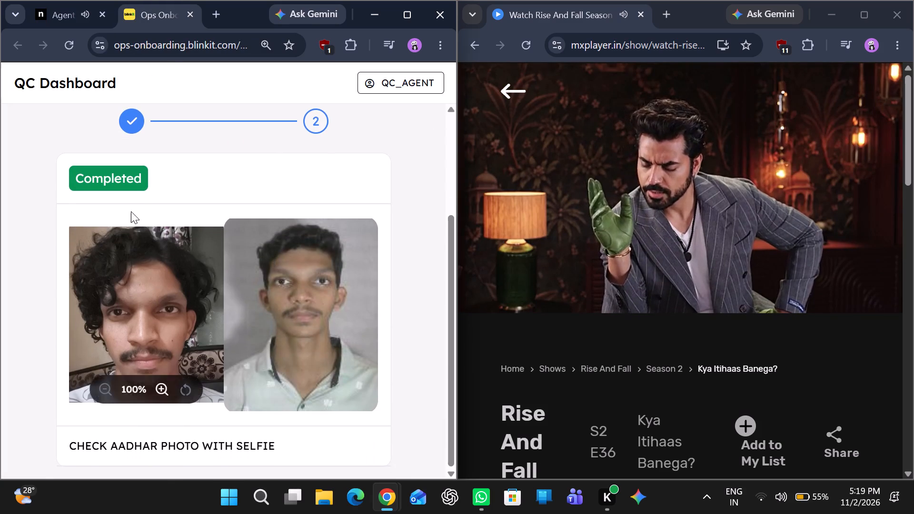
pyautogui.click(191, 13)
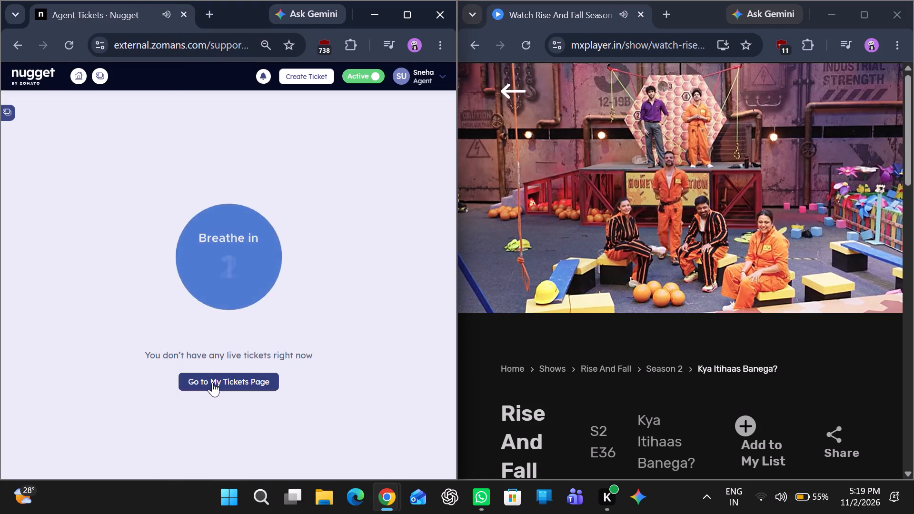
pyautogui.click(212, 382)
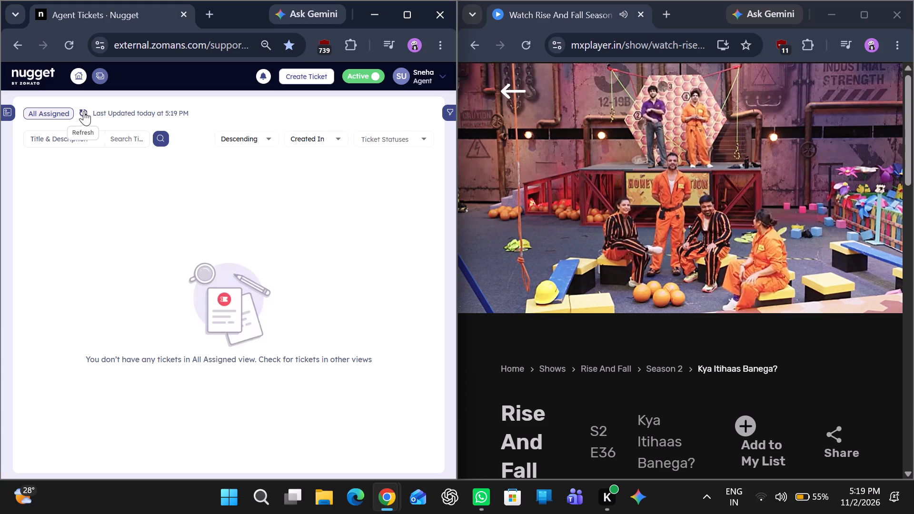
pyautogui.click(84, 111)
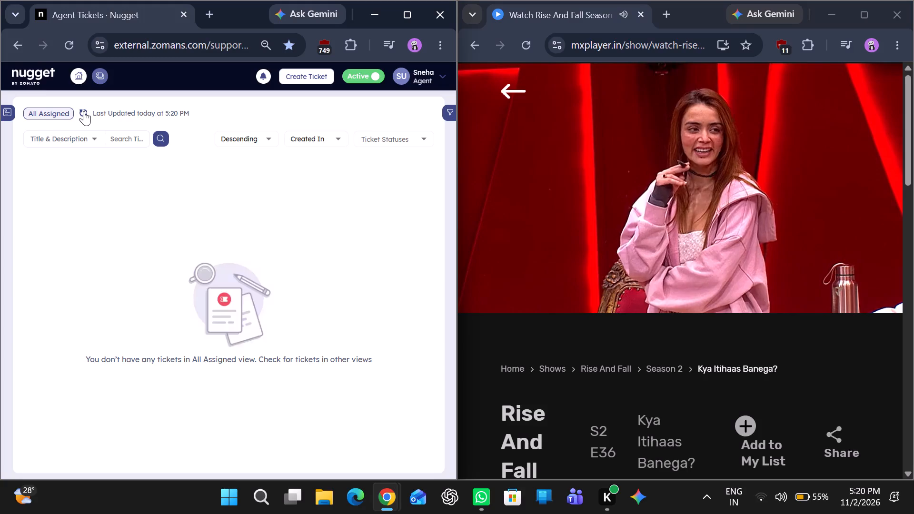
pyautogui.click(84, 111)
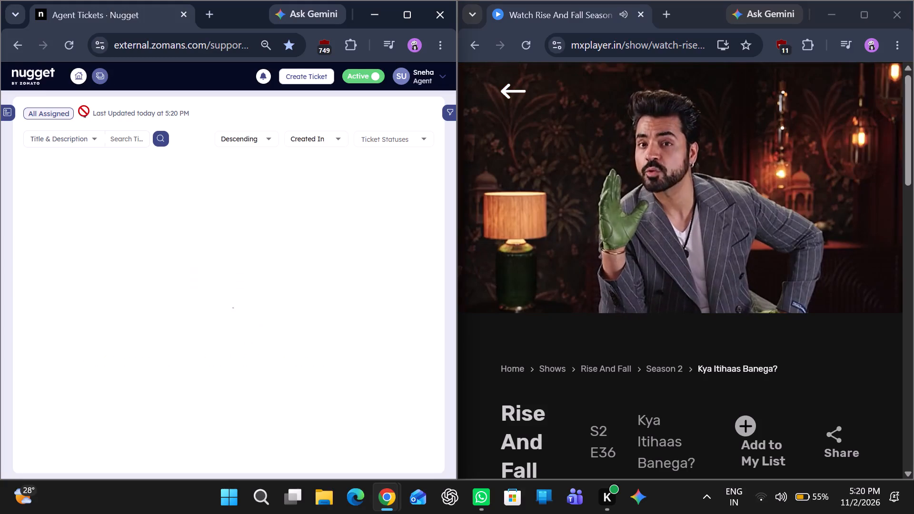
pyautogui.click(111, 202)
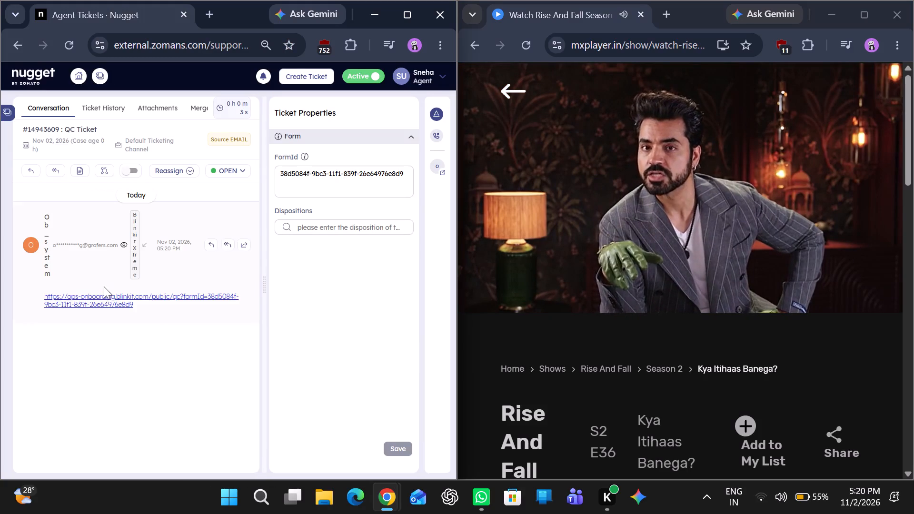
pyautogui.tripleClick(104, 299)
pyautogui.scroll(-1, 121, 291)
pyautogui.scroll(-4, 254, 326)
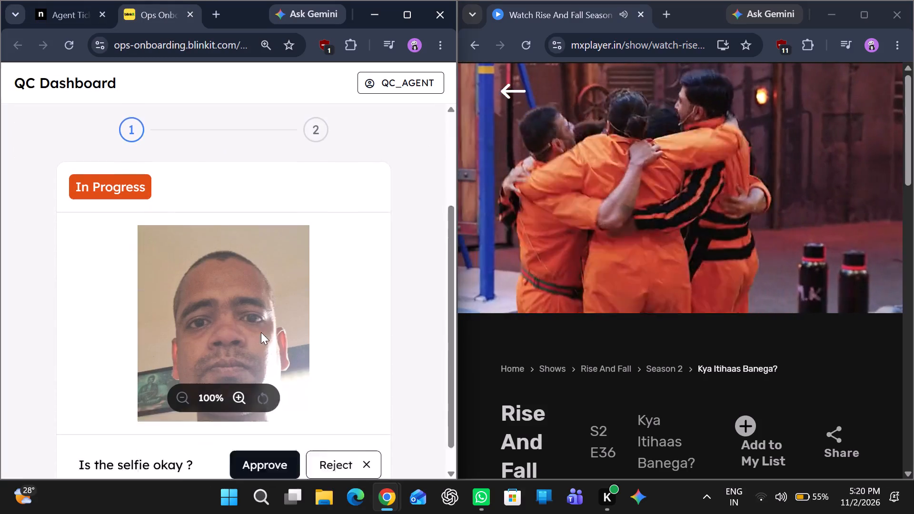
pyautogui.click(281, 442)
pyautogui.scroll(-4, 281, 438)
pyautogui.click(278, 426)
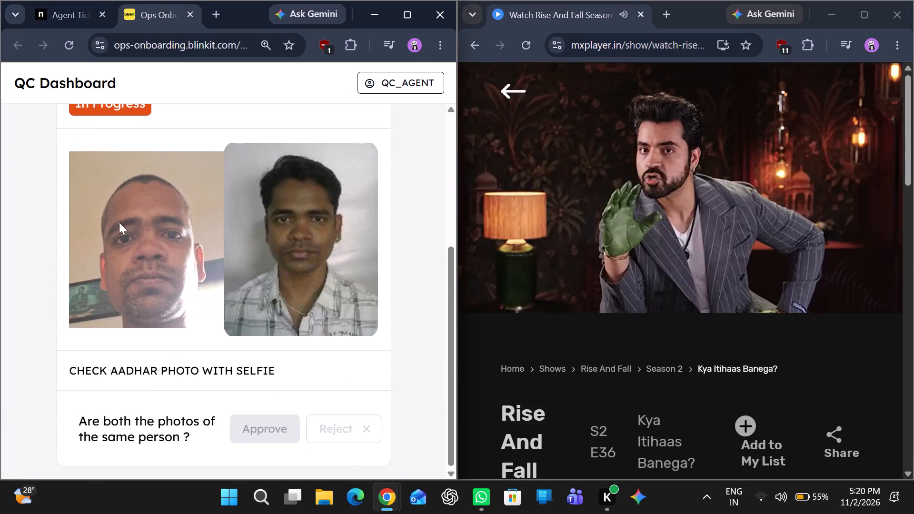
pyautogui.click(73, 6)
pyautogui.click(229, 171)
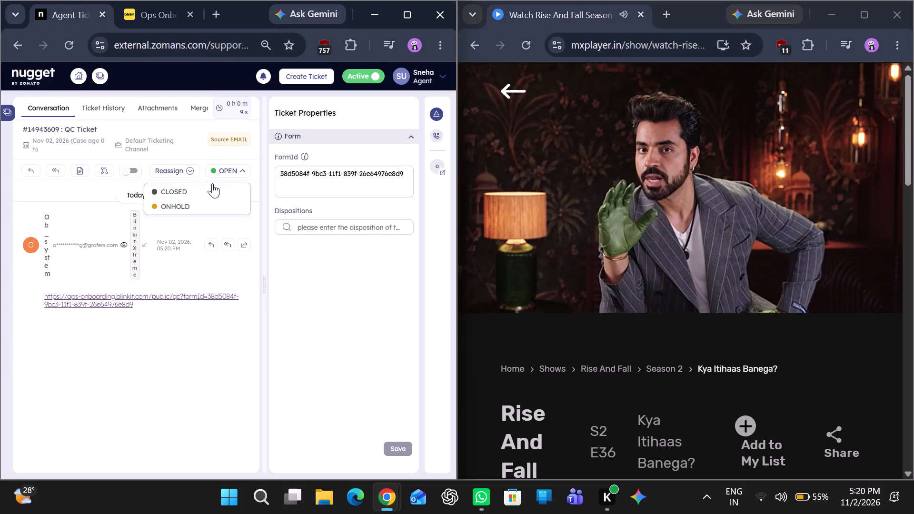
pyautogui.click(211, 193)
pyautogui.click(324, 297)
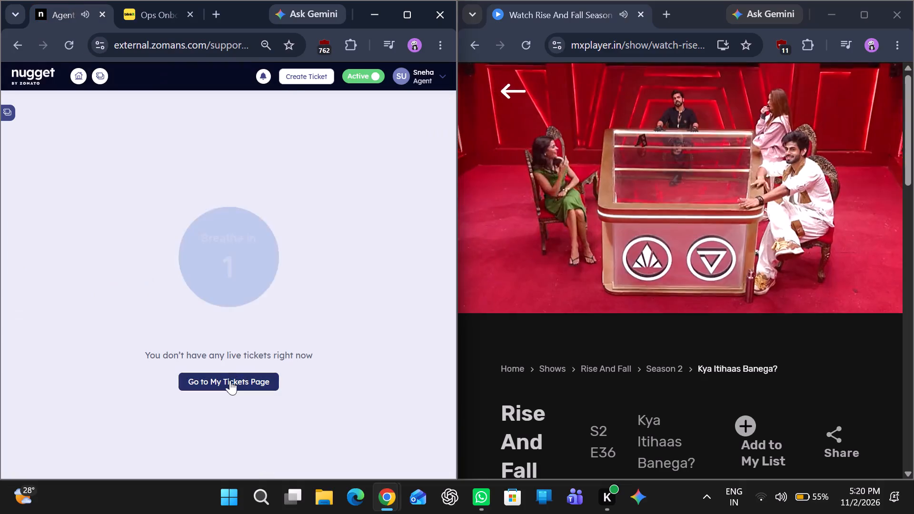
pyautogui.click(230, 380)
pyautogui.click(191, 24)
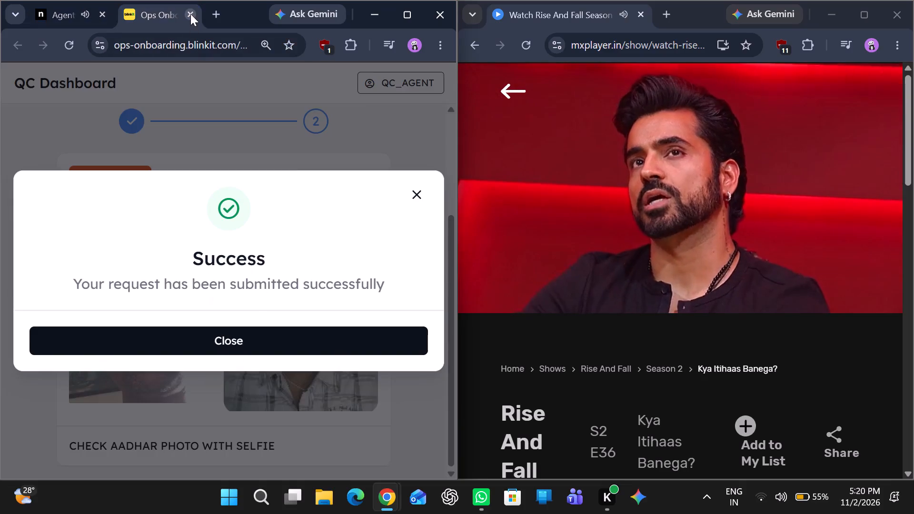
pyautogui.click(190, 13)
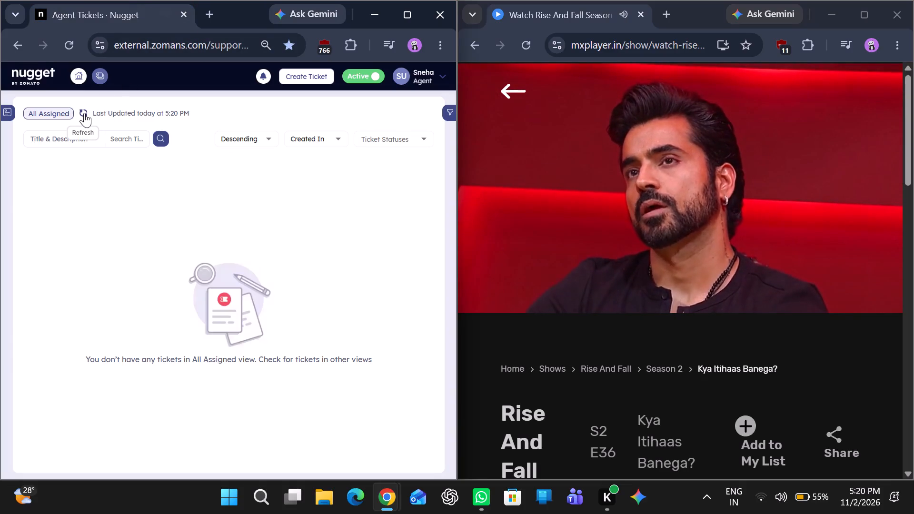
# Refresh the All Assigned list repeatedly to check for newly assigned tickets.
pyautogui.click(84, 113)
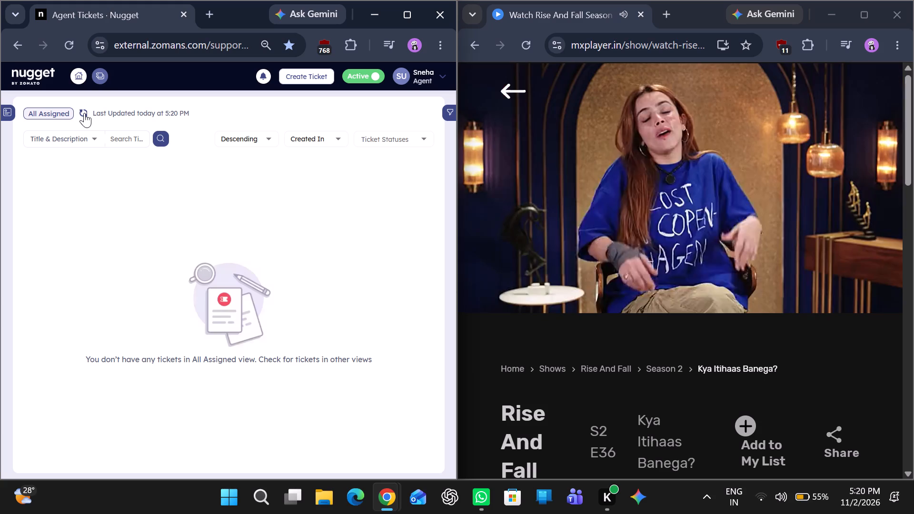
pyautogui.click(84, 113)
pyautogui.click(84, 113)
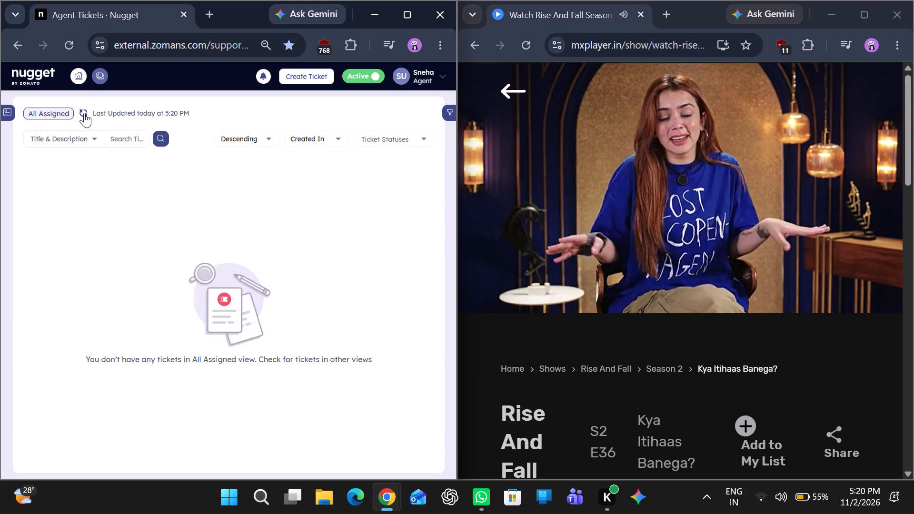
pyautogui.click(84, 113)
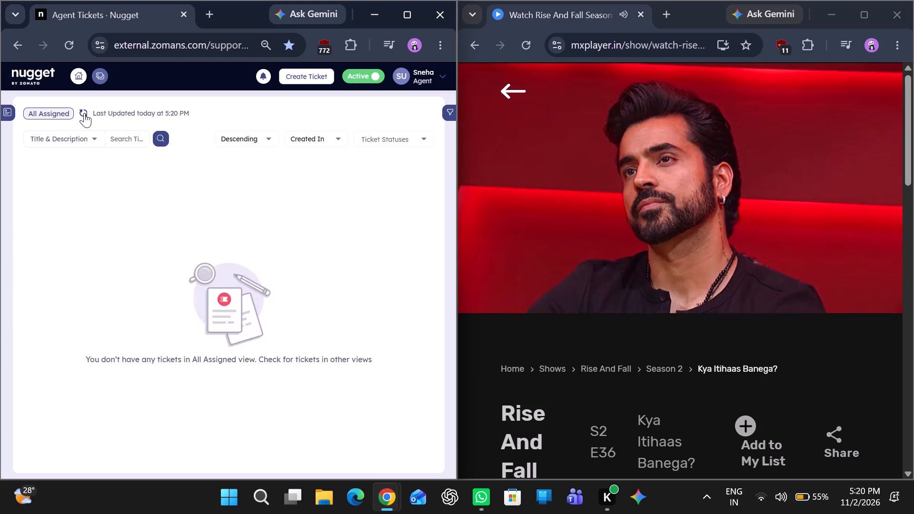
pyautogui.click(84, 113)
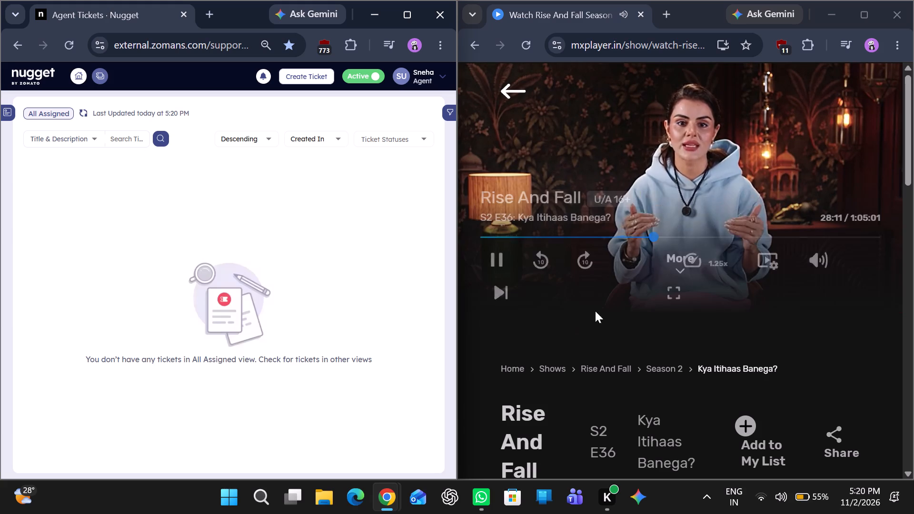
# Skip the Rise And Fall episode forward in 10-second jumps to about 29:40.
pyautogui.click(589, 264)
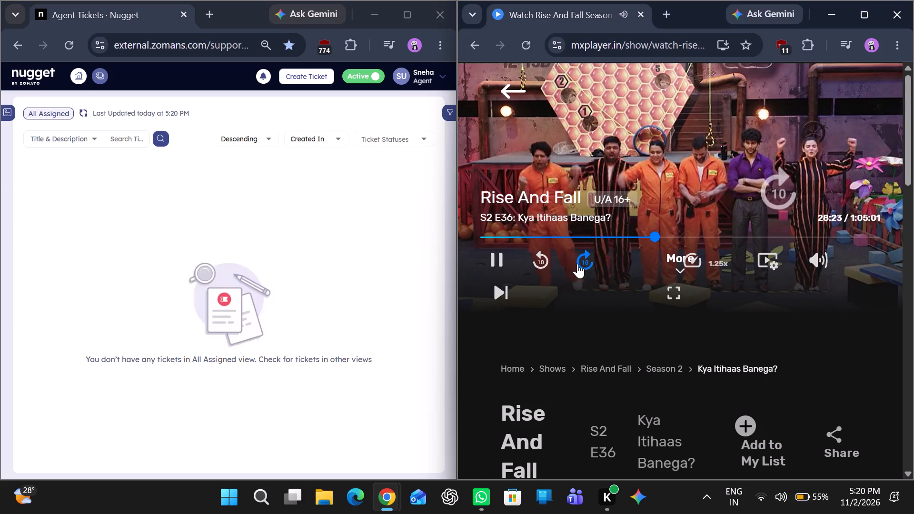
pyautogui.click(578, 262)
pyautogui.click(580, 262)
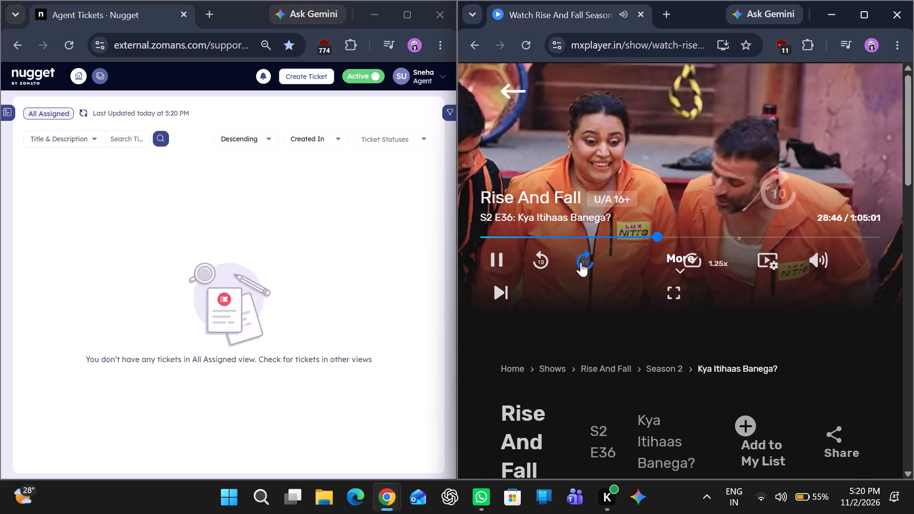
pyautogui.click(581, 262)
pyautogui.click(581, 262)
pyautogui.click(581, 262)
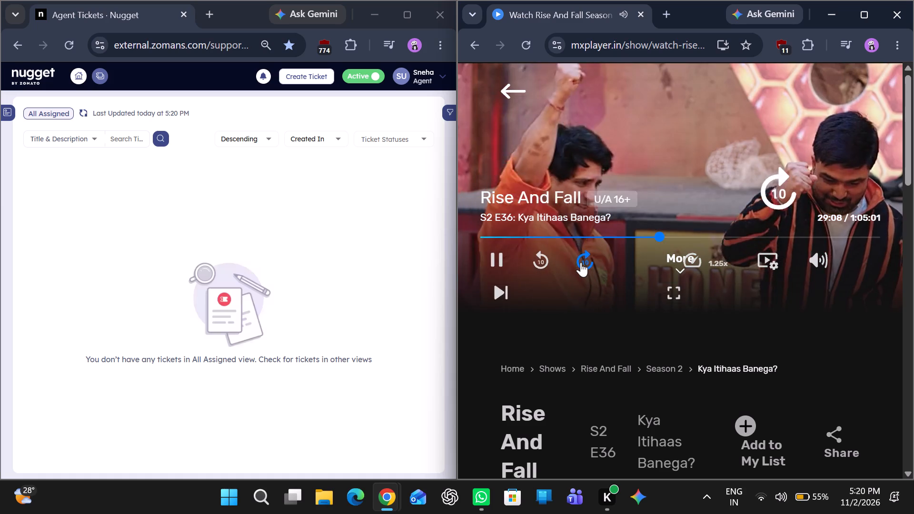
pyautogui.click(581, 262)
pyautogui.click(581, 262)
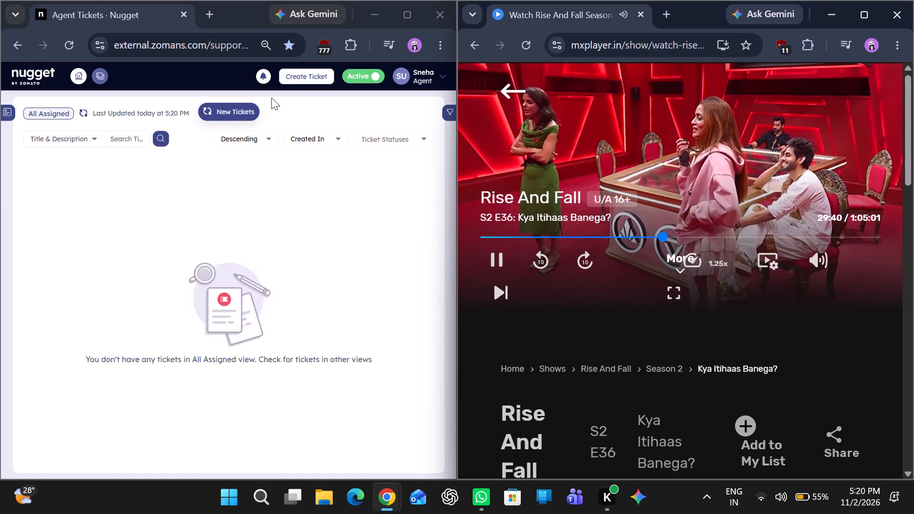
# Load the new tickets into the All Assigned list and try to open the first one.
pyautogui.click(247, 113)
pyautogui.click(139, 200)
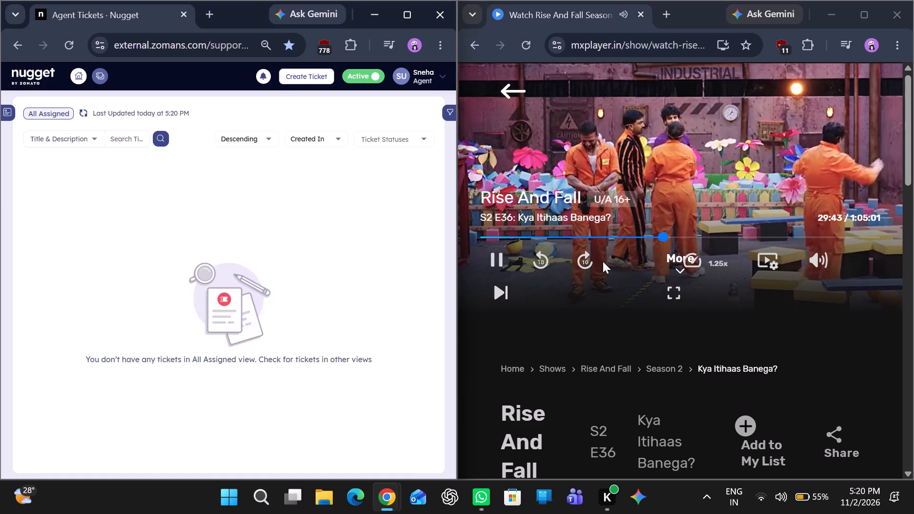
# Skip the Rise And Fall episode further forward in 10-second jumps to about the 31-minute mark.
pyautogui.click(584, 260)
pyautogui.click(584, 260)
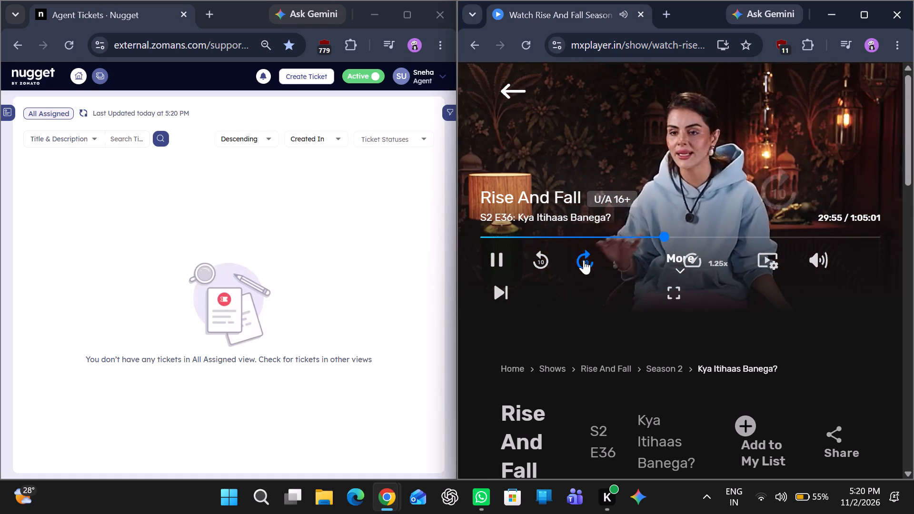
pyautogui.click(584, 260)
pyautogui.click(584, 260)
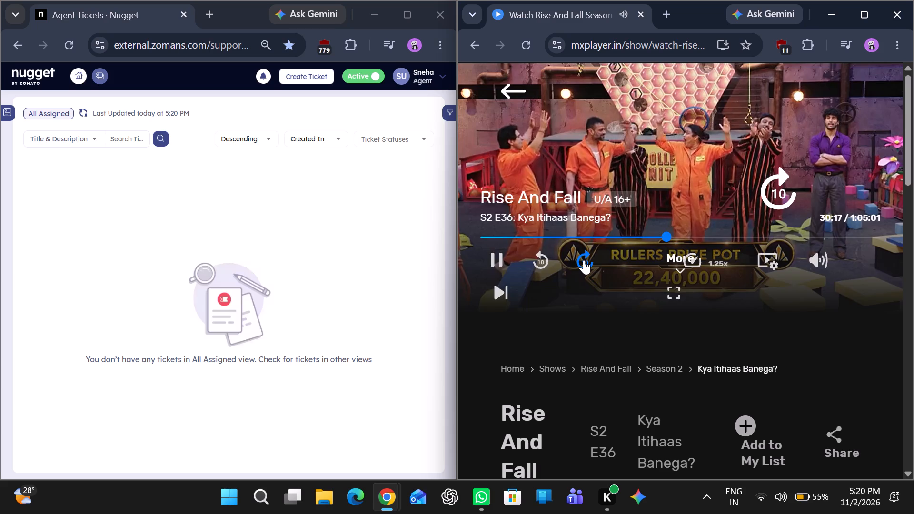
pyautogui.click(584, 260)
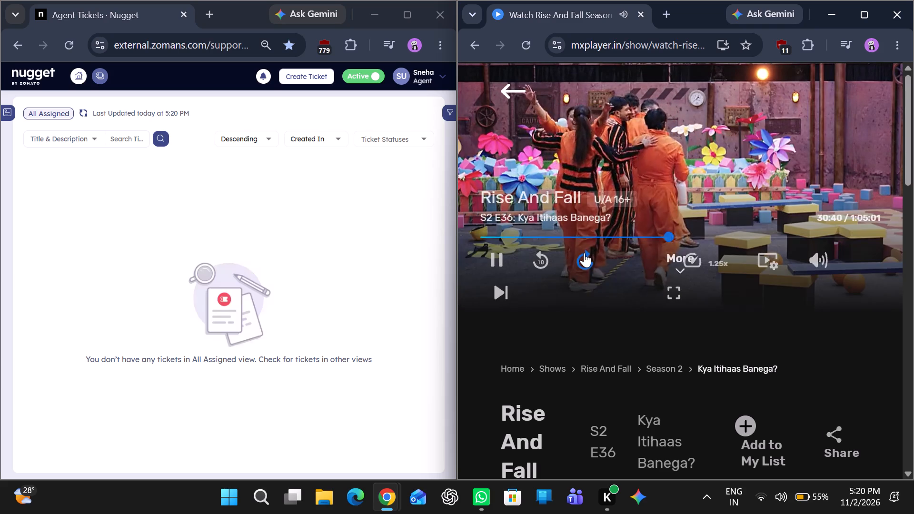
pyautogui.click(585, 261)
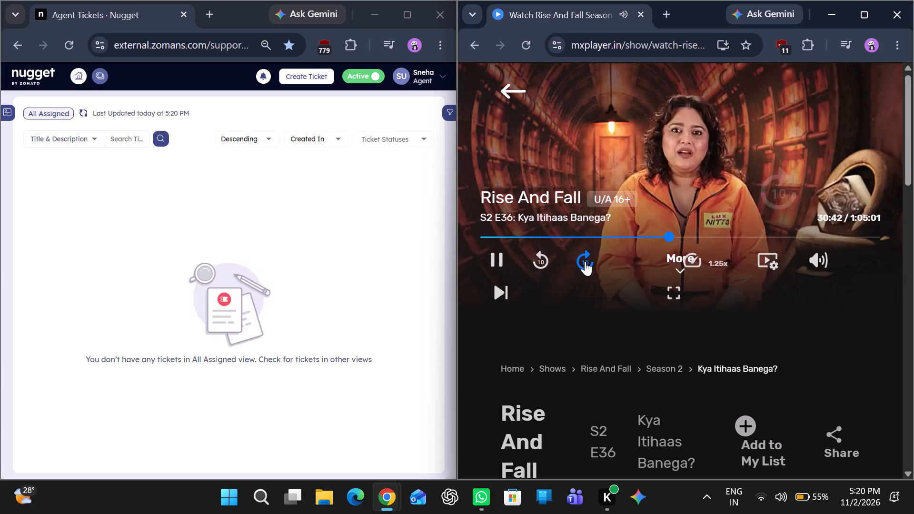
pyautogui.click(585, 261)
pyautogui.click(585, 261)
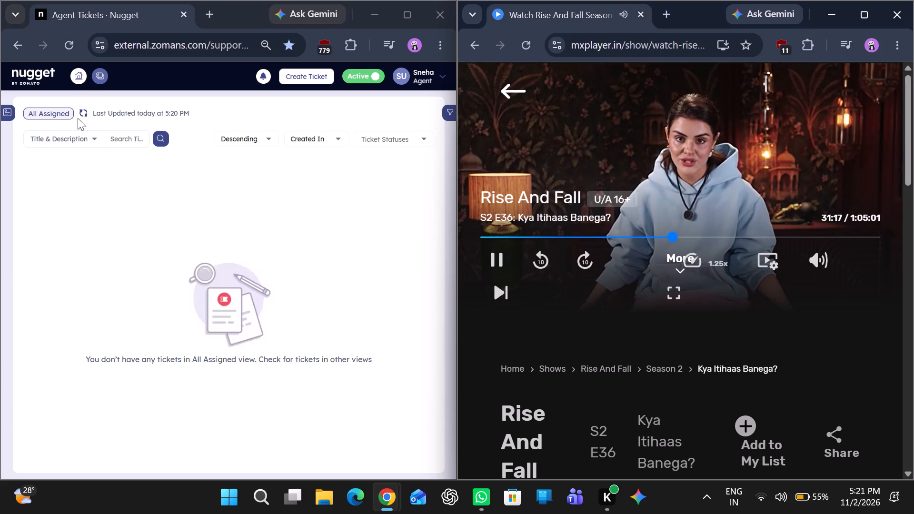
pyautogui.click(83, 112)
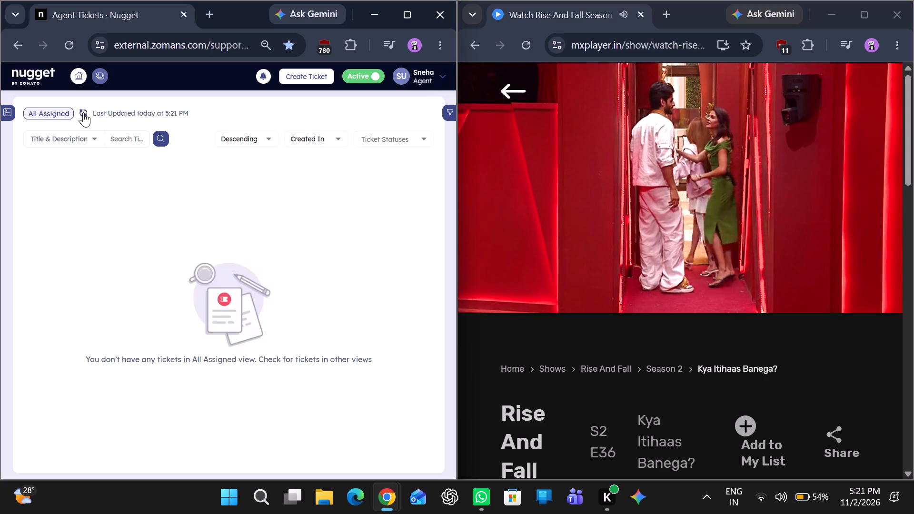
pyautogui.click(83, 112)
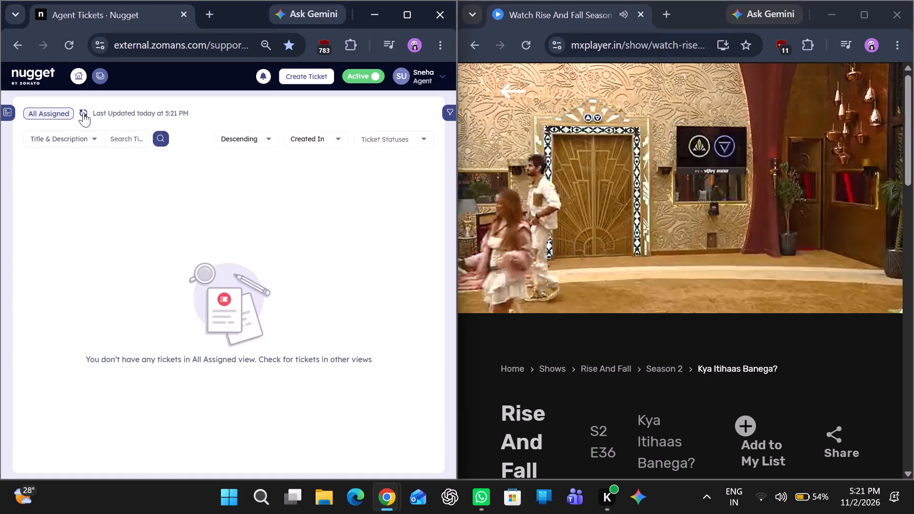
pyautogui.click(83, 112)
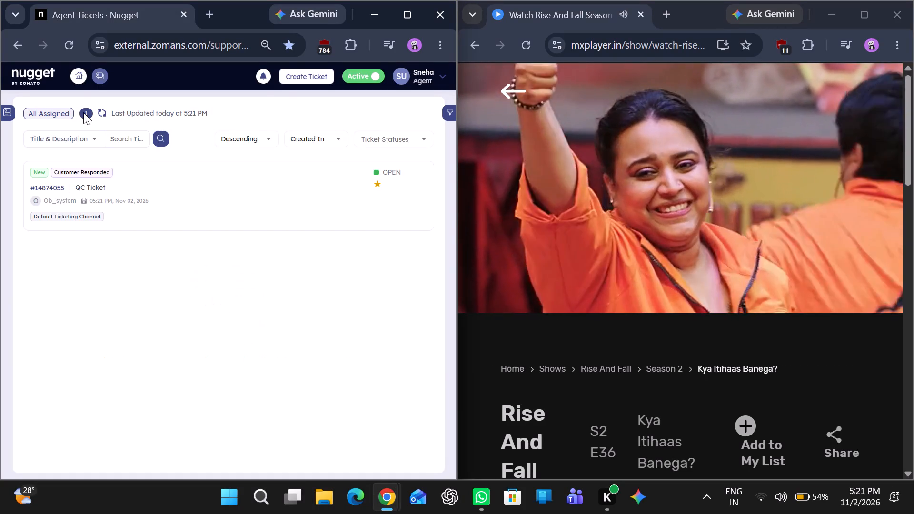
pyautogui.click(103, 218)
pyautogui.tripleClick(107, 300)
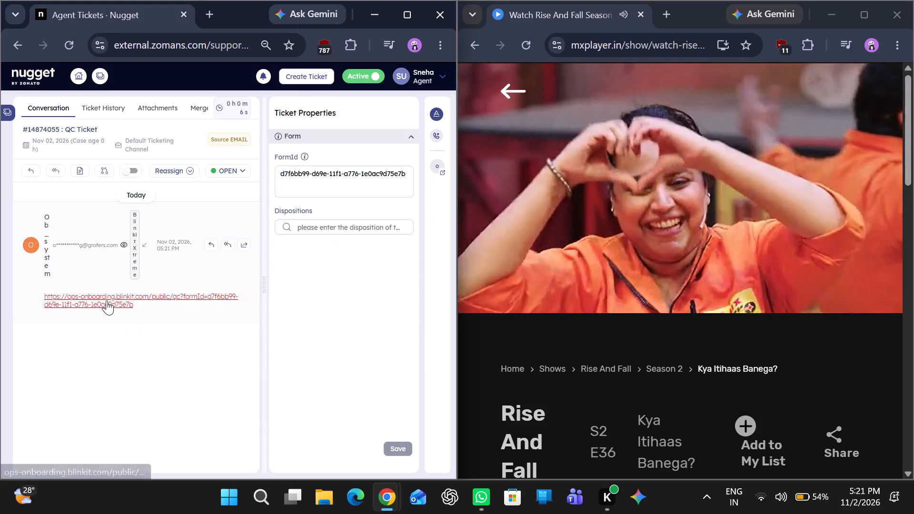
# Approve the selfie and the Aadhar photo match on the QC form for ticket #14874055.
pyautogui.scroll(-5, 328, 336)
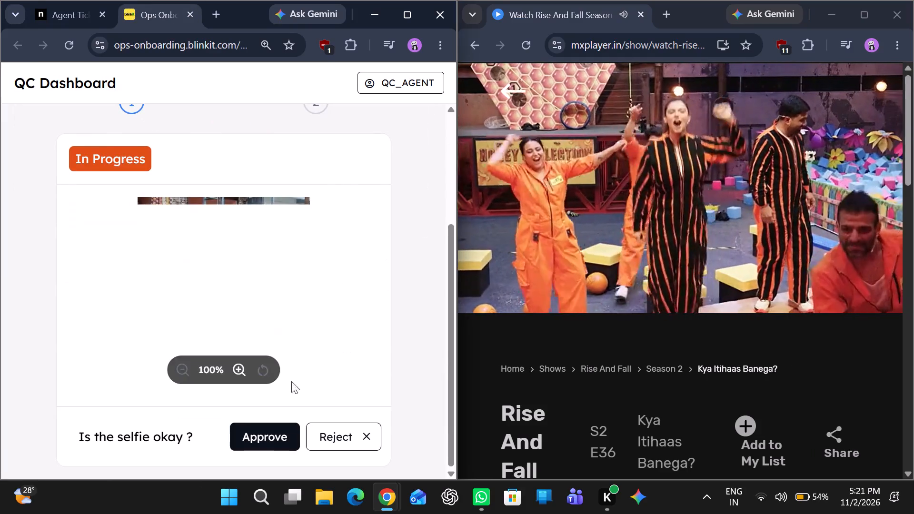
pyautogui.click(272, 435)
pyautogui.scroll(-3, 275, 434)
pyautogui.click(276, 423)
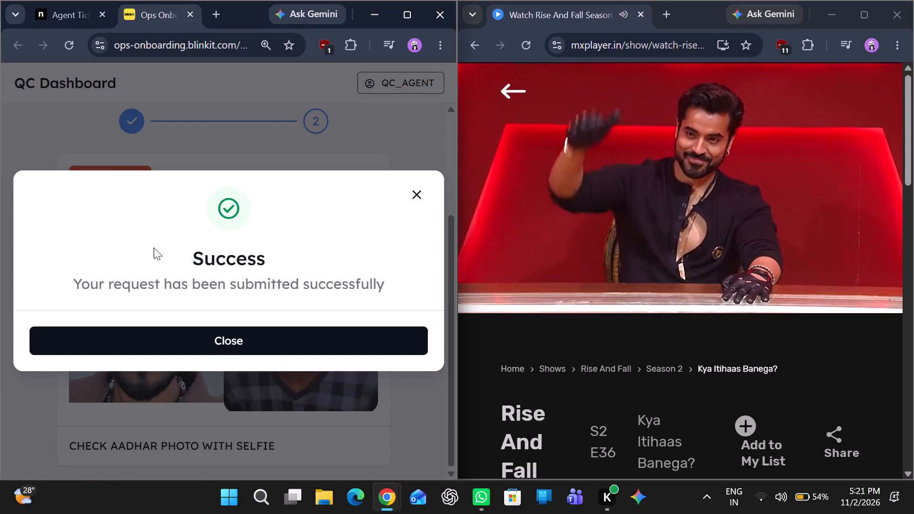
pyautogui.click(65, 19)
pyautogui.click(233, 165)
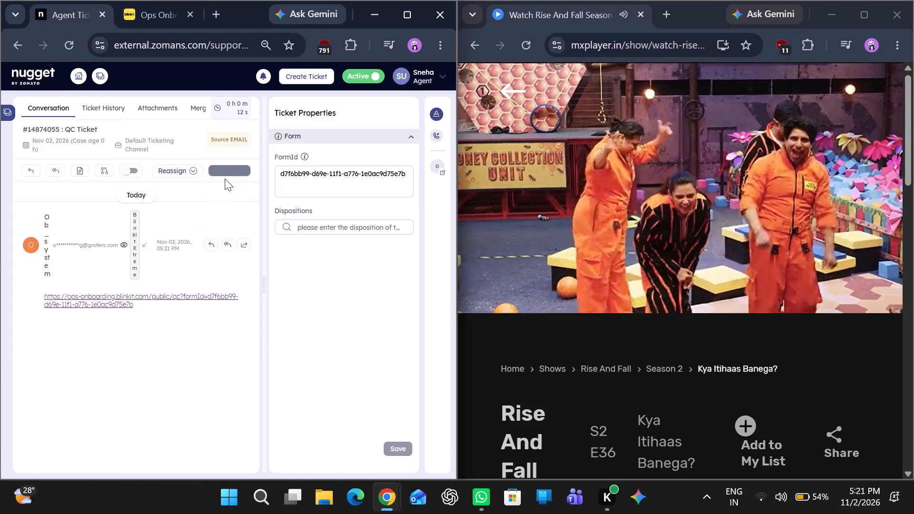
pyautogui.click(205, 187)
pyautogui.click(328, 296)
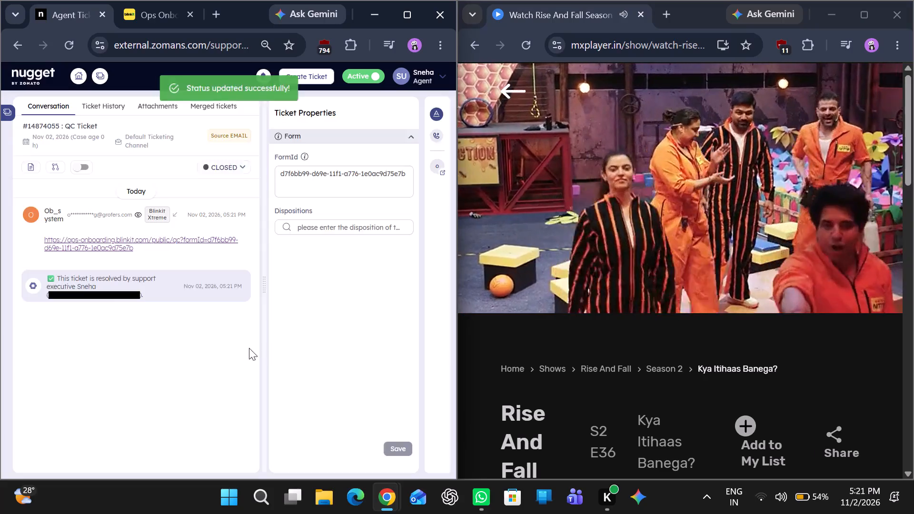
pyautogui.click(240, 376)
pyautogui.click(193, 13)
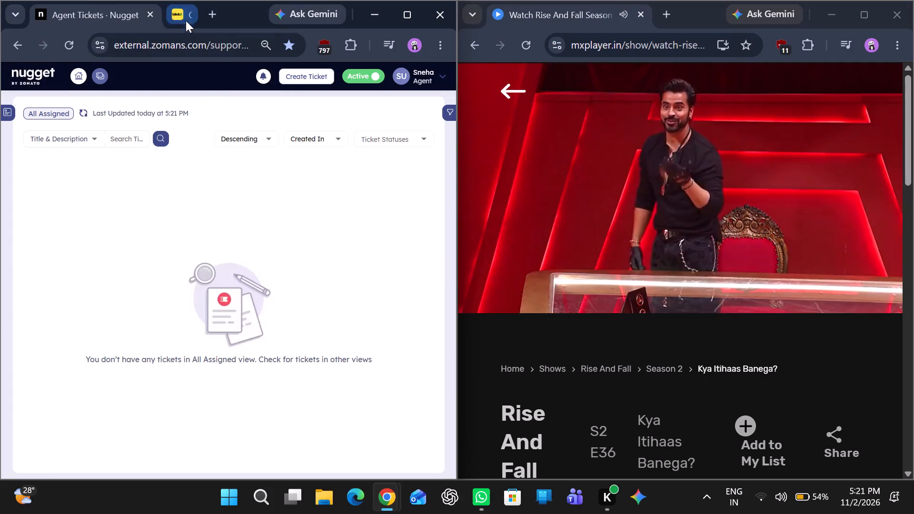
# Refresh the All Assigned list until a ticket arrives and open the QC form linked in ticket #14757908.
pyautogui.click(80, 110)
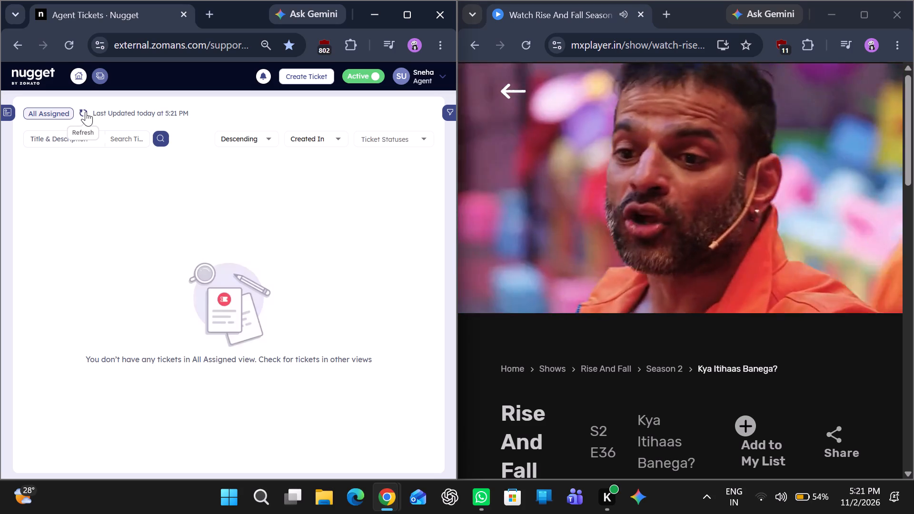
pyautogui.click(86, 111)
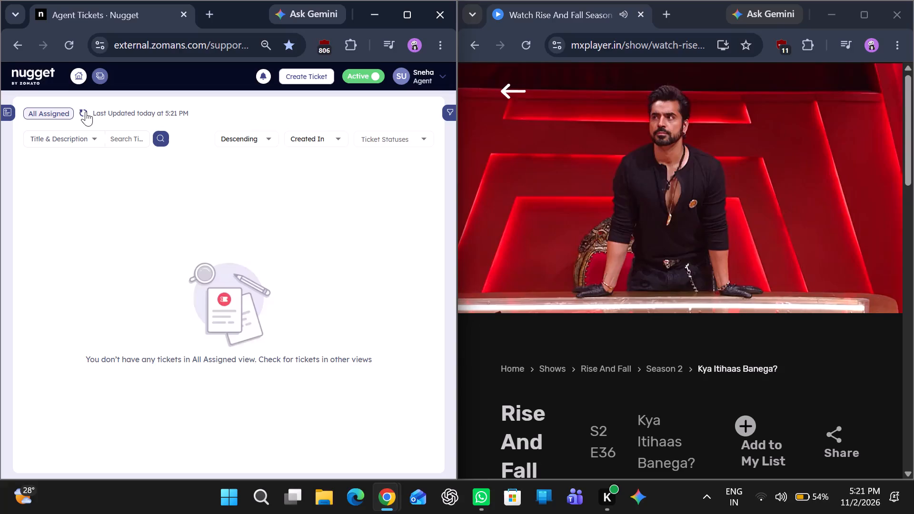
pyautogui.click(86, 111)
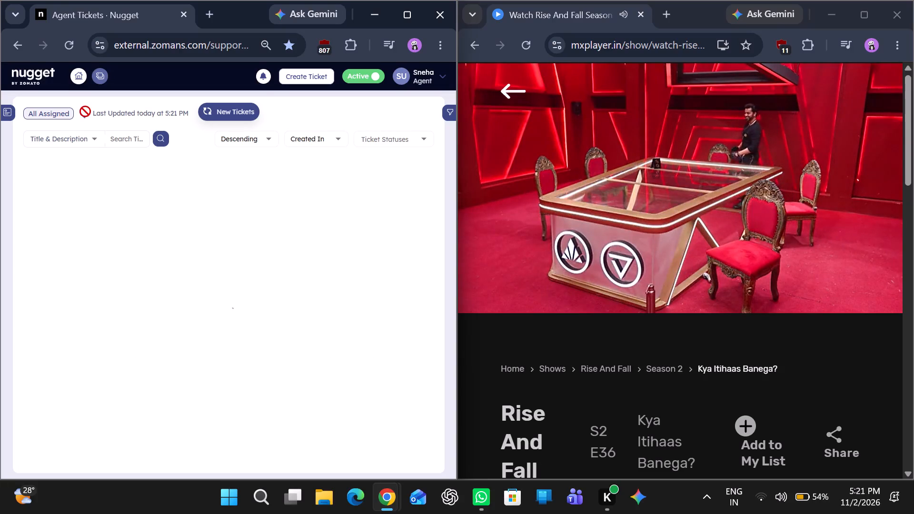
pyautogui.moveTo(128, 210); pyautogui.dragTo(130, 217)
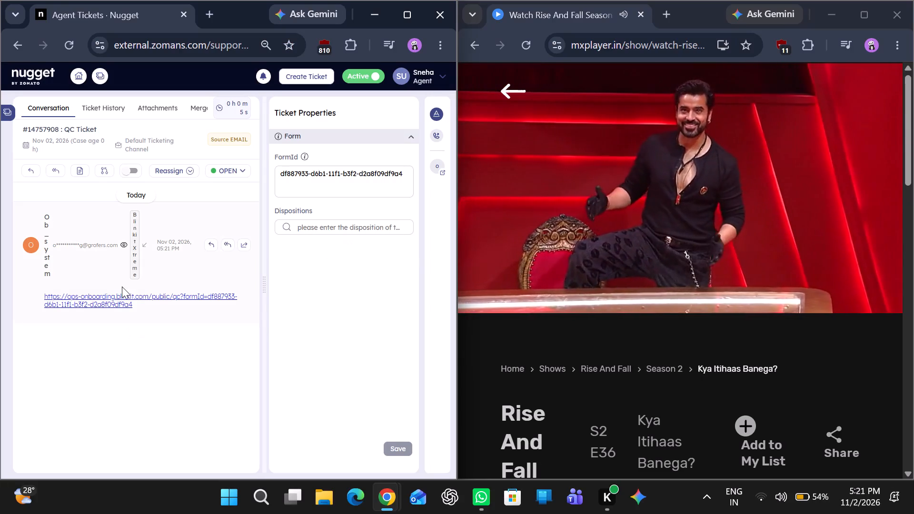
pyautogui.tripleClick(122, 297)
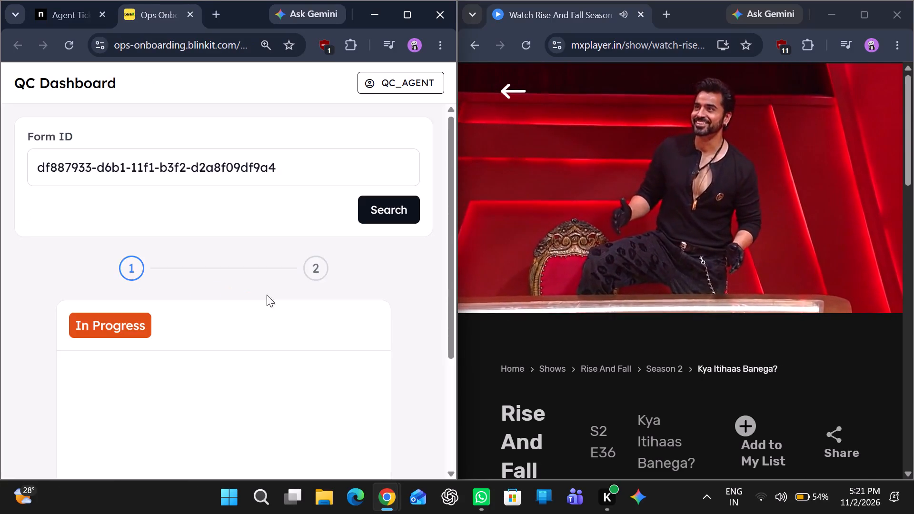
pyautogui.scroll(-4, 302, 302)
pyautogui.click(245, 429)
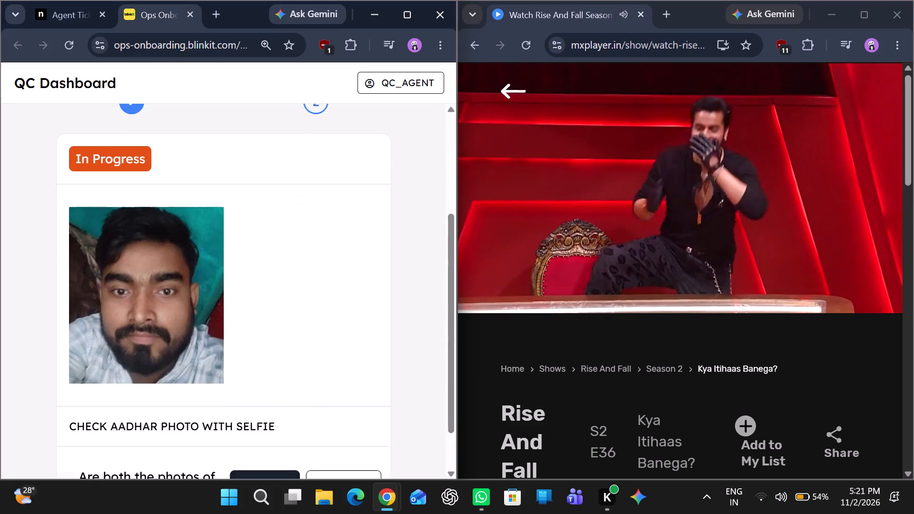
pyautogui.scroll(-4, 283, 418)
pyautogui.click(257, 424)
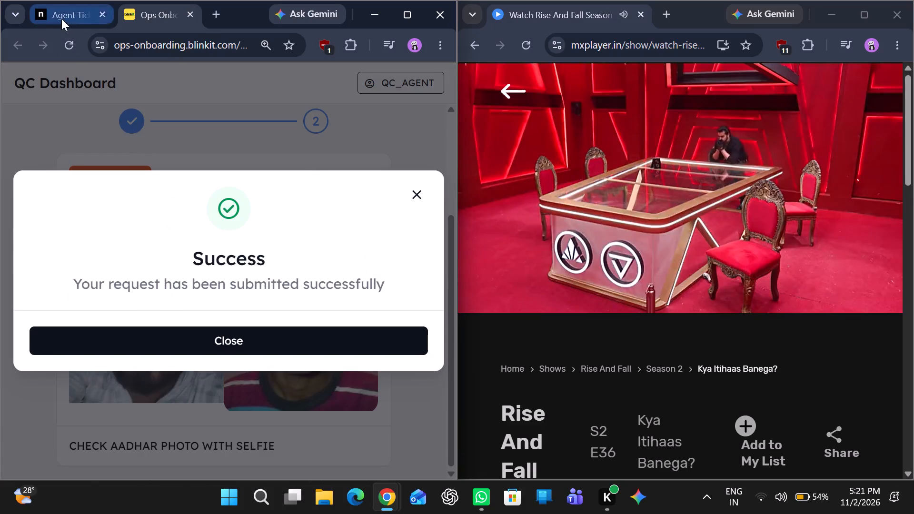
pyautogui.click(61, 19)
pyautogui.click(222, 165)
pyautogui.click(215, 194)
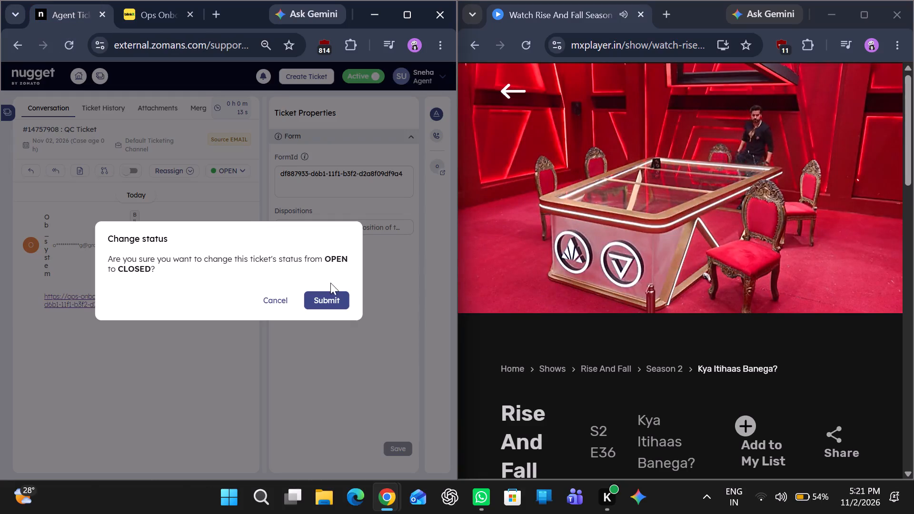
pyautogui.click(346, 303)
pyautogui.click(258, 387)
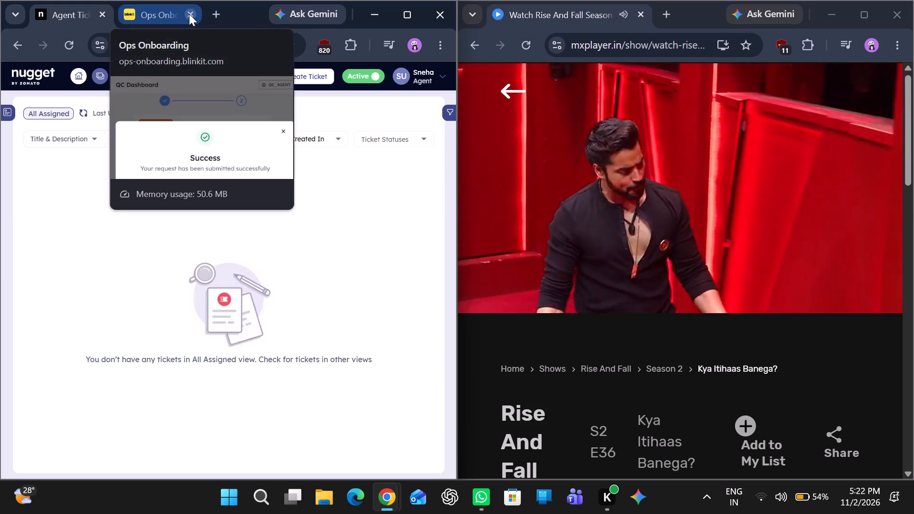
pyautogui.click(189, 14)
# Refresh the All Assigned list until a ticket arrives and open the QC form linked in ticket #14753211.
pyautogui.click(83, 111)
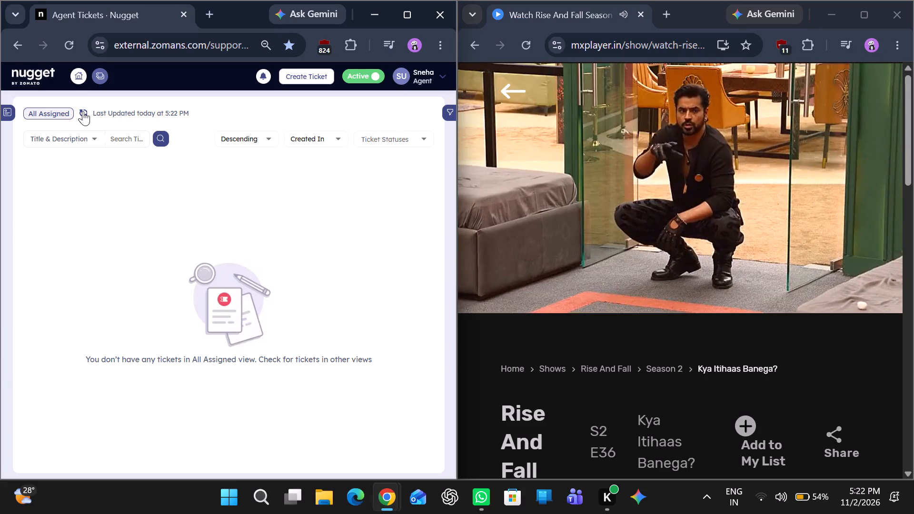
pyautogui.click(83, 111)
pyautogui.click(102, 200)
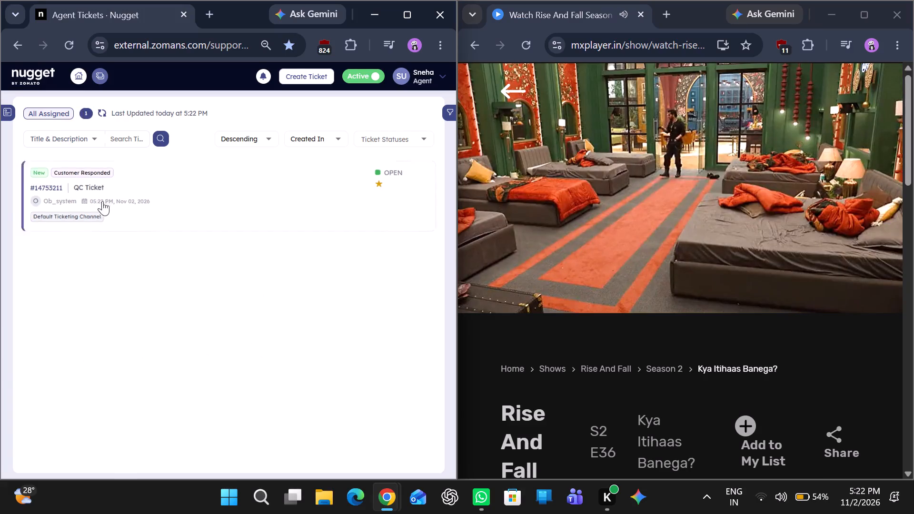
pyautogui.tripleClick(99, 294)
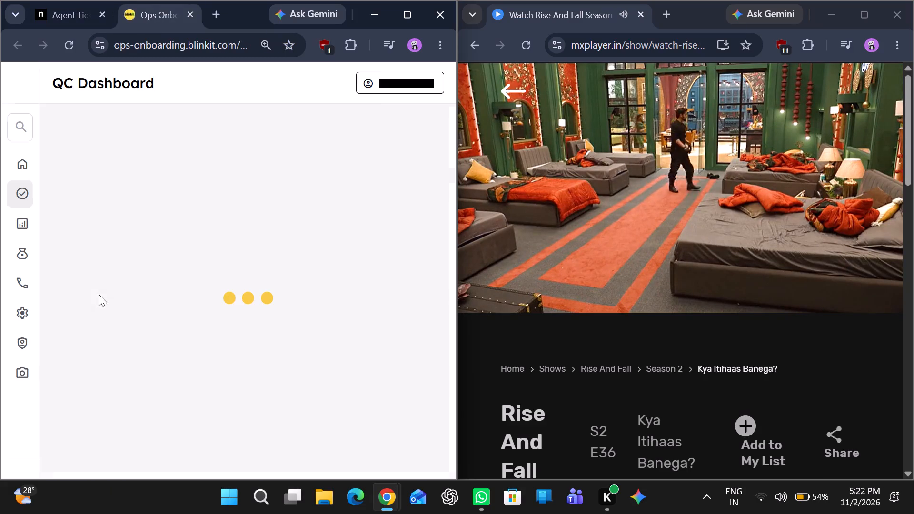
pyautogui.scroll(-4, 280, 279)
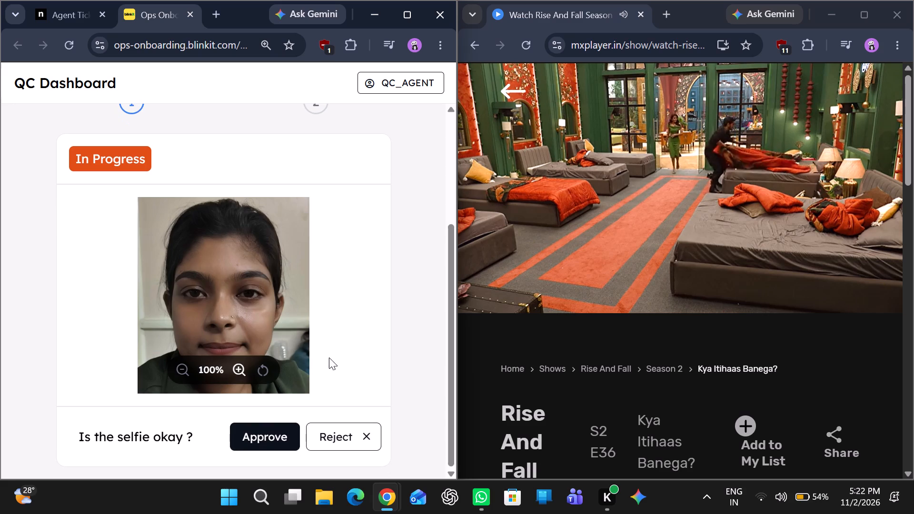
pyautogui.scroll(-4, 344, 370)
pyautogui.click(278, 430)
pyautogui.scroll(-4, 278, 424)
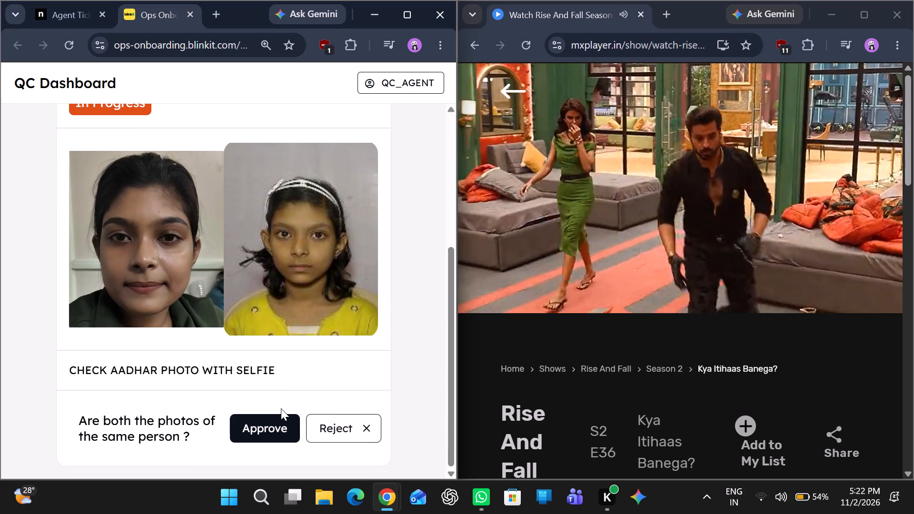
pyautogui.scroll(-3, 281, 408)
pyautogui.click(272, 434)
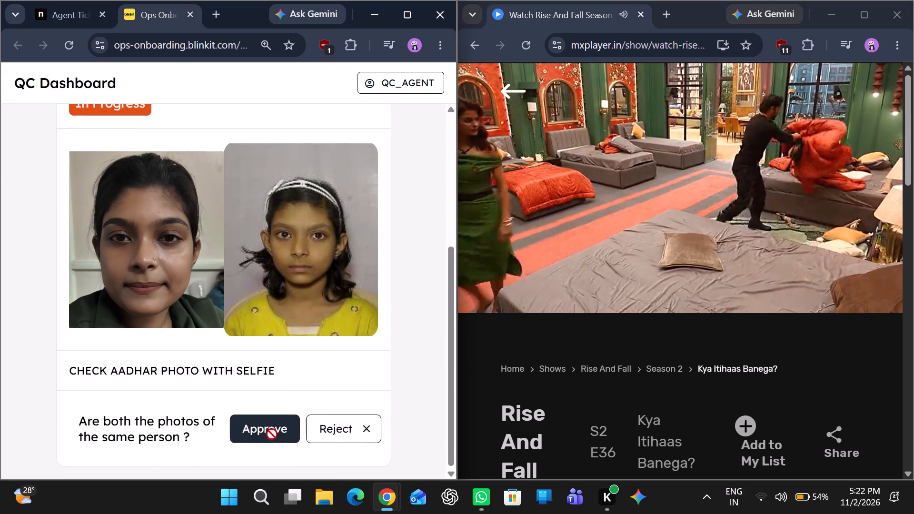
# Change ticket #14753211's status to CLOSED, go back to the My Tickets page and close its QC form tab.
pyautogui.click(64, 11)
pyautogui.click(238, 168)
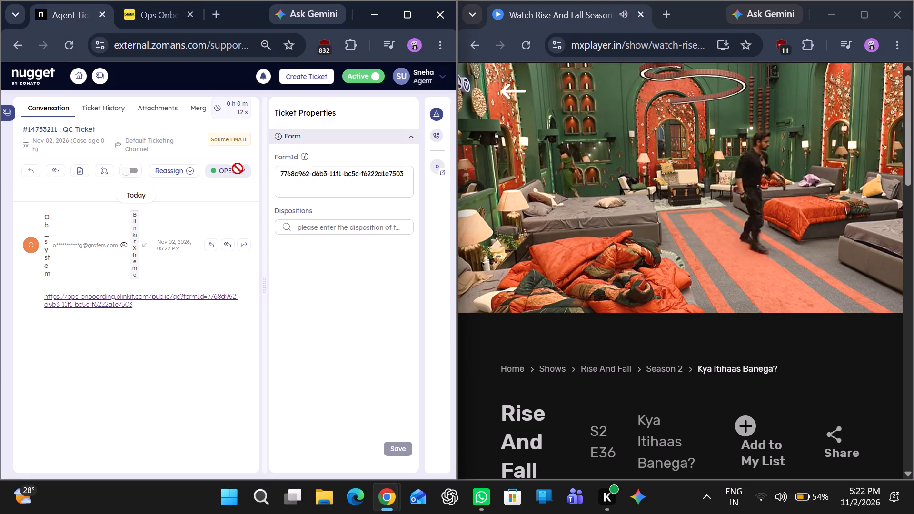
pyautogui.click(230, 188)
pyautogui.click(323, 295)
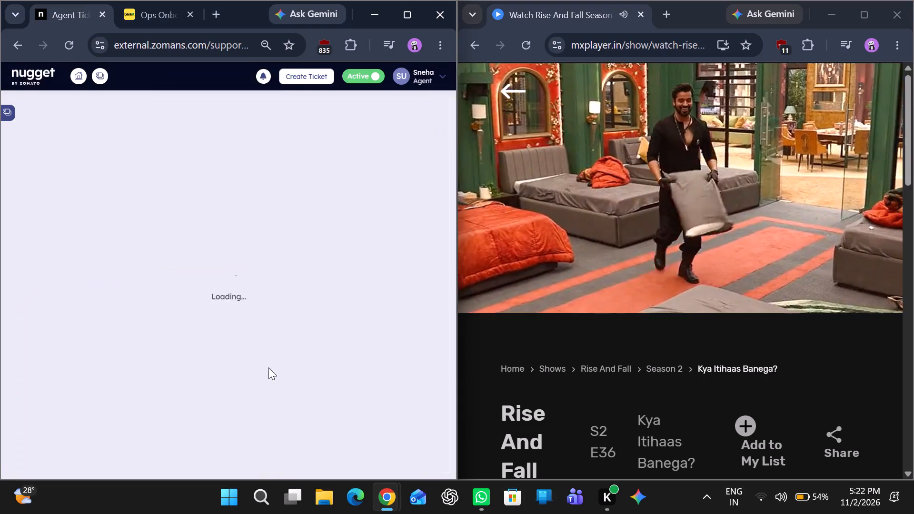
pyautogui.click(264, 379)
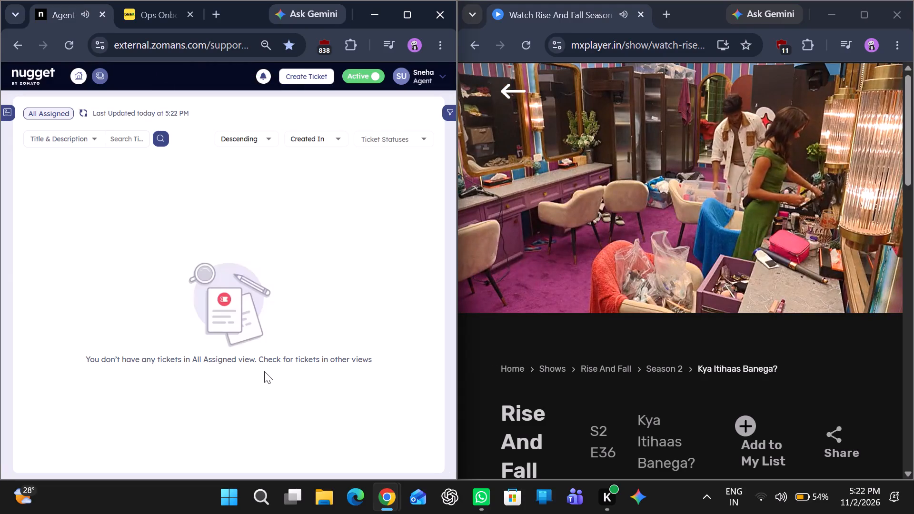
pyautogui.scroll(-1, 264, 370)
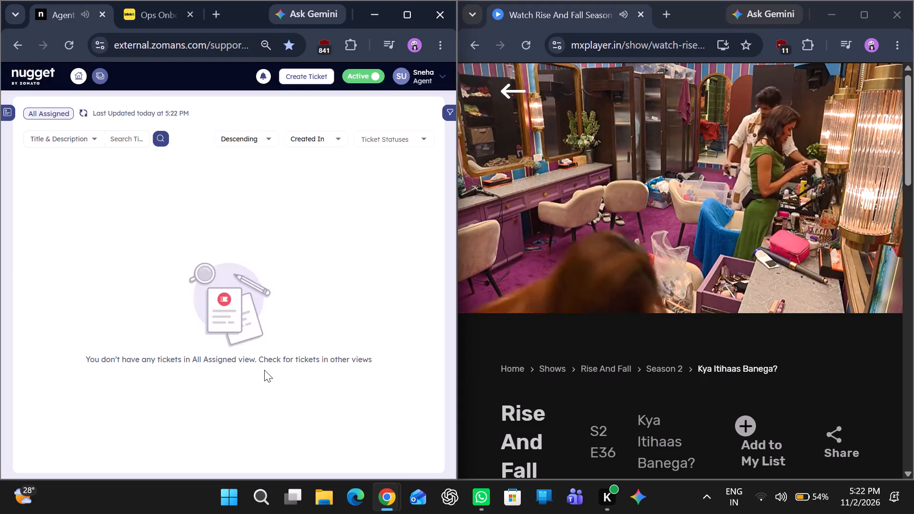
pyautogui.scroll(-3, 264, 370)
pyautogui.scroll(-6, 343, 366)
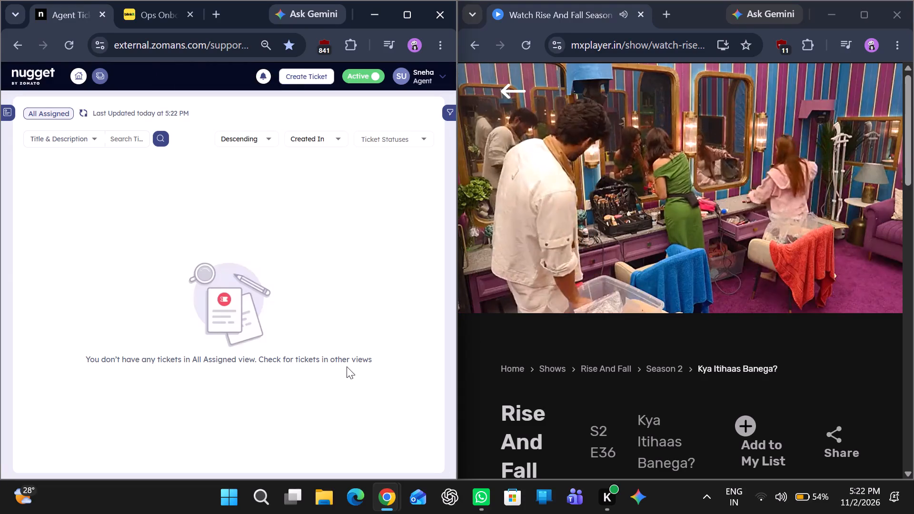
pyautogui.click(162, 17)
pyautogui.click(192, 12)
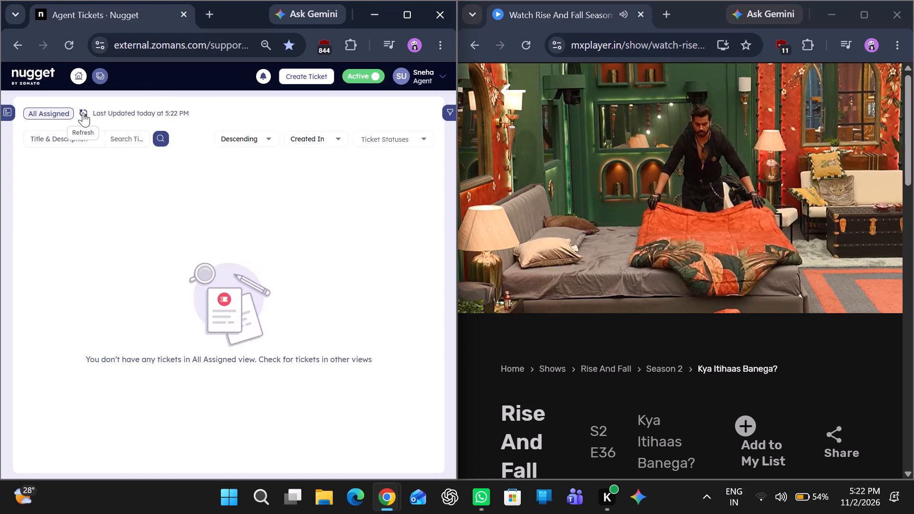
# Refresh the All Assigned list and open the QC form linked in ticket #14929432.
pyautogui.click(83, 112)
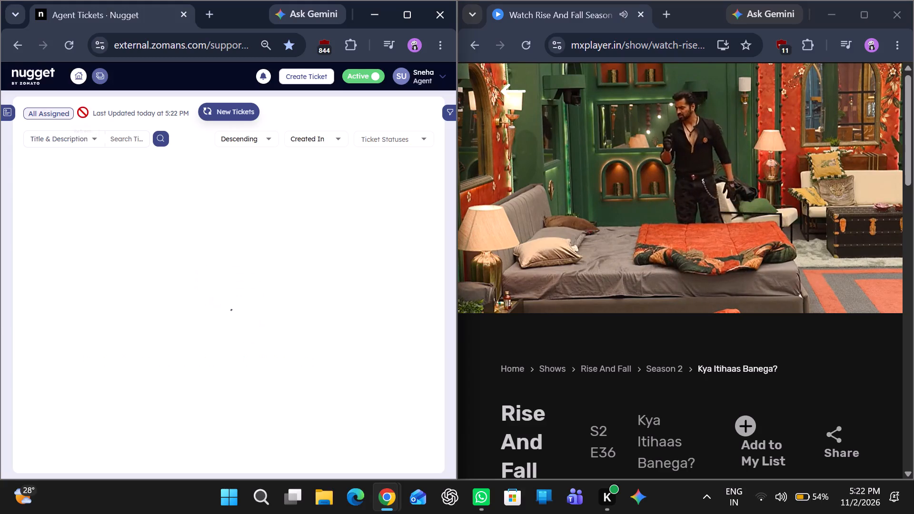
pyautogui.click(89, 172)
pyautogui.tripleClick(108, 305)
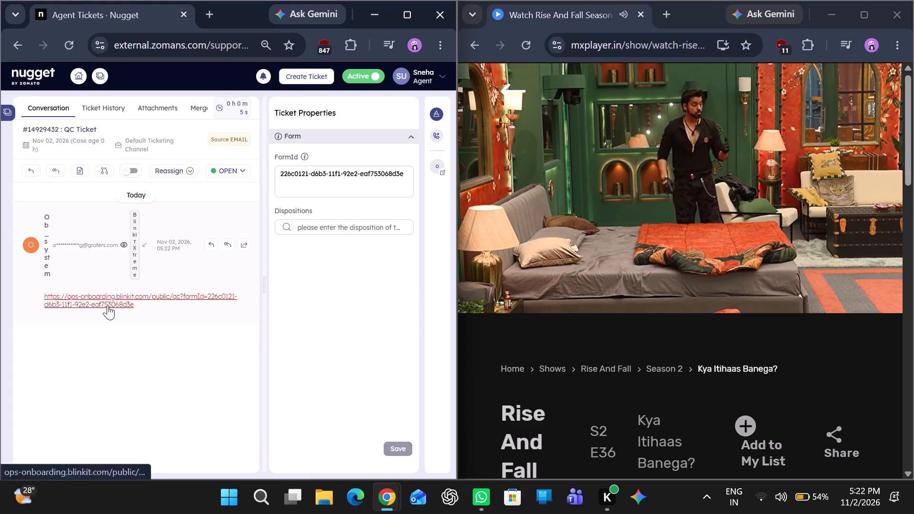
pyautogui.scroll(-5, 320, 285)
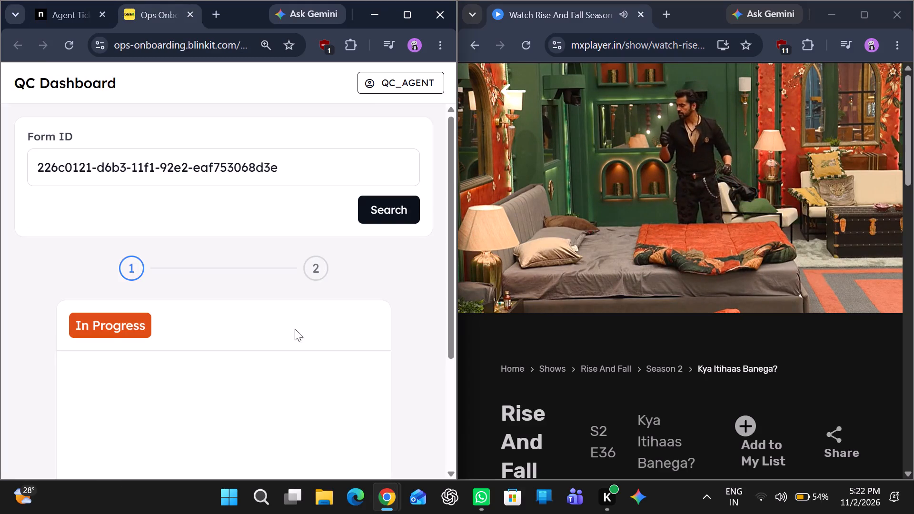
pyautogui.scroll(-6, 300, 306)
pyautogui.click(331, 425)
pyautogui.click(332, 400)
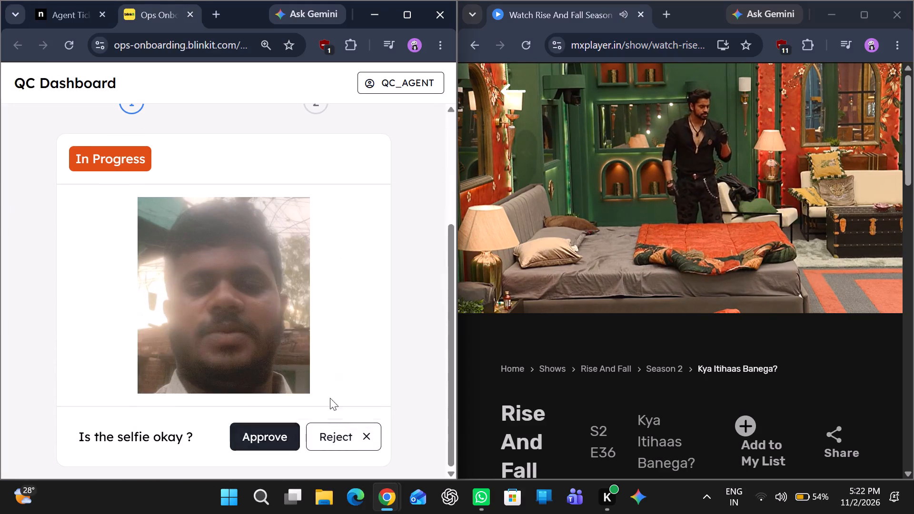
# Change ticket #14929432's status to CLOSED, go back to the My Tickets page and close its QC form tab.
pyautogui.doubleClick(64, 21)
pyautogui.click(231, 165)
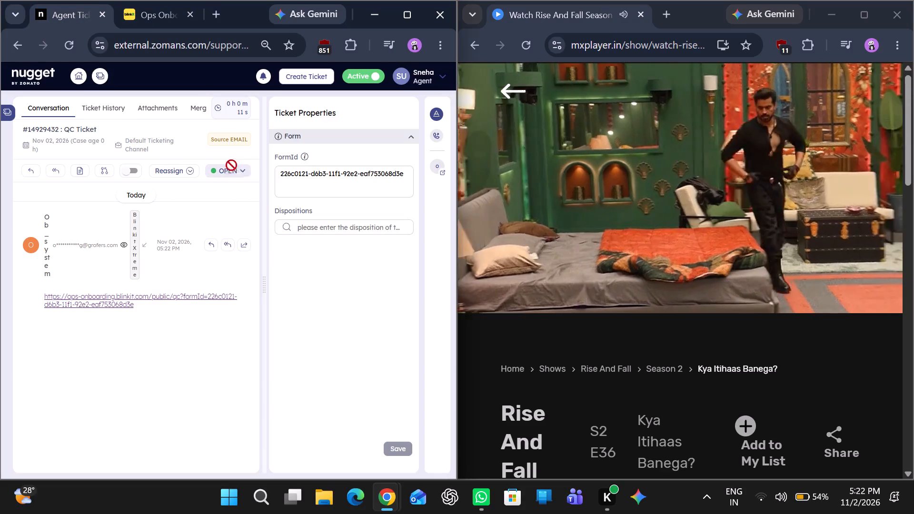
pyautogui.click(225, 193)
pyautogui.click(323, 297)
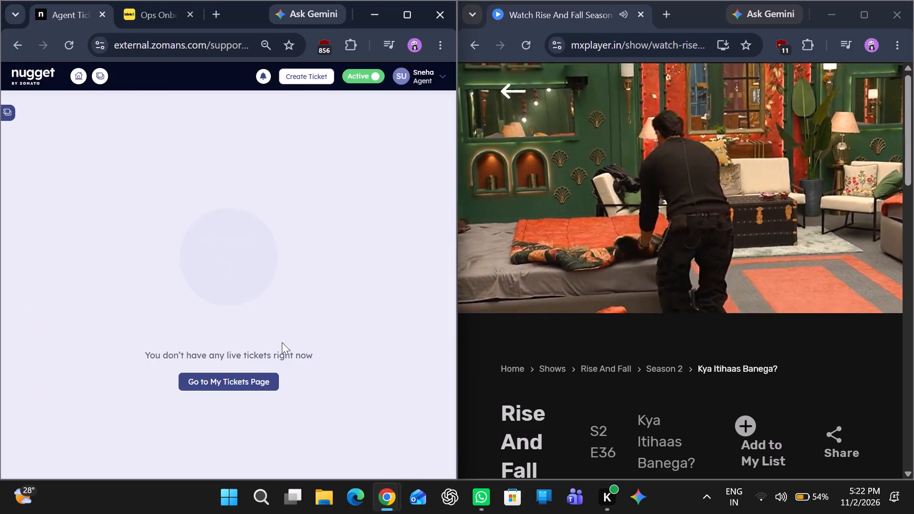
pyautogui.click(263, 380)
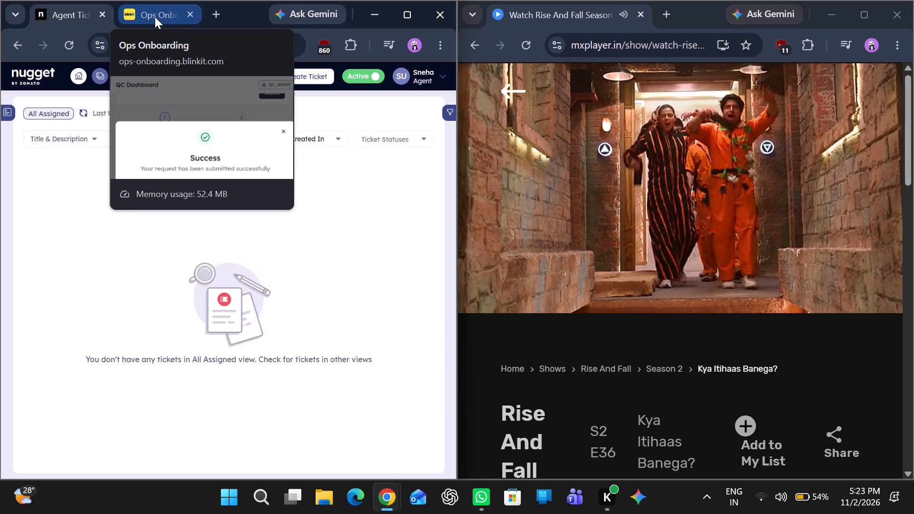
pyautogui.click(189, 11)
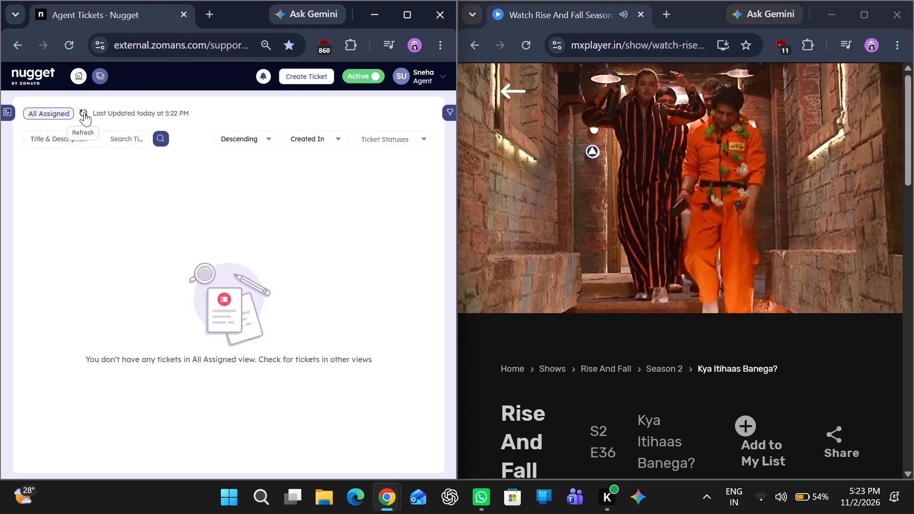
pyautogui.click(84, 112)
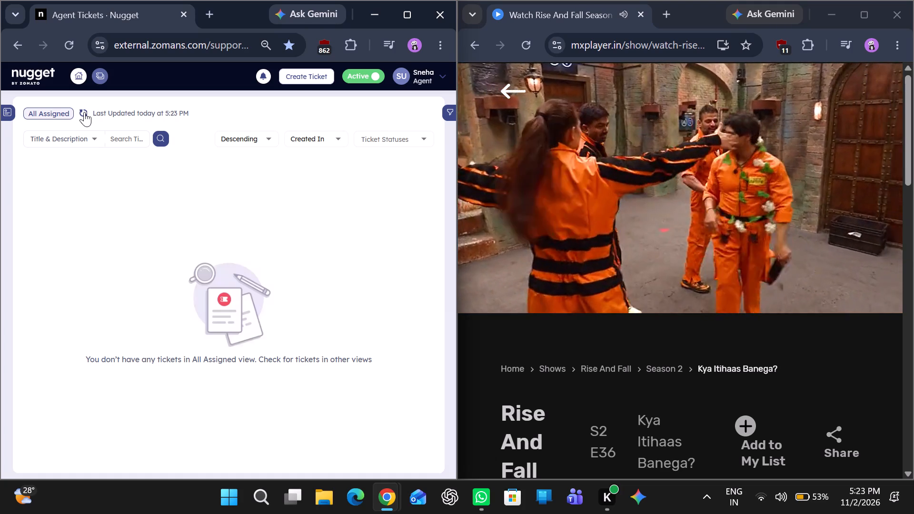
pyautogui.click(84, 112)
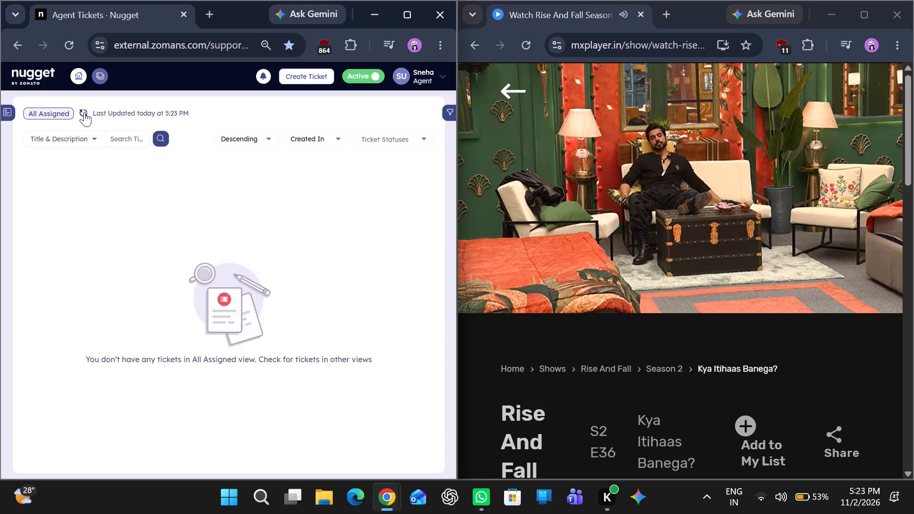
pyautogui.click(84, 112)
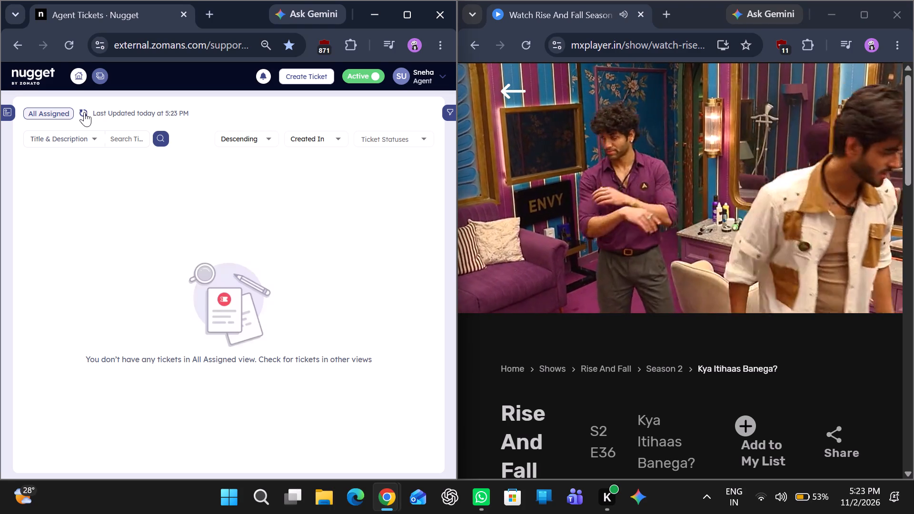
pyautogui.click(95, 191)
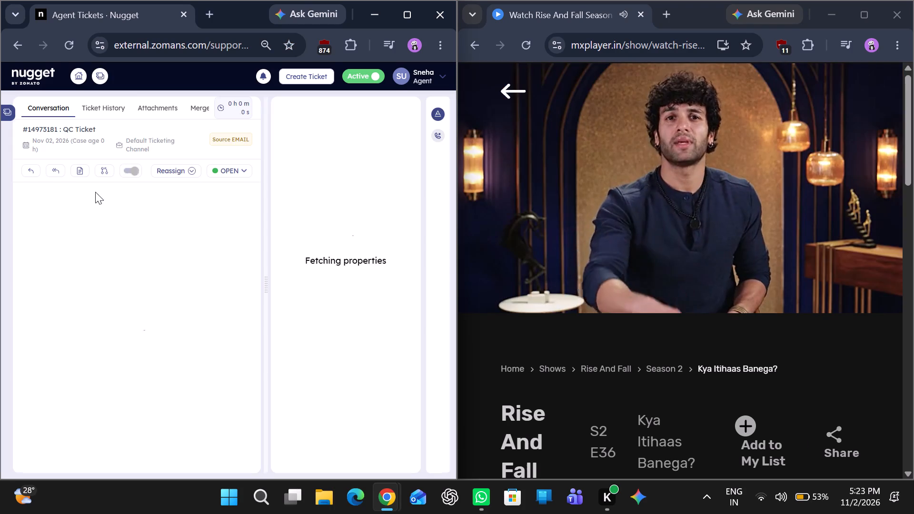
pyautogui.tripleClick(103, 297)
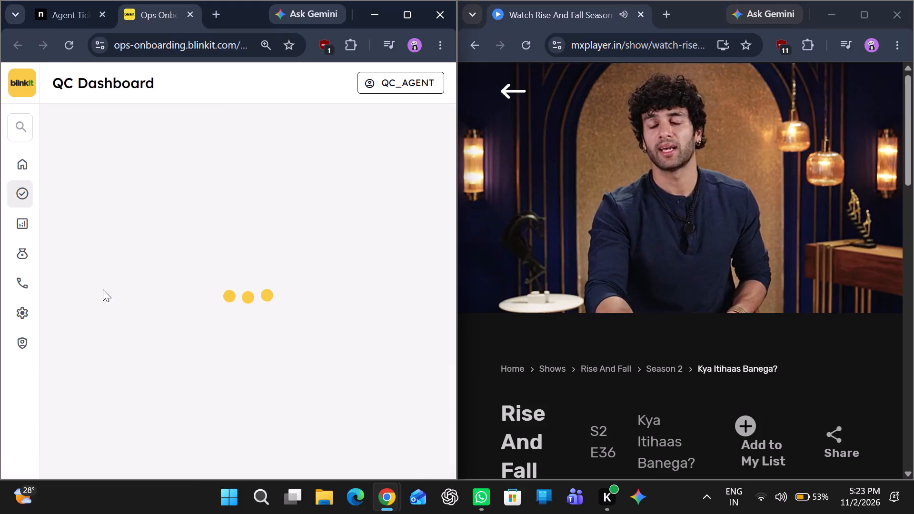
# Approve the selfie and the Aadhar photo match on the QC form for ticket #14973181.
pyautogui.scroll(-5, 316, 304)
pyautogui.click(267, 434)
pyautogui.scroll(-4, 269, 433)
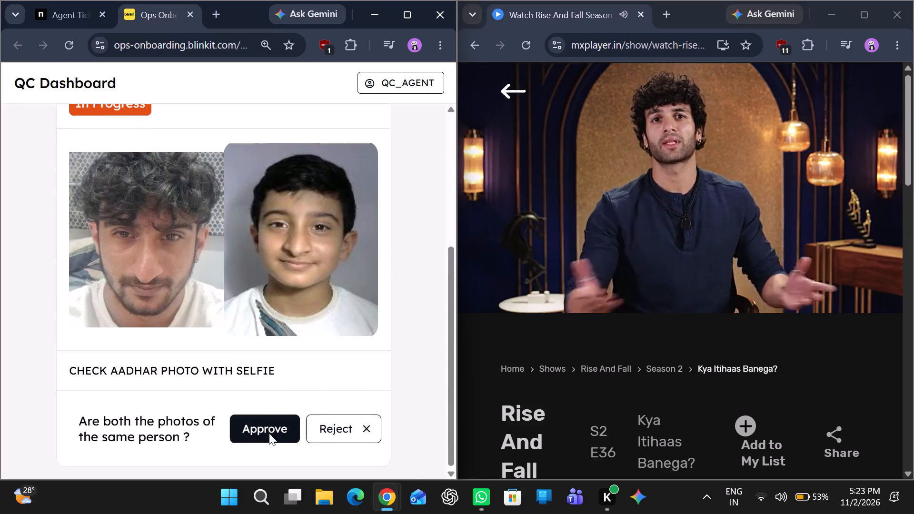
pyautogui.click(270, 432)
pyautogui.click(59, 16)
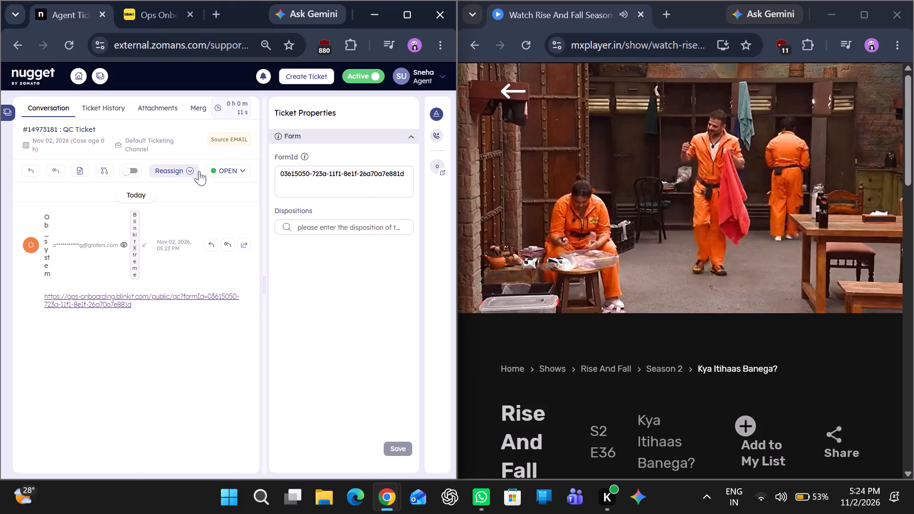
pyautogui.click(223, 170)
pyautogui.click(222, 185)
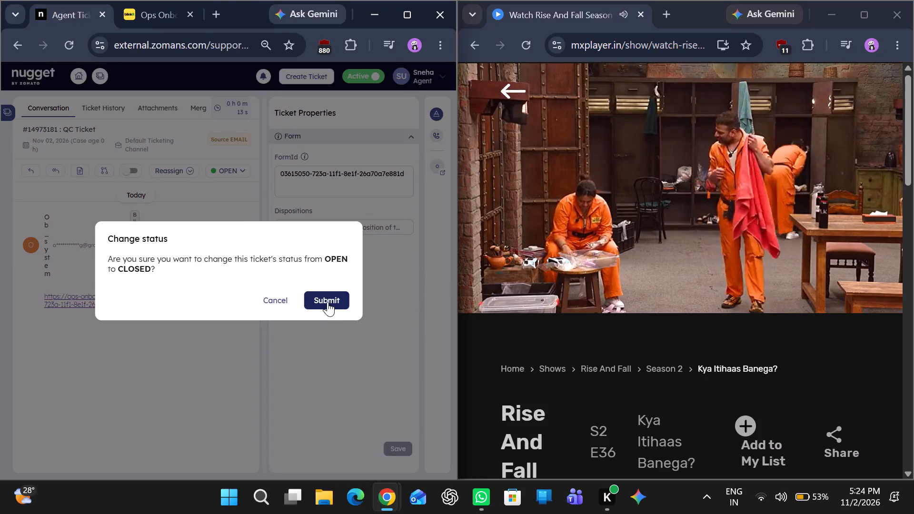
pyautogui.click(328, 302)
pyautogui.click(236, 378)
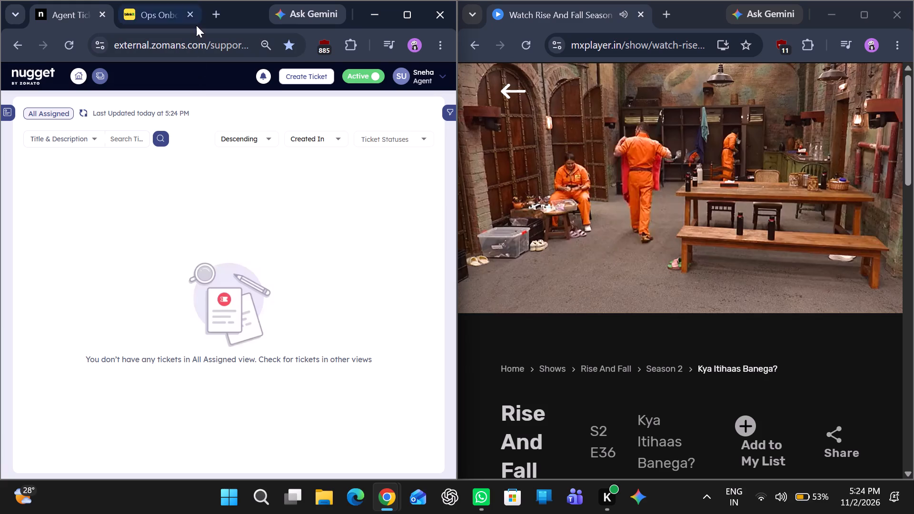
pyautogui.click(190, 15)
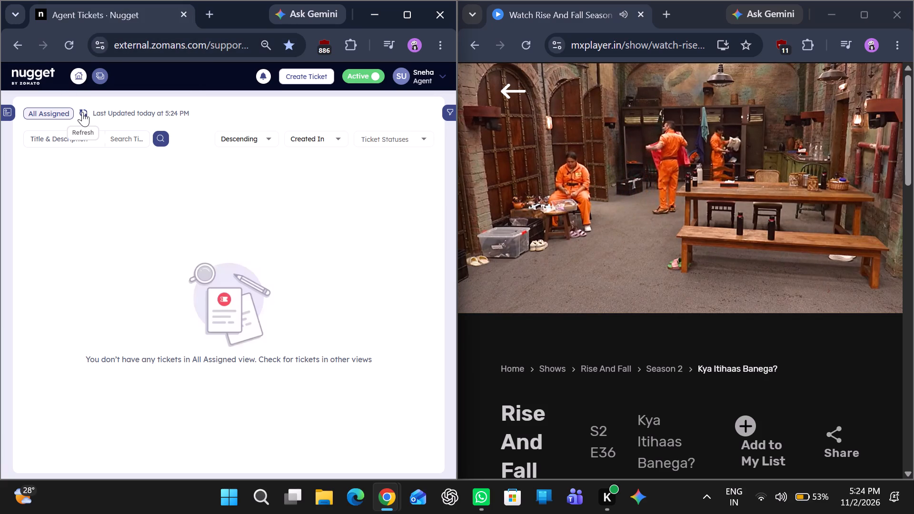
# Refresh the All Assigned list until a ticket arrives and open the QC form linked in ticket #14930088.
pyautogui.click(82, 112)
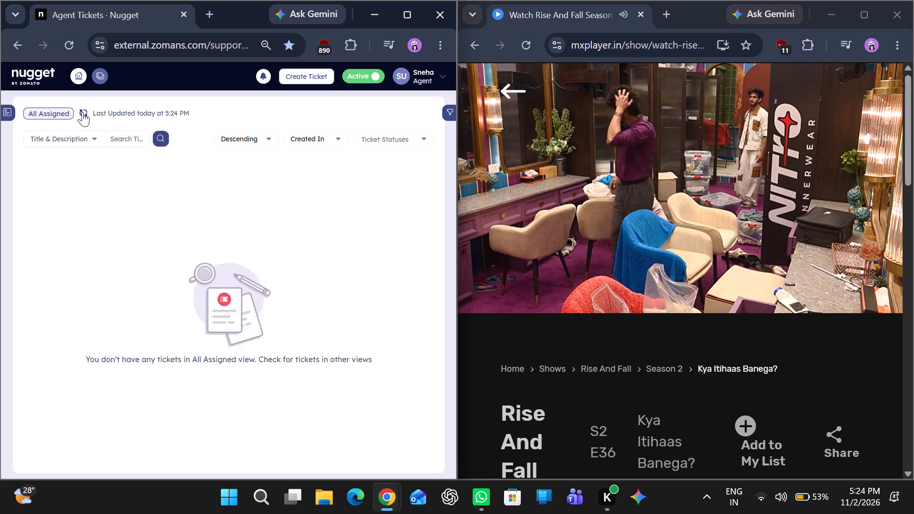
pyautogui.click(82, 112)
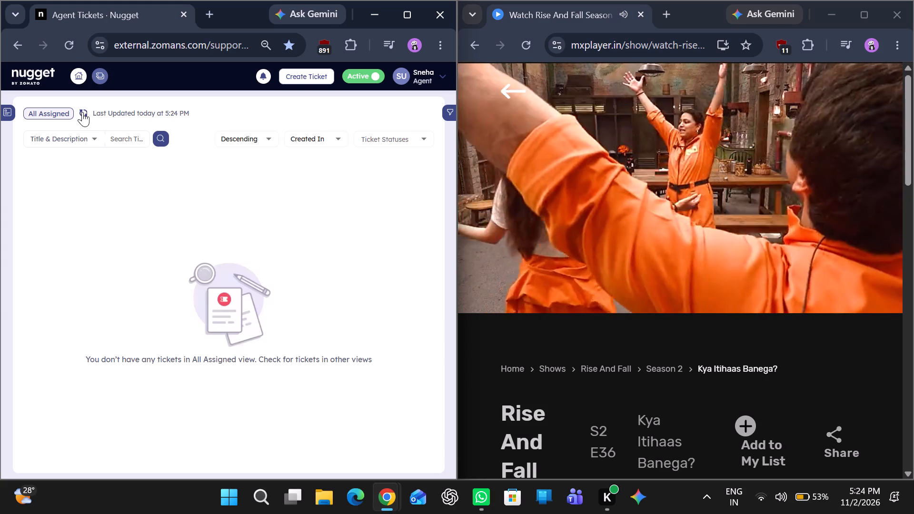
pyautogui.click(82, 112)
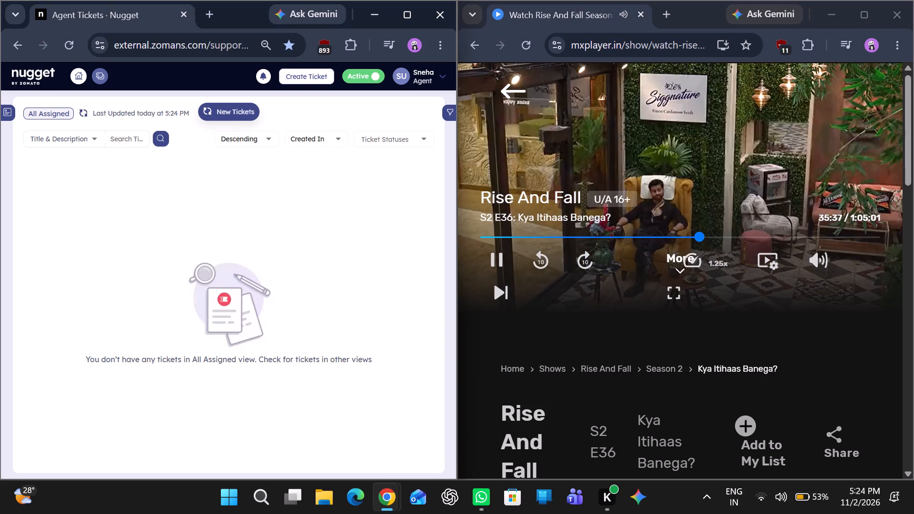
pyautogui.click(229, 113)
pyautogui.moveTo(110, 196); pyautogui.dragTo(109, 202)
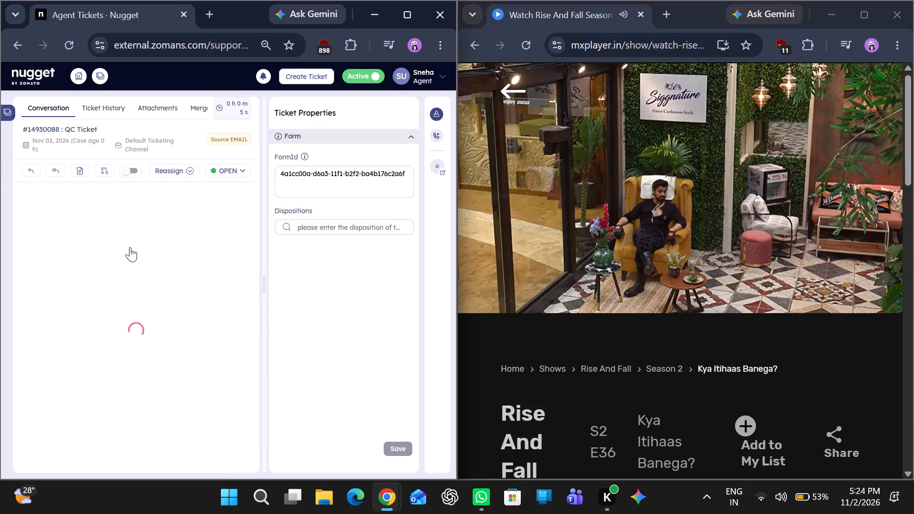
pyautogui.click(117, 291)
pyautogui.doubleClick(117, 297)
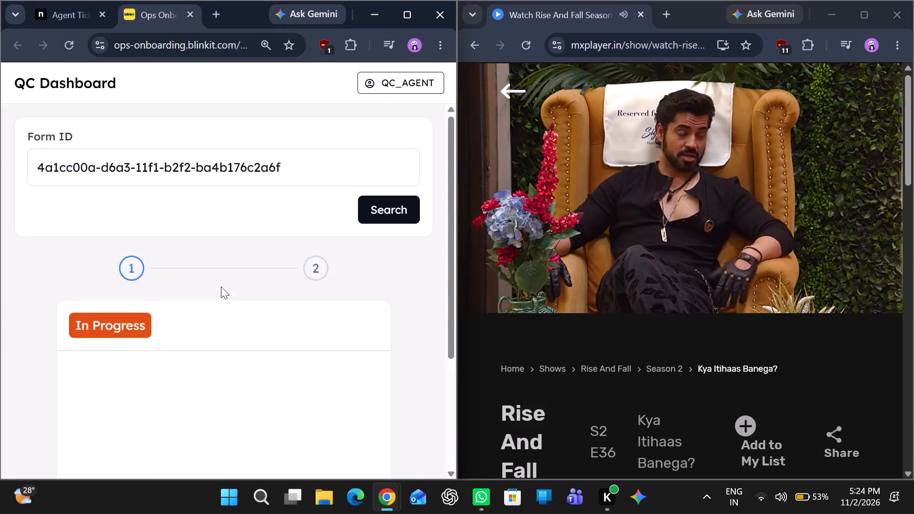
# Approve the selfie and the Aadhar photo match on the QC form for ticket #14930088.
pyautogui.scroll(-5, 236, 287)
pyautogui.click(279, 427)
pyautogui.scroll(-4, 278, 421)
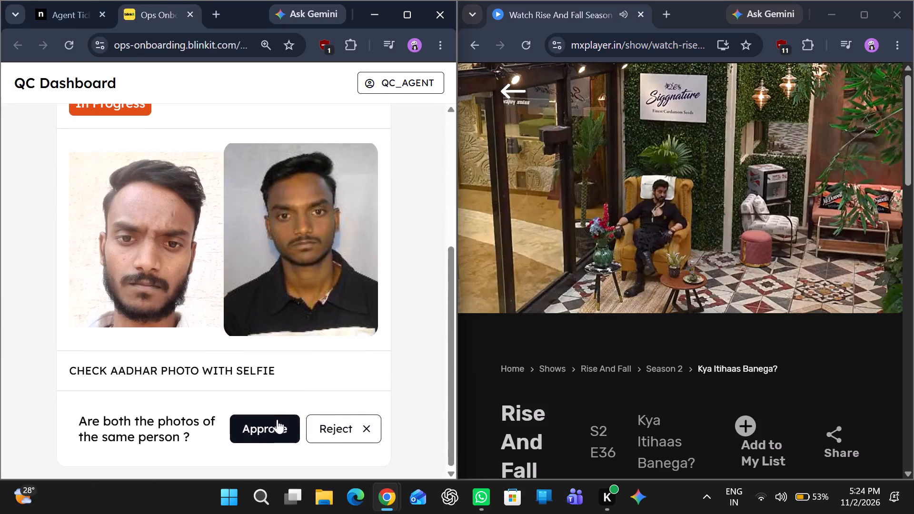
pyautogui.click(277, 419)
# Change ticket #14930088's status to CLOSED and go back to the My Tickets page.
pyautogui.click(45, 14)
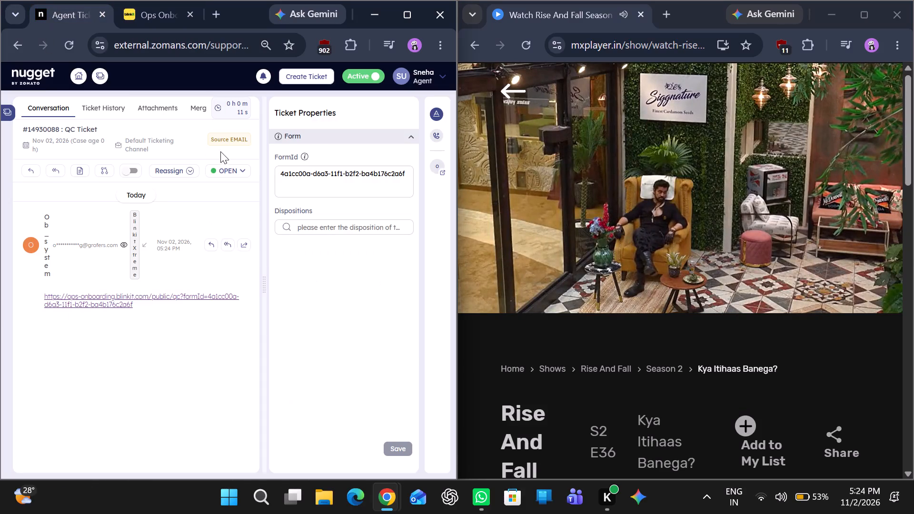
pyautogui.click(222, 155)
pyautogui.click(225, 169)
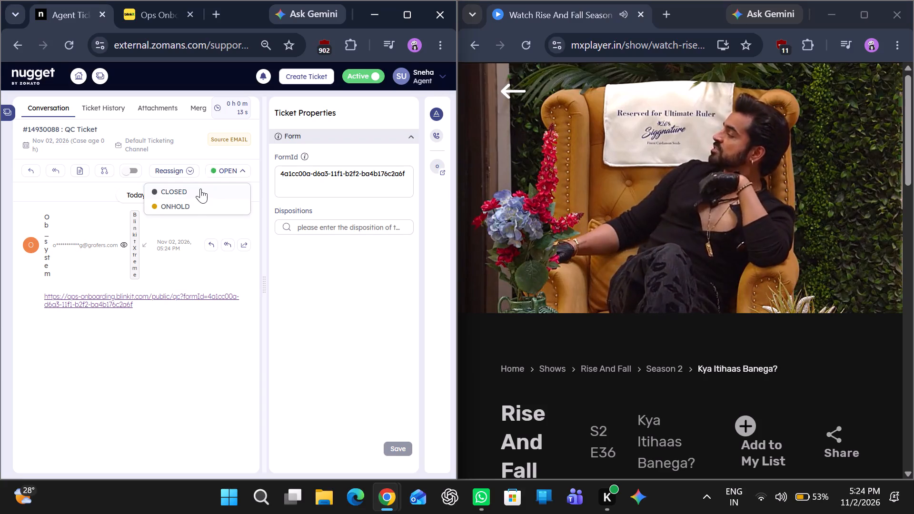
pyautogui.click(200, 188)
pyautogui.click(328, 298)
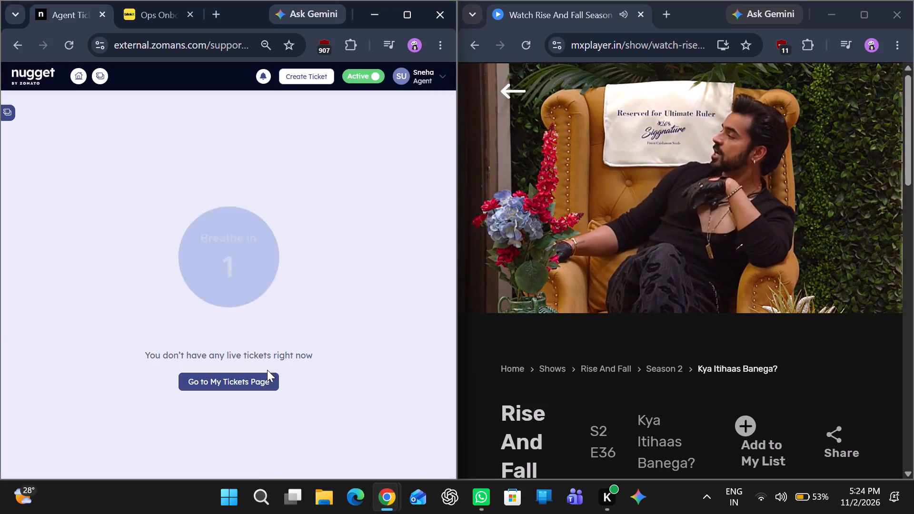
pyautogui.click(266, 374)
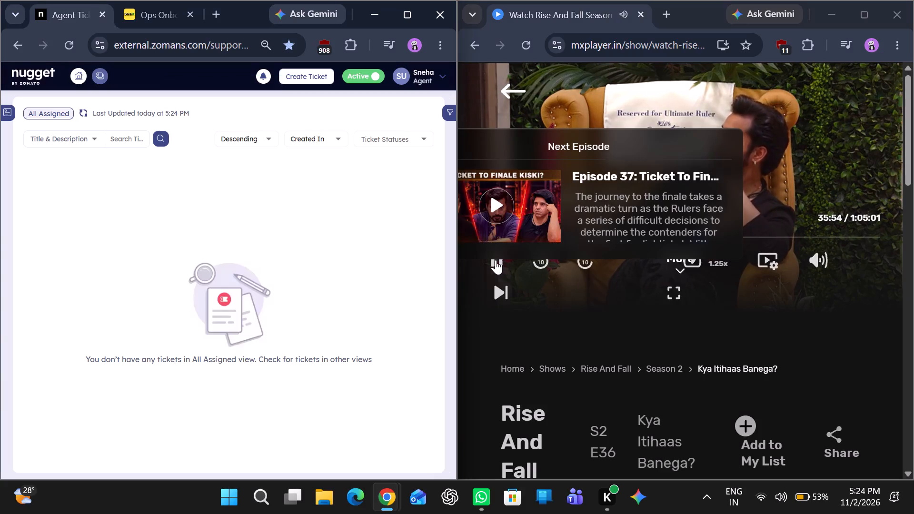
# Pause the Rise And Fall episode playing in the other browser window.
pyautogui.click(494, 257)
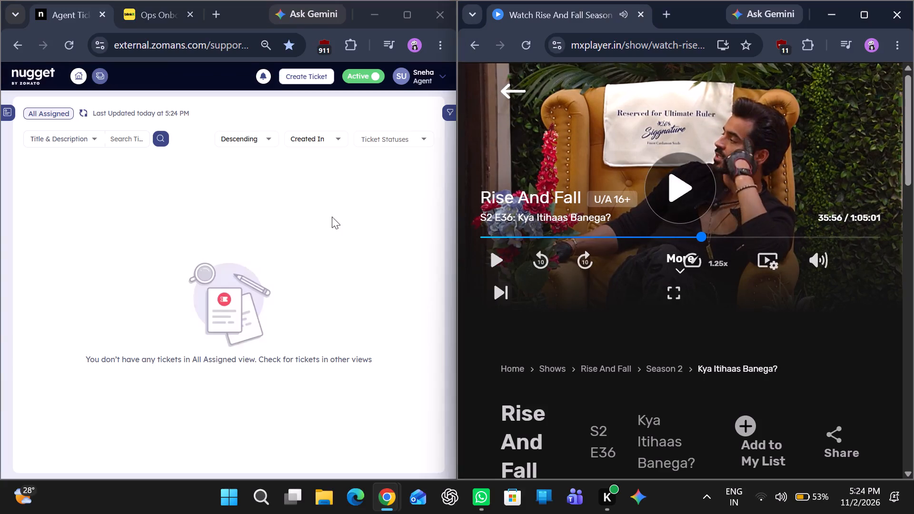
# Close the QC form tab of ticket #14930088.
pyautogui.click(171, 18)
pyautogui.click(191, 12)
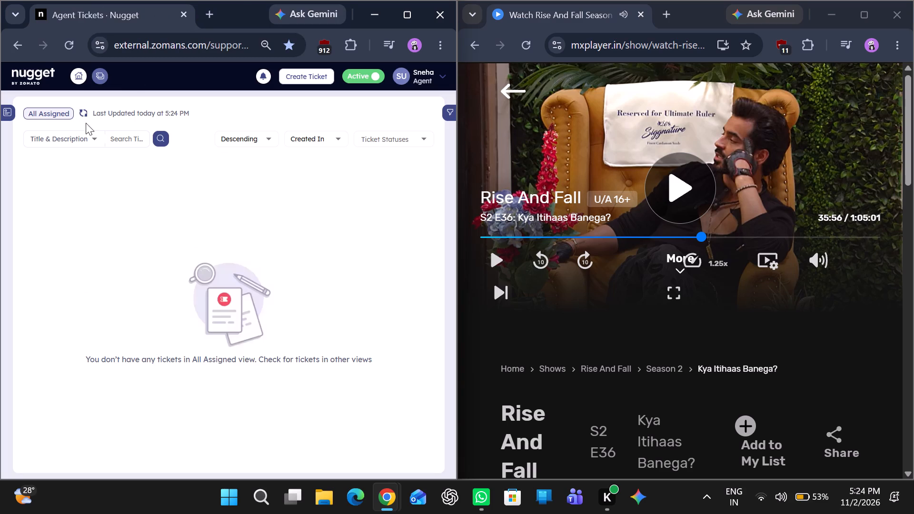
# Refresh the All Assigned list until a ticket arrives and open the QC form linked in ticket #14921515.
pyautogui.click(83, 109)
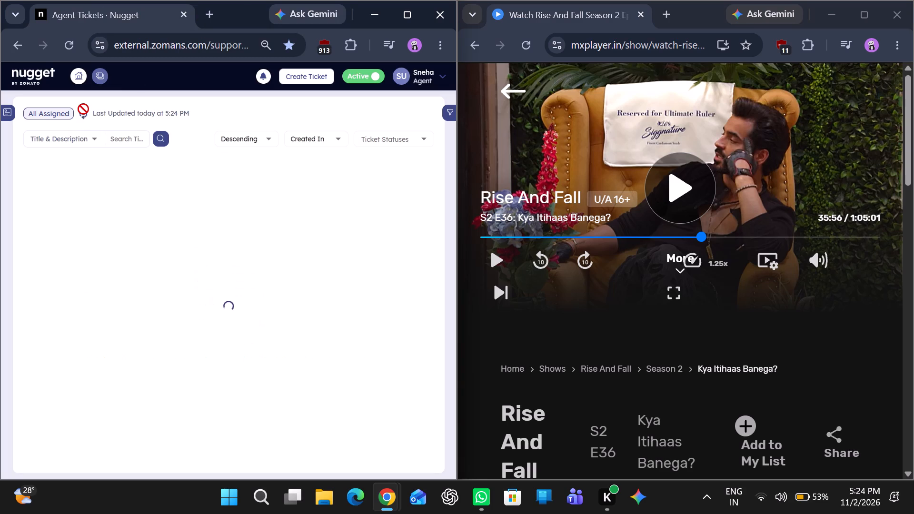
pyautogui.click(83, 109)
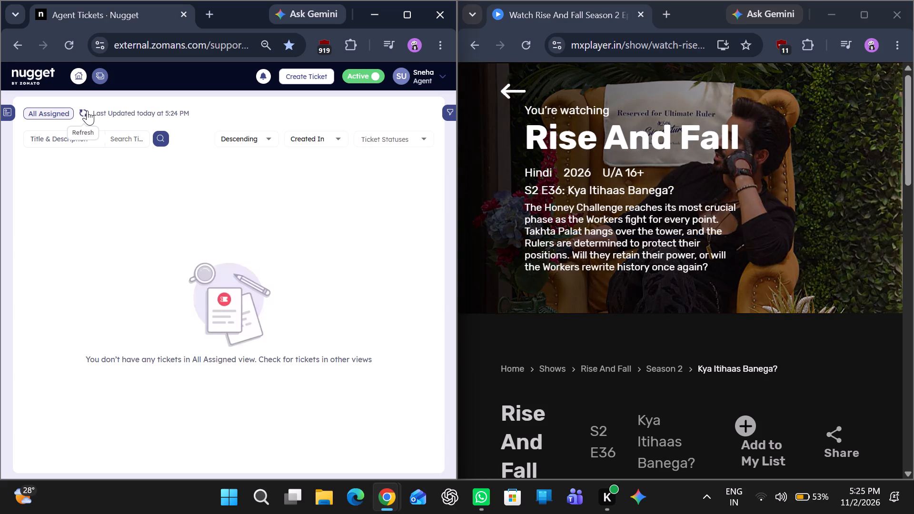
pyautogui.click(87, 110)
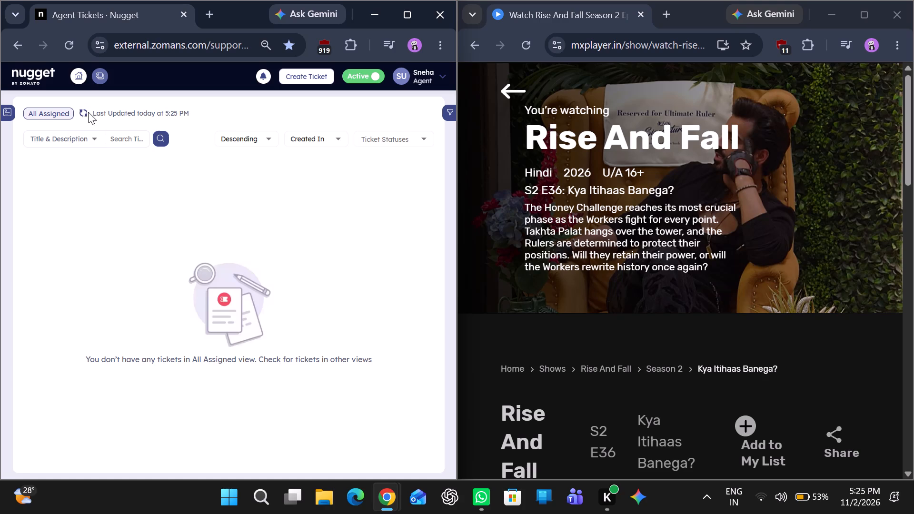
pyautogui.click(80, 111)
pyautogui.click(82, 110)
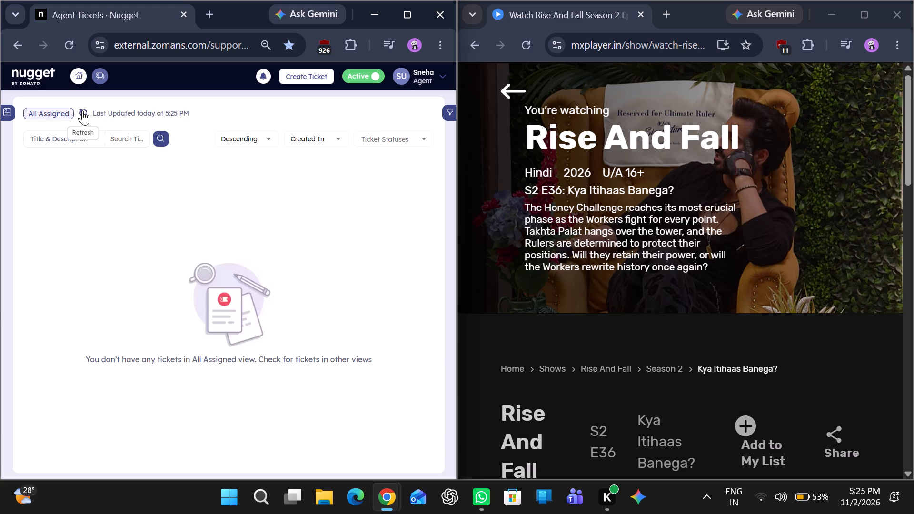
pyautogui.click(82, 110)
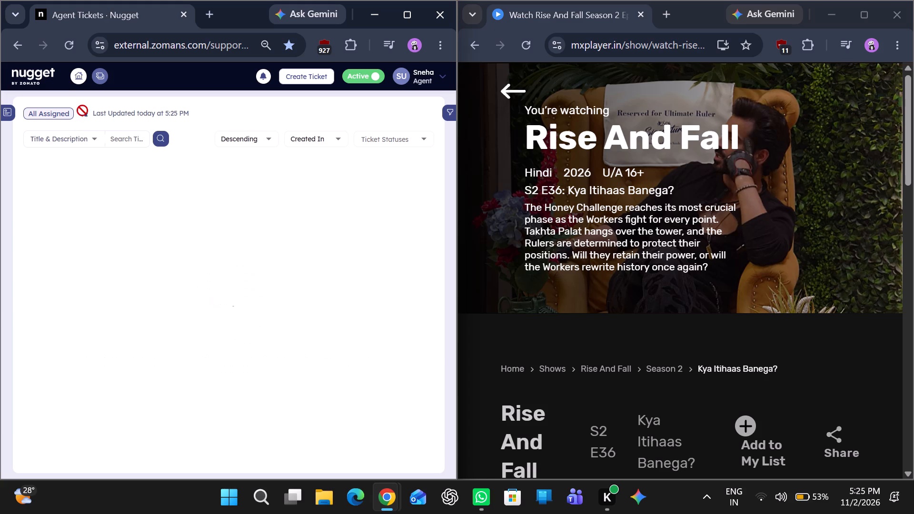
pyautogui.click(82, 110)
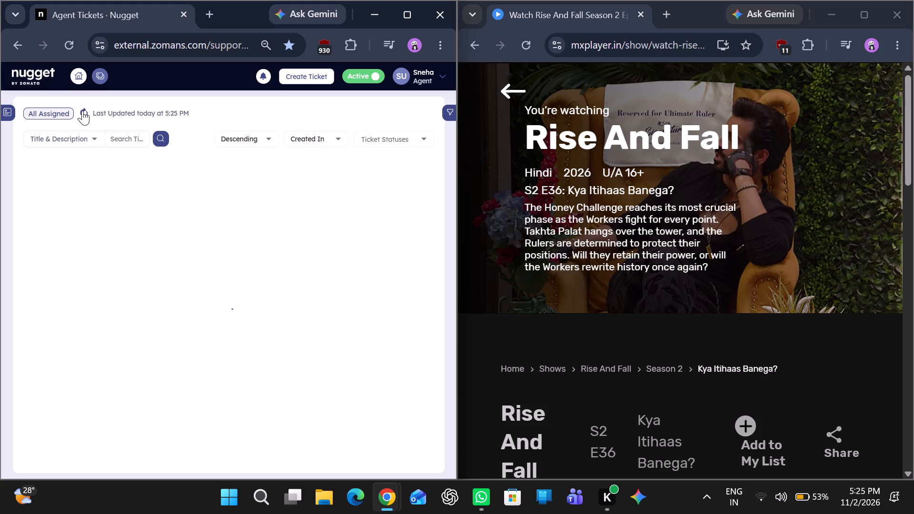
pyautogui.click(82, 110)
pyautogui.click(83, 165)
pyautogui.tripleClick(101, 295)
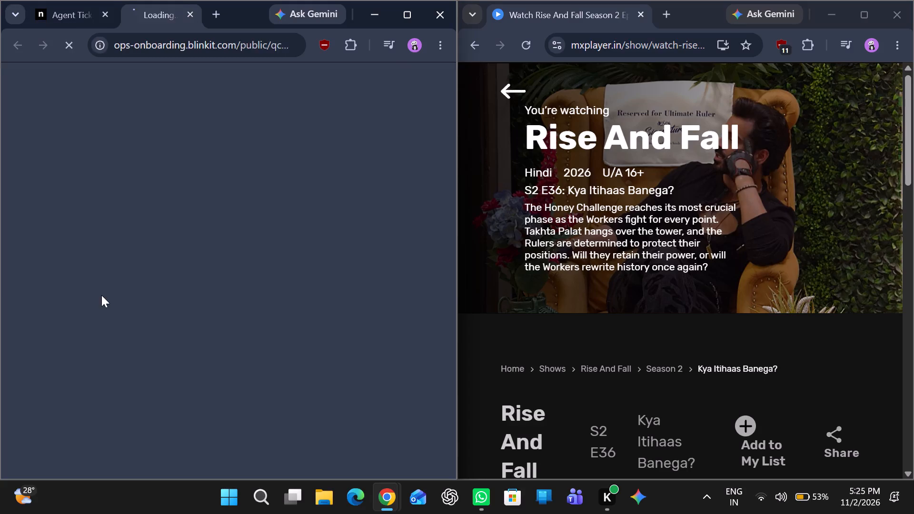
pyautogui.scroll(-5, 322, 265)
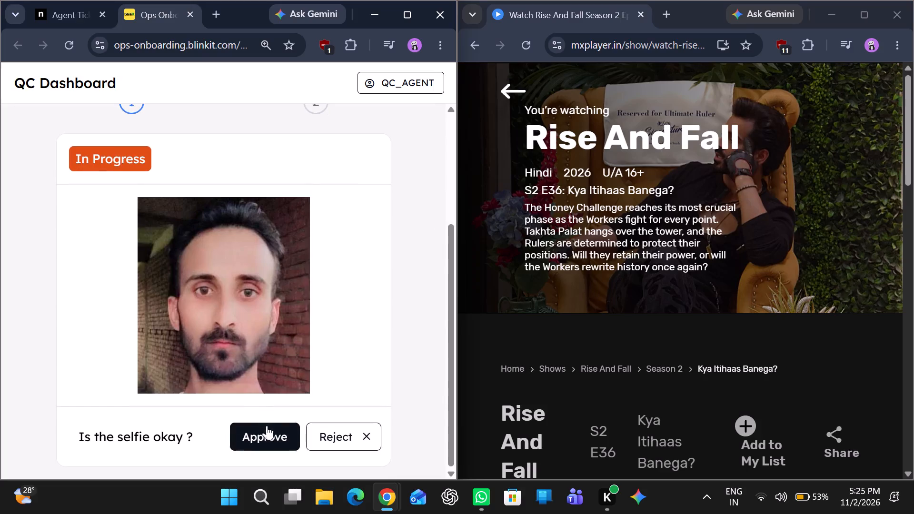
pyautogui.click(276, 435)
pyautogui.scroll(-4, 277, 435)
pyautogui.click(274, 435)
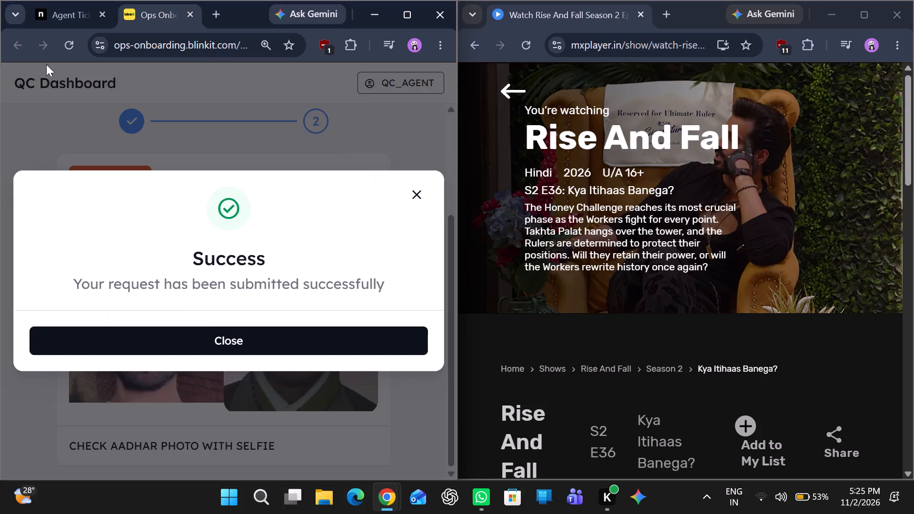
pyautogui.click(47, 9)
pyautogui.click(226, 165)
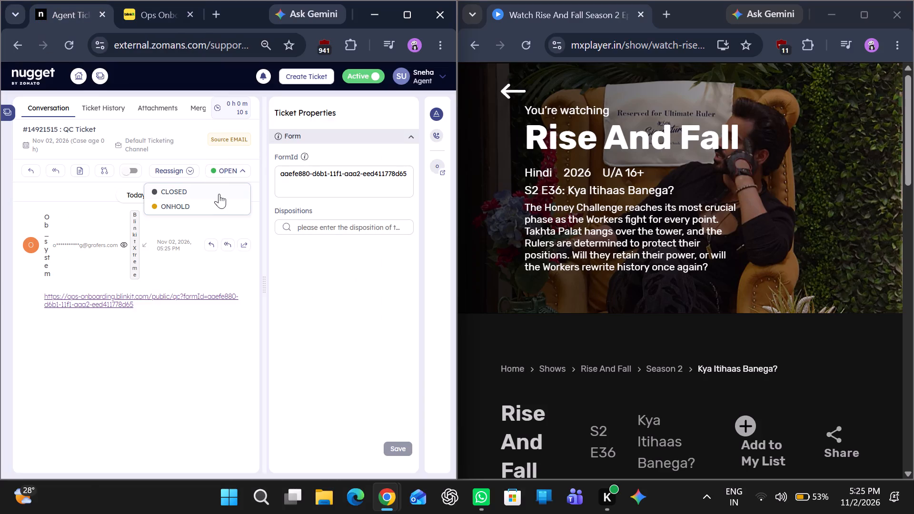
pyautogui.click(228, 190)
pyautogui.click(328, 296)
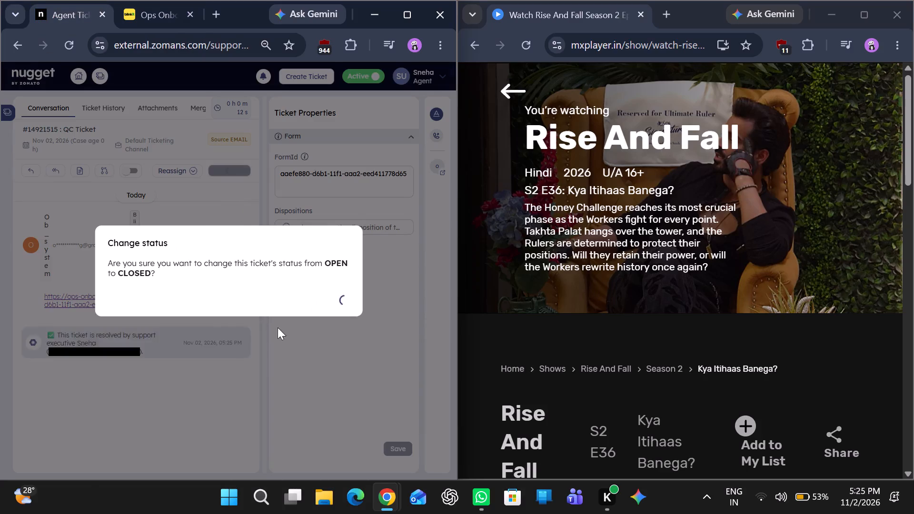
pyautogui.click(254, 383)
pyautogui.click(189, 20)
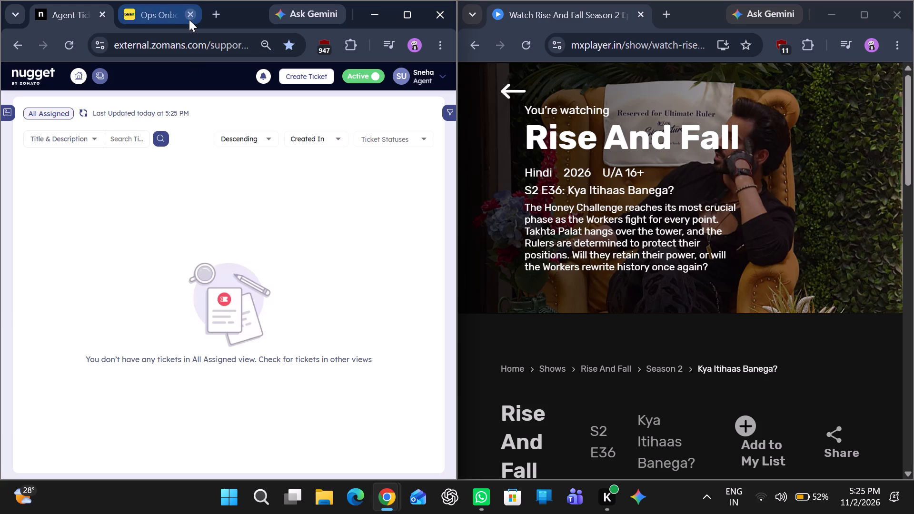
pyautogui.click(82, 109)
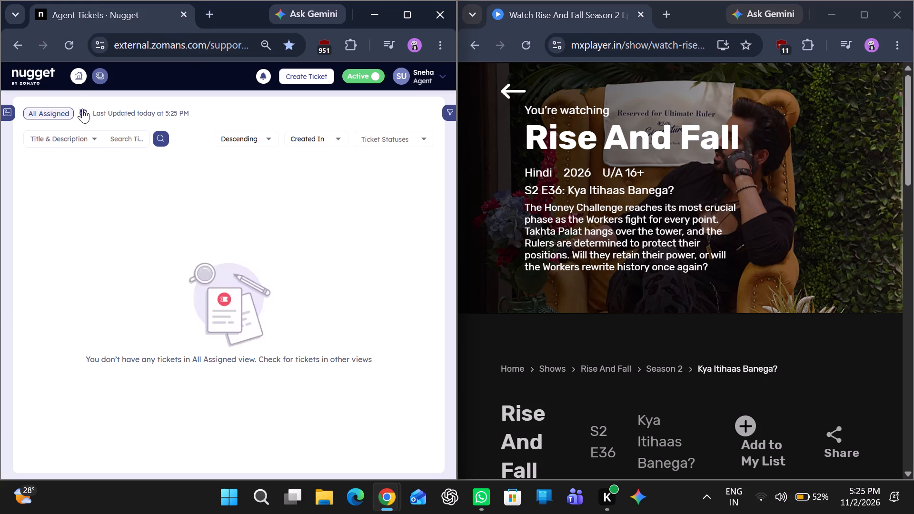
pyautogui.click(82, 109)
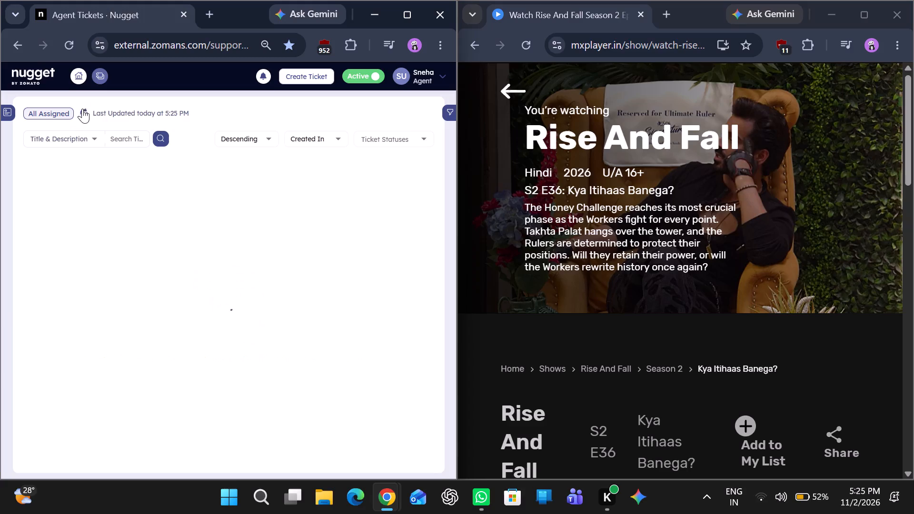
pyautogui.click(88, 172)
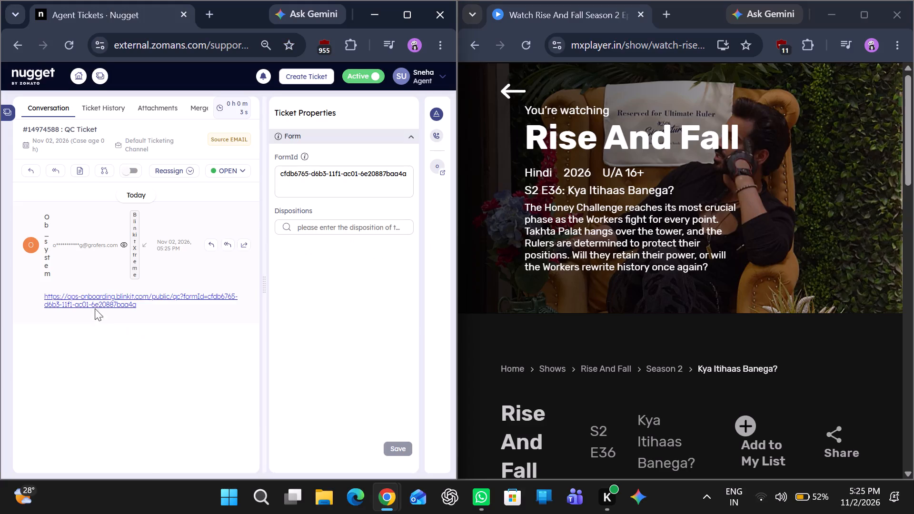
pyautogui.doubleClick(94, 306)
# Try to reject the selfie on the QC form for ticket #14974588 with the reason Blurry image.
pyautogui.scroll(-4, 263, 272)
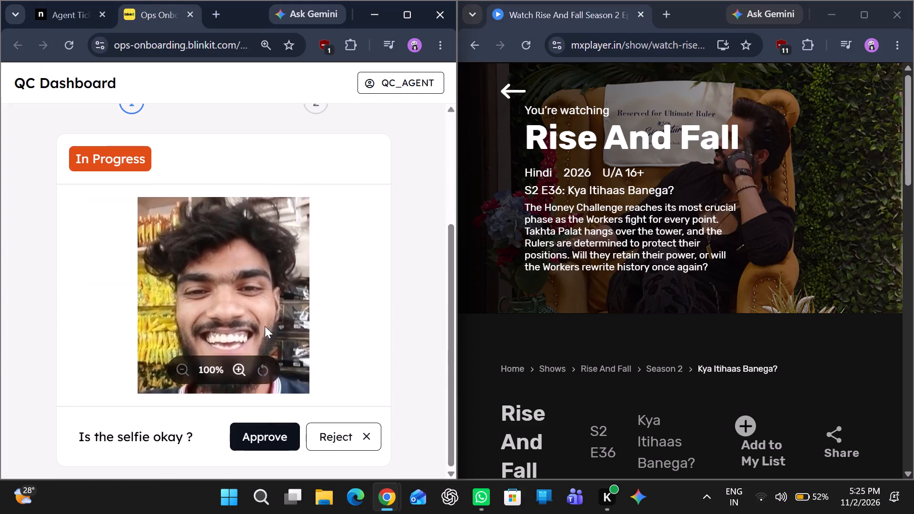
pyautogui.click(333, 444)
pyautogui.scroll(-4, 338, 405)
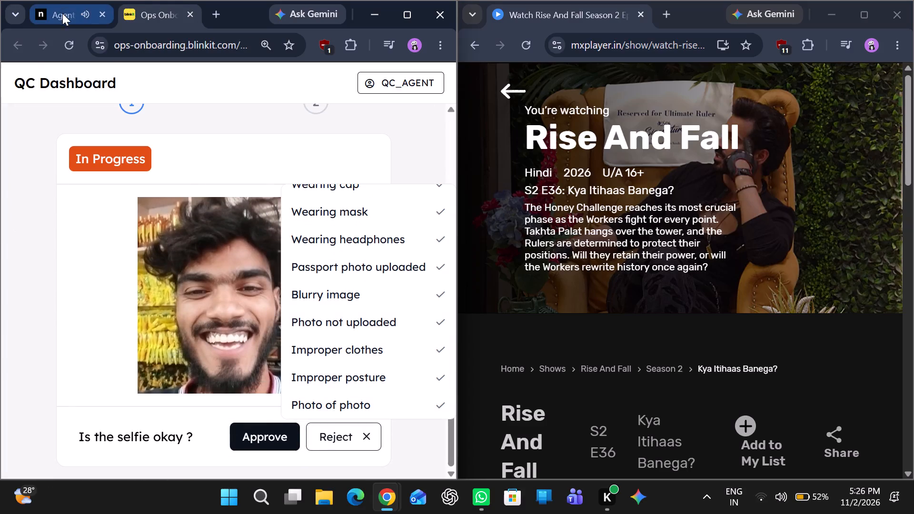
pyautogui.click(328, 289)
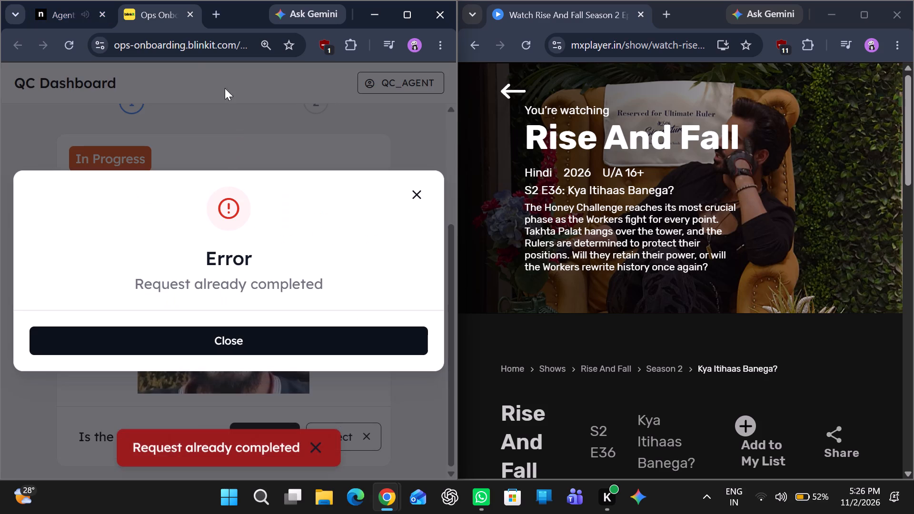
# Close the QC form tab of ticket #14974588 and go back to the My Tickets page.
pyautogui.click(186, 10)
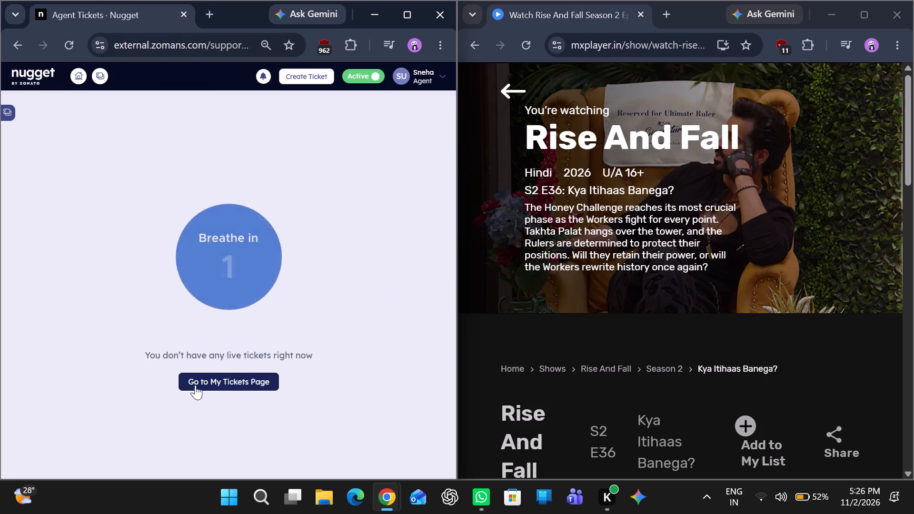
pyautogui.click(209, 381)
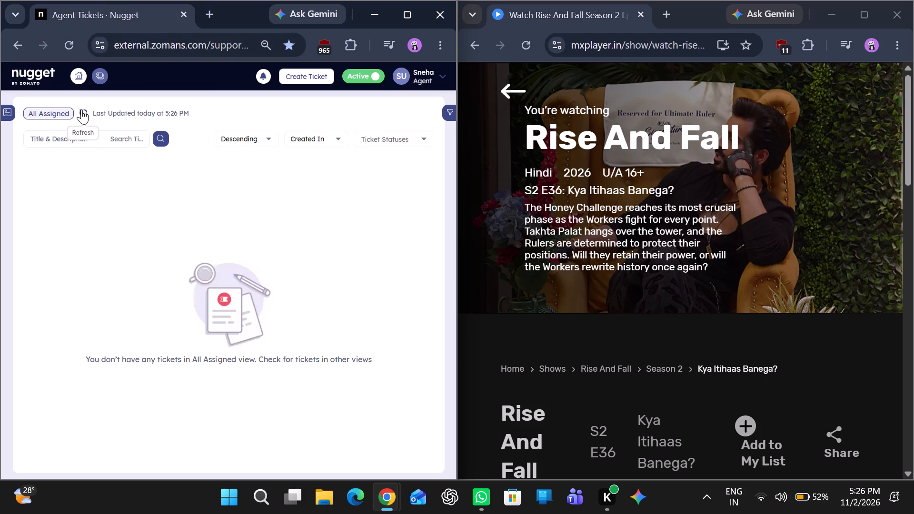
# Refresh the All Assigned list to check for a new ticket.
pyautogui.click(81, 109)
pyautogui.click(81, 109)
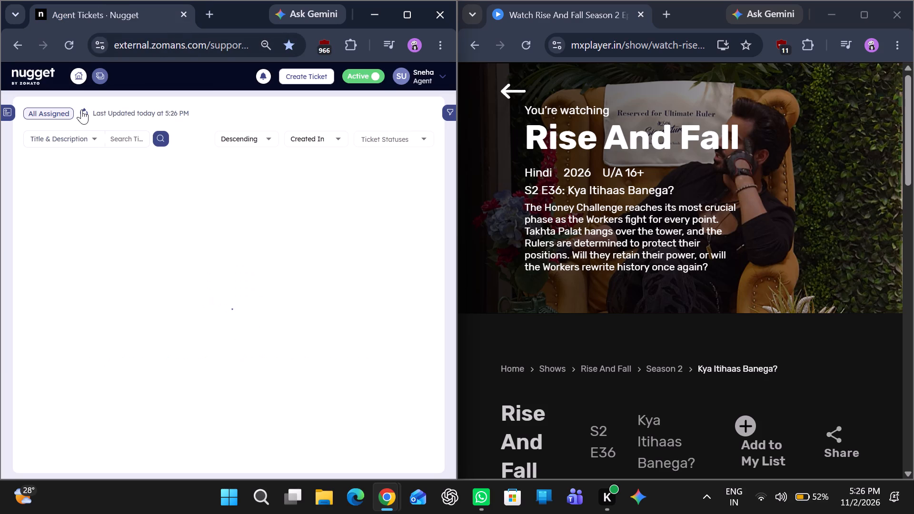
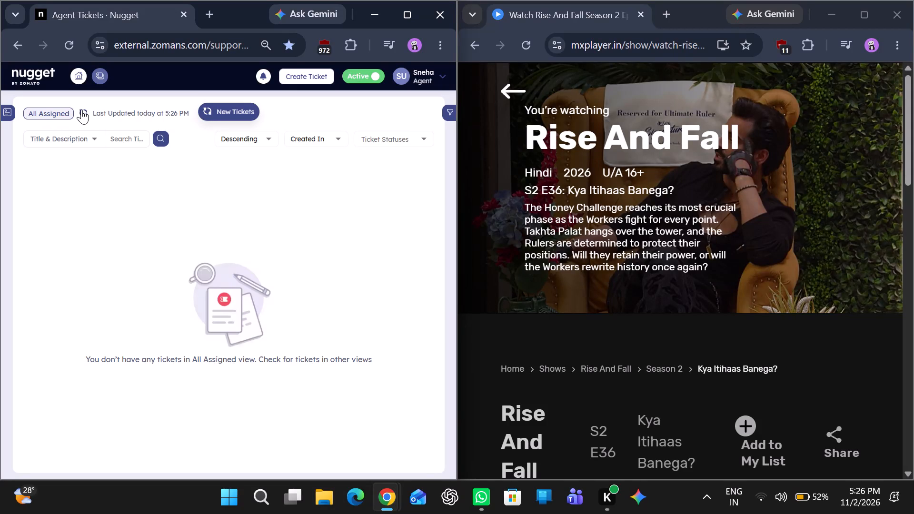
pyautogui.click(234, 106)
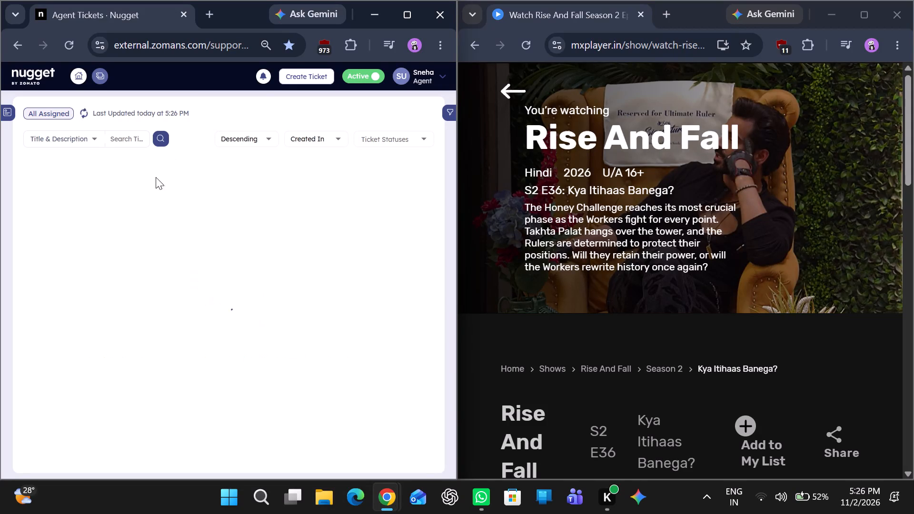
pyautogui.click(125, 214)
pyautogui.doubleClick(109, 297)
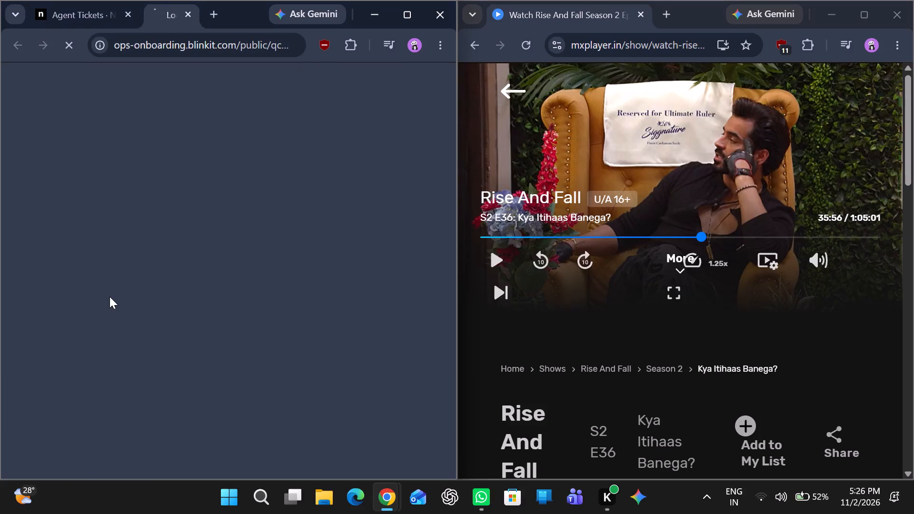
pyautogui.scroll(-6, 201, 320)
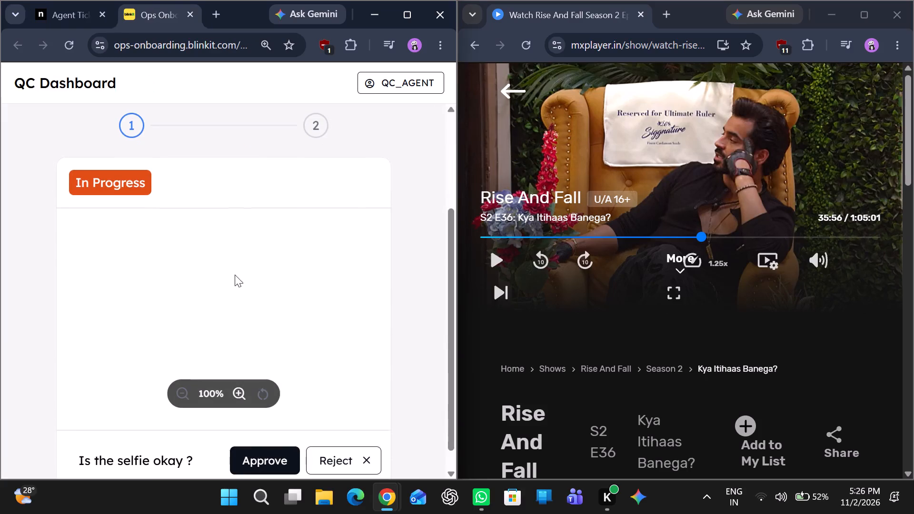
pyautogui.scroll(-5, 241, 294)
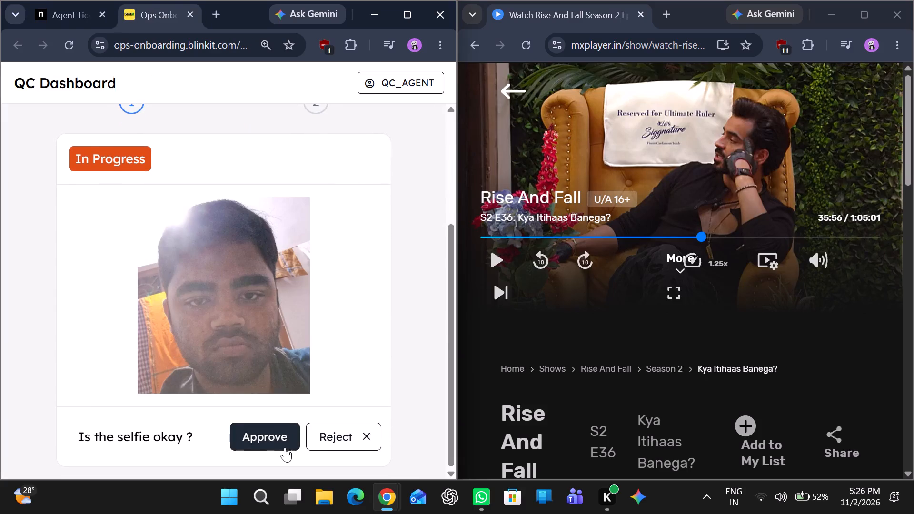
pyautogui.click(281, 435)
pyautogui.scroll(-3, 275, 422)
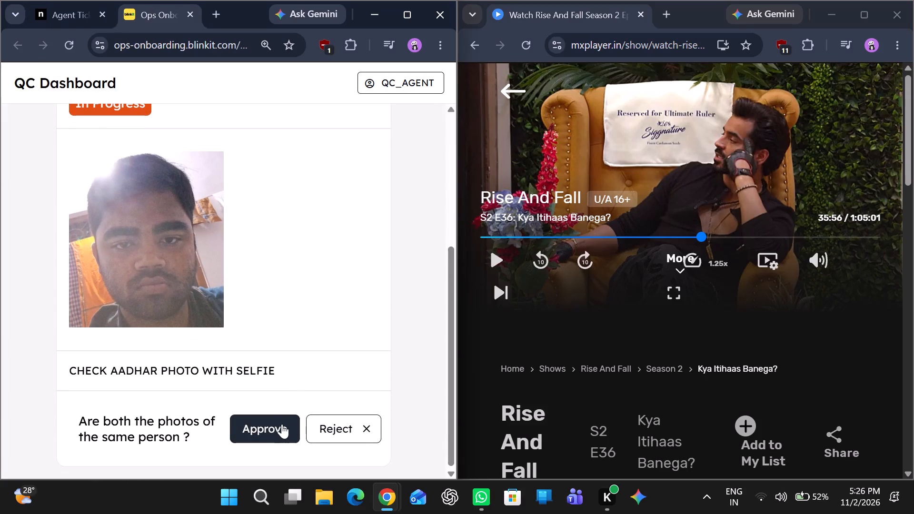
pyautogui.click(277, 425)
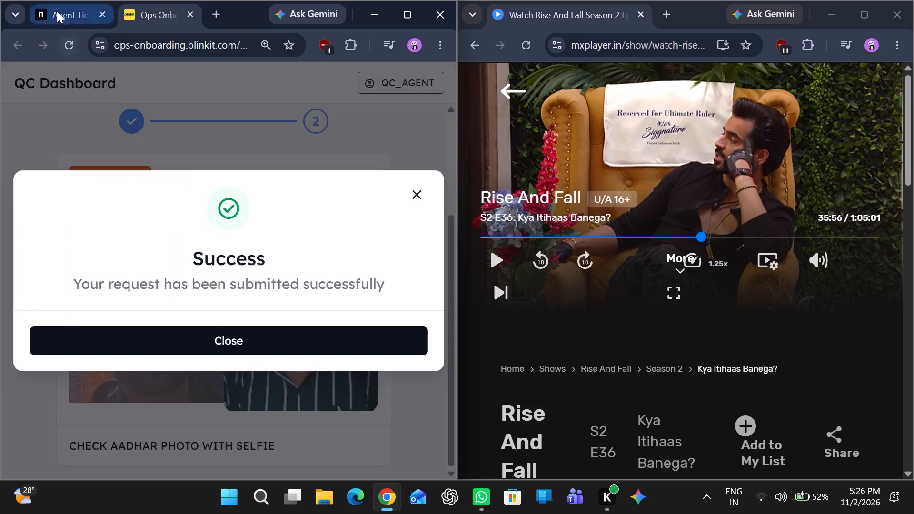
# Change the status of ticket #14971195 to CLOSED and submit the change.
pyautogui.click(57, 11)
pyautogui.click(230, 163)
pyautogui.click(227, 168)
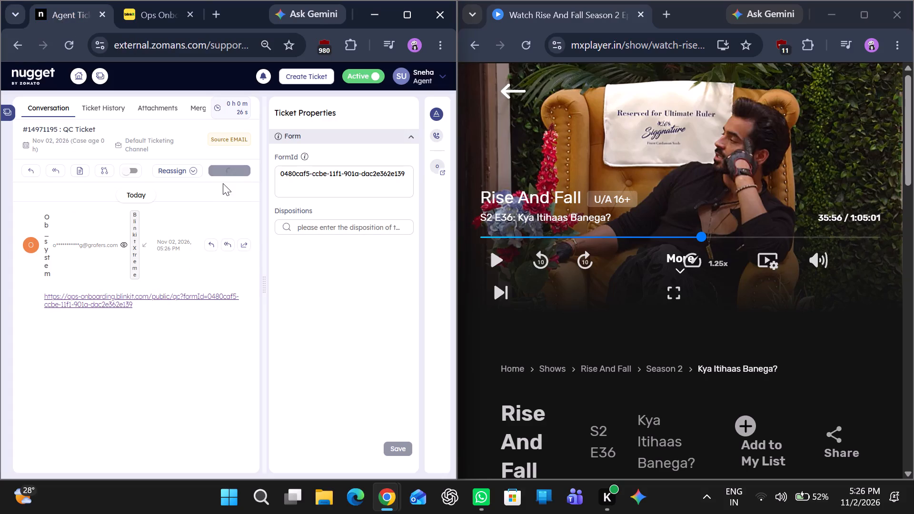
pyautogui.click(220, 191)
pyautogui.click(338, 289)
pyautogui.doubleClick(338, 303)
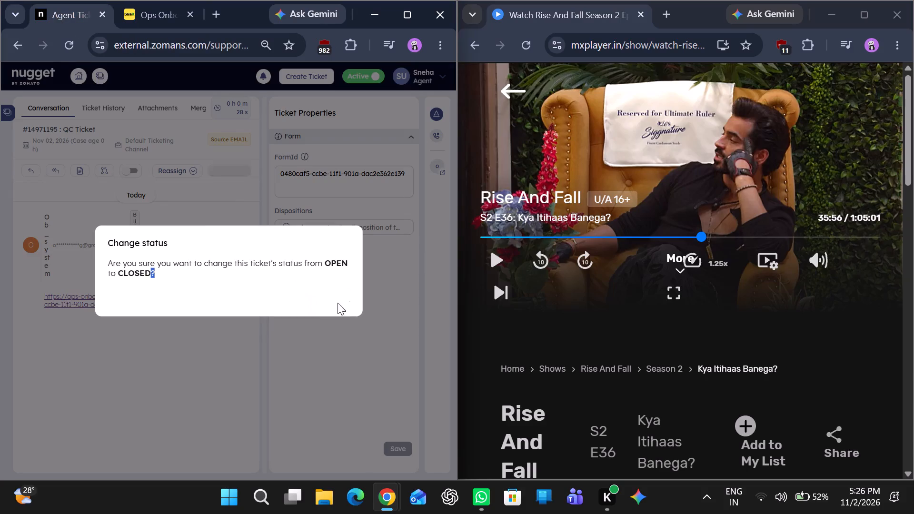
pyautogui.click(226, 382)
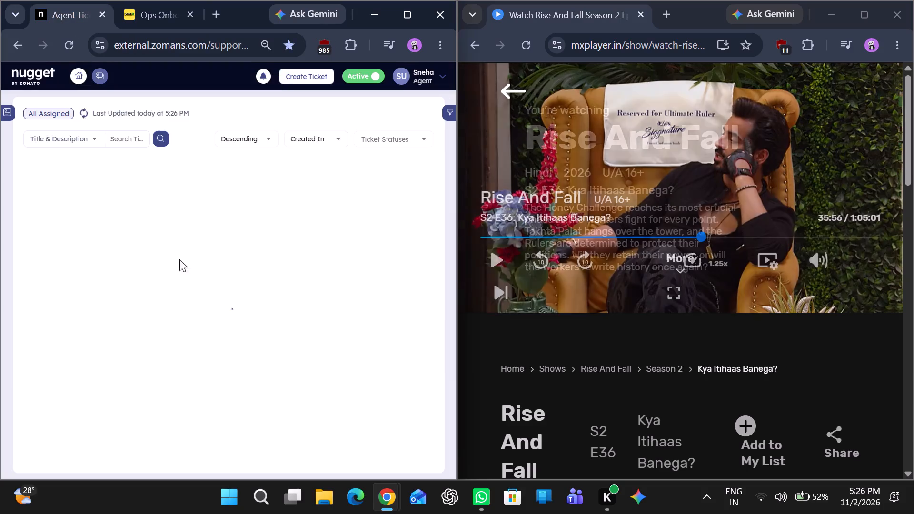
pyautogui.click(163, 19)
pyautogui.click(189, 10)
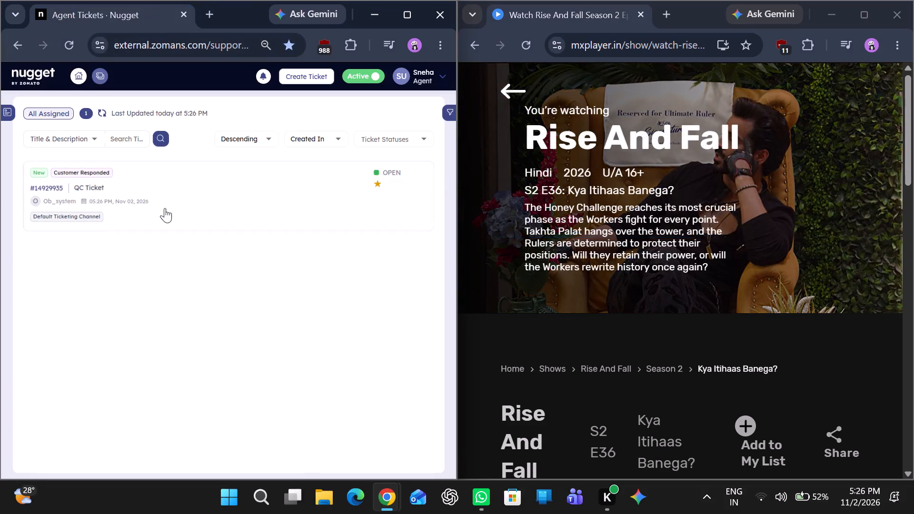
# Open ticket #14929935 and its linked QC form.
pyautogui.click(164, 208)
pyautogui.doubleClick(112, 297)
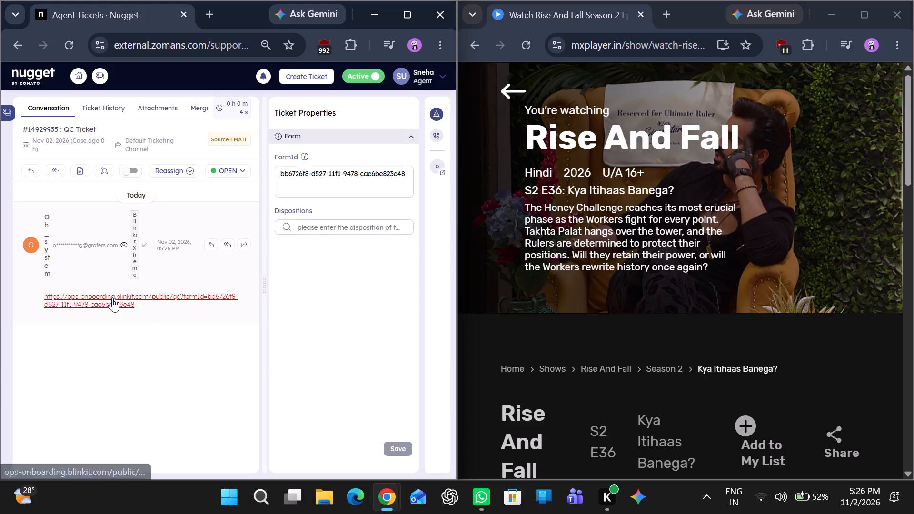
pyautogui.scroll(-5, 225, 280)
pyautogui.scroll(-5, 264, 299)
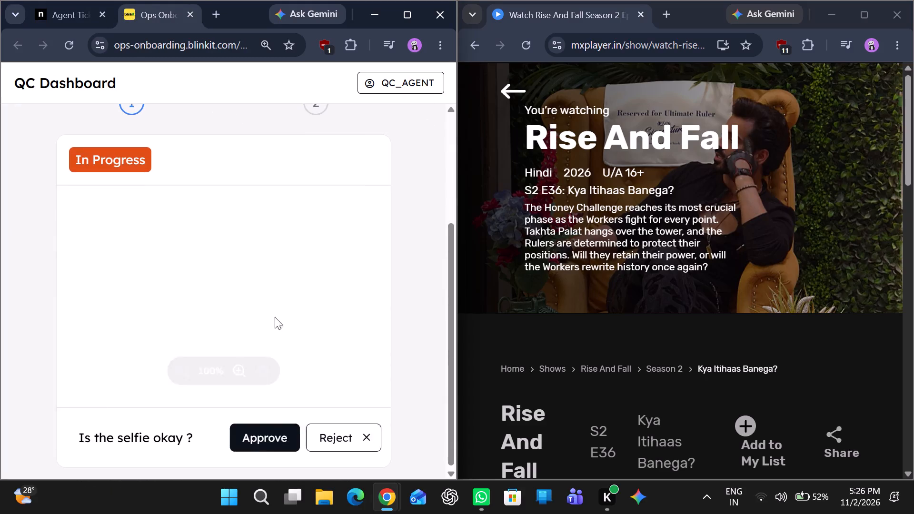
pyautogui.click(320, 436)
pyautogui.scroll(-4, 328, 405)
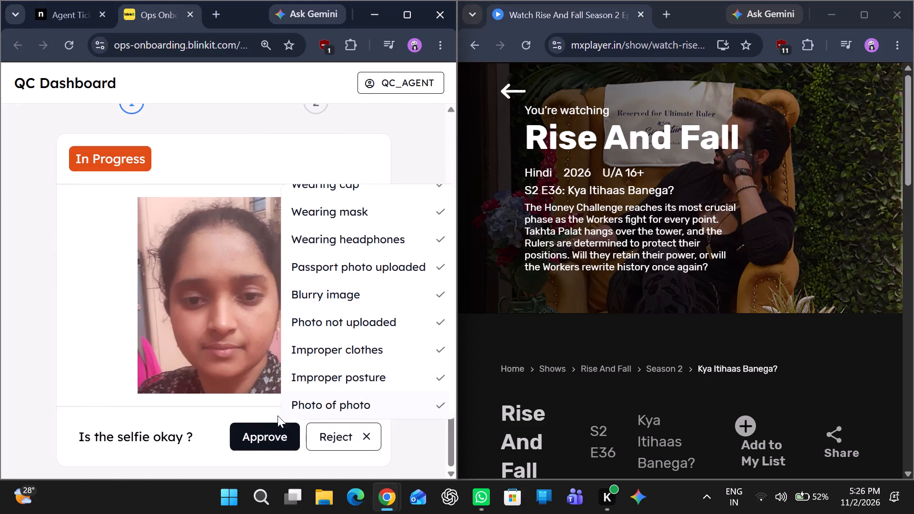
pyautogui.moveTo(278, 430); pyautogui.dragTo(279, 438)
pyautogui.click(279, 439)
pyautogui.scroll(-4, 279, 435)
pyautogui.click(268, 418)
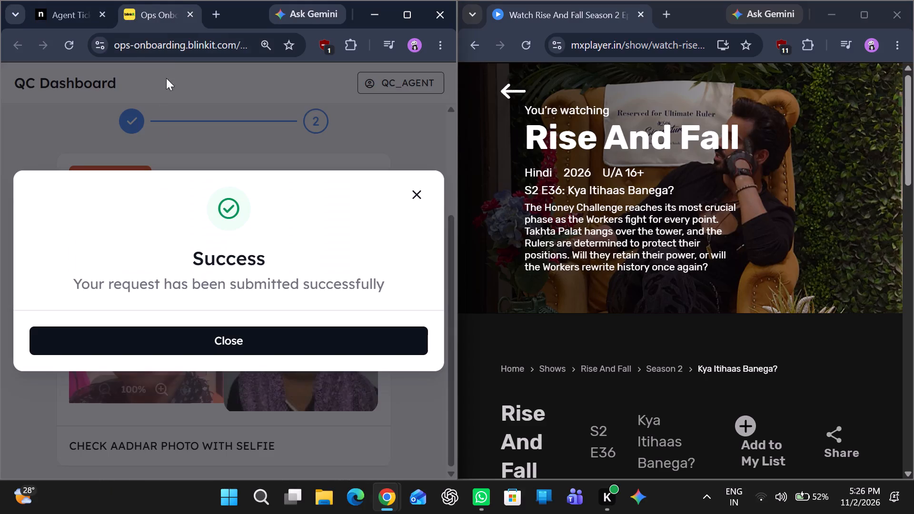
pyautogui.click(189, 19)
pyautogui.doubleClick(219, 170)
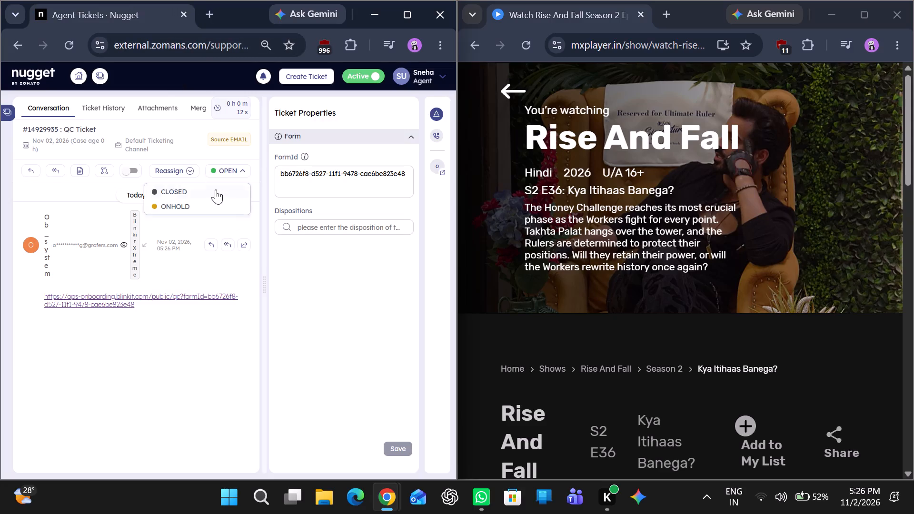
pyautogui.click(216, 190)
pyautogui.click(332, 295)
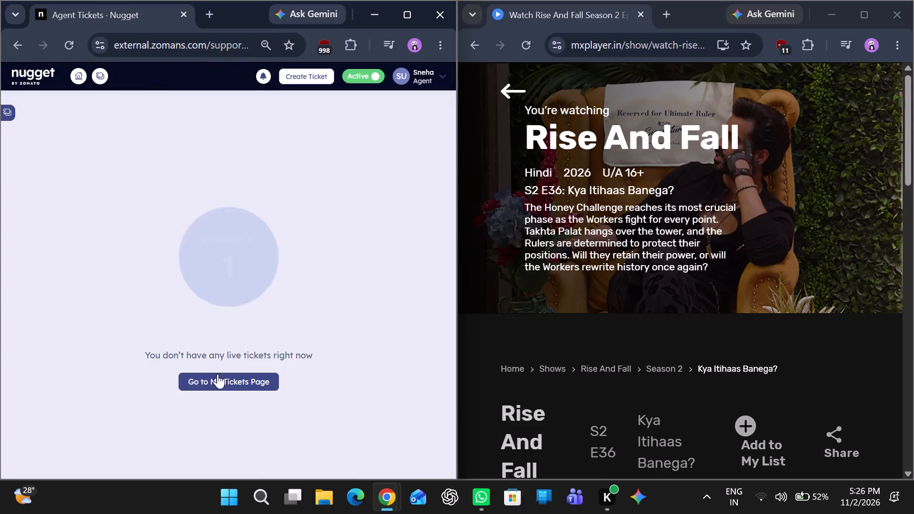
# Go to the My Tickets page and refresh the All Assigned list until a new ticket arrives.
pyautogui.click(218, 375)
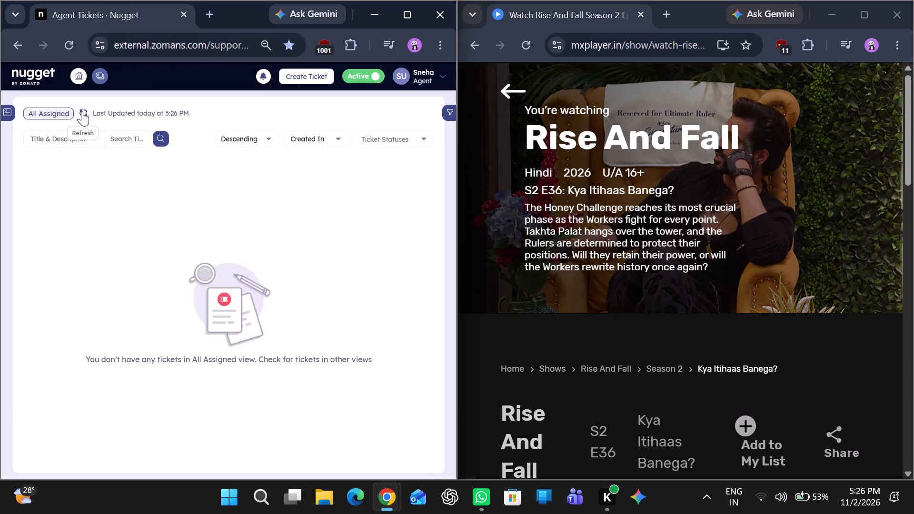
pyautogui.click(82, 111)
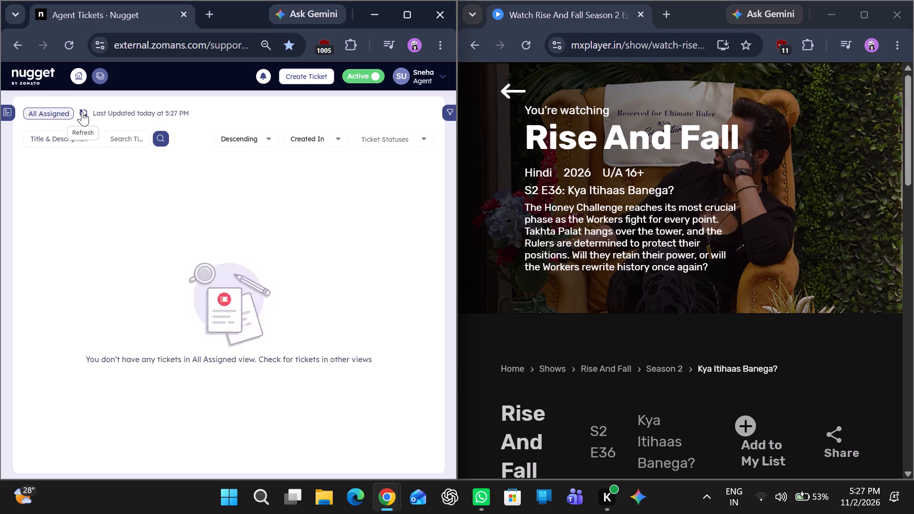
pyautogui.click(82, 111)
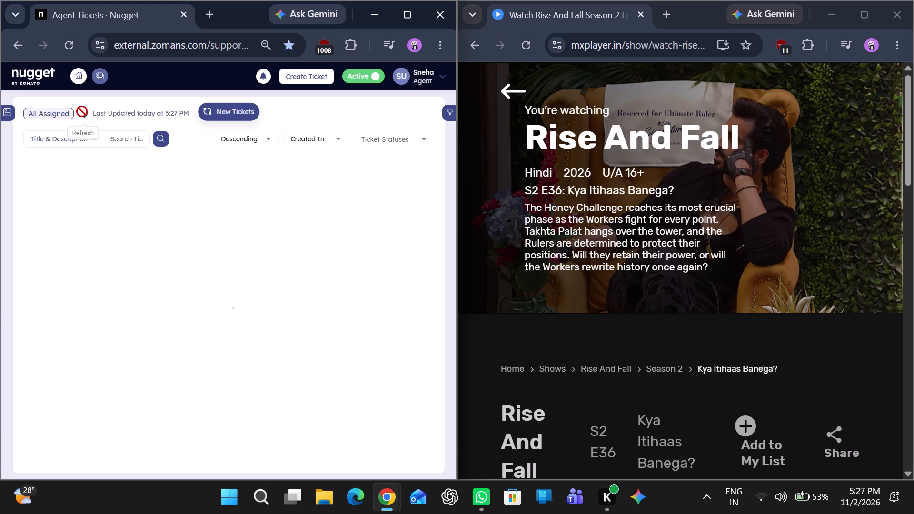
pyautogui.click(84, 109)
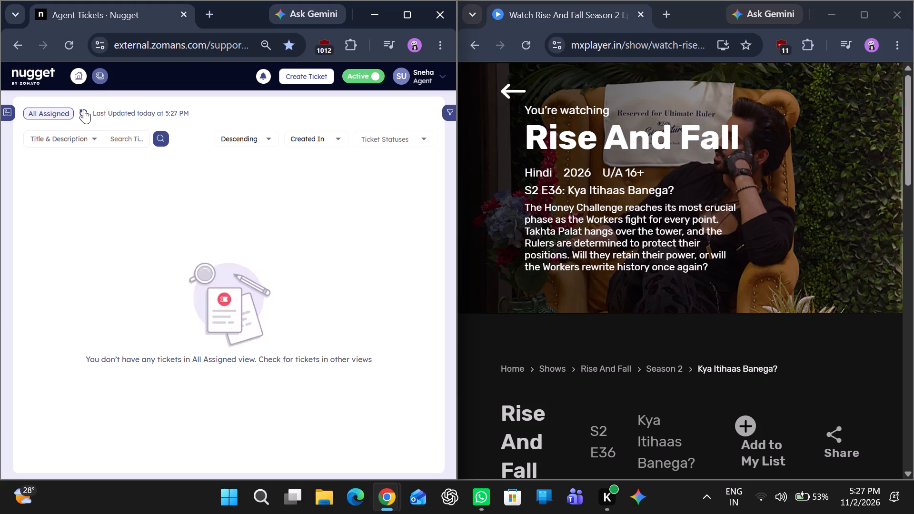
pyautogui.click(84, 109)
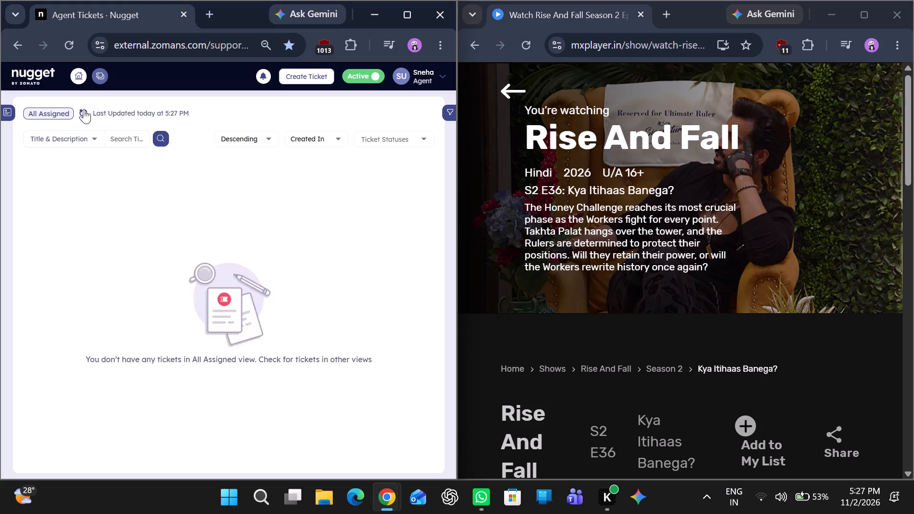
pyautogui.click(84, 109)
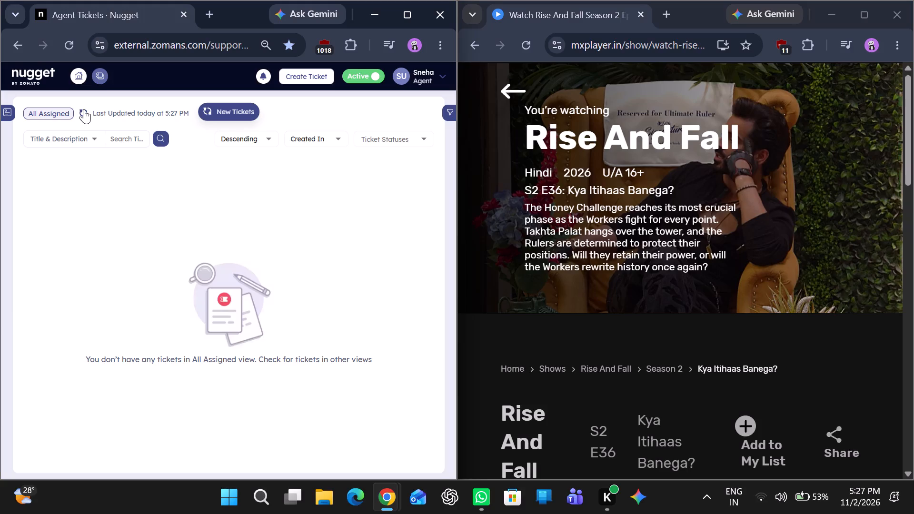
pyautogui.click(84, 109)
# Open ticket #14807583 and its linked QC form.
pyautogui.click(96, 160)
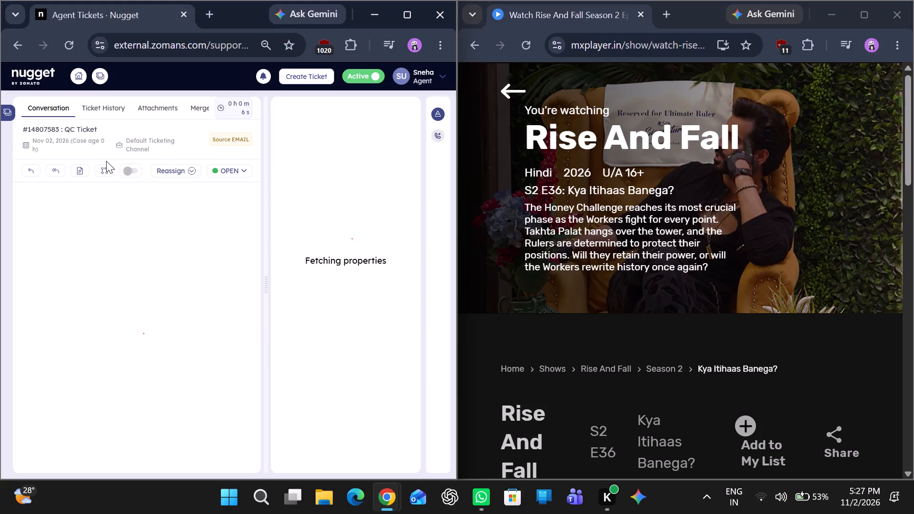
pyautogui.tripleClick(107, 297)
pyautogui.doubleClick(107, 297)
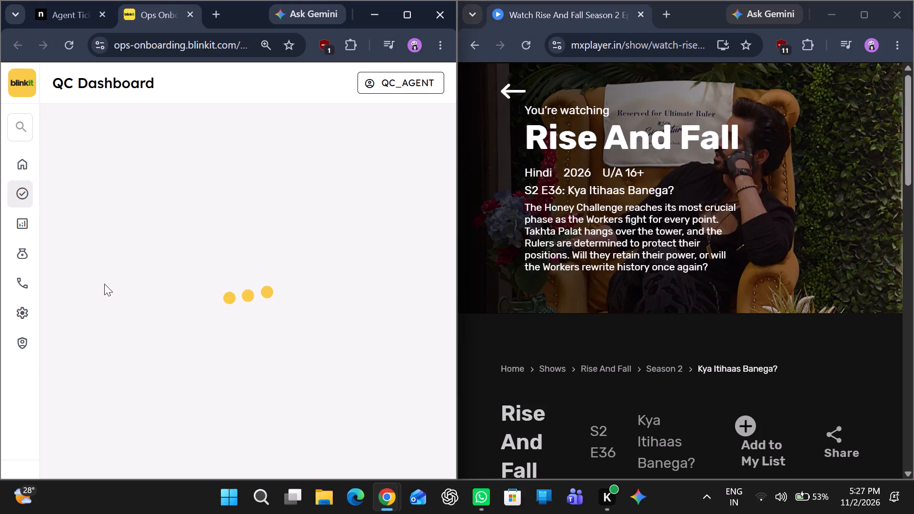
pyautogui.scroll(-5, 256, 299)
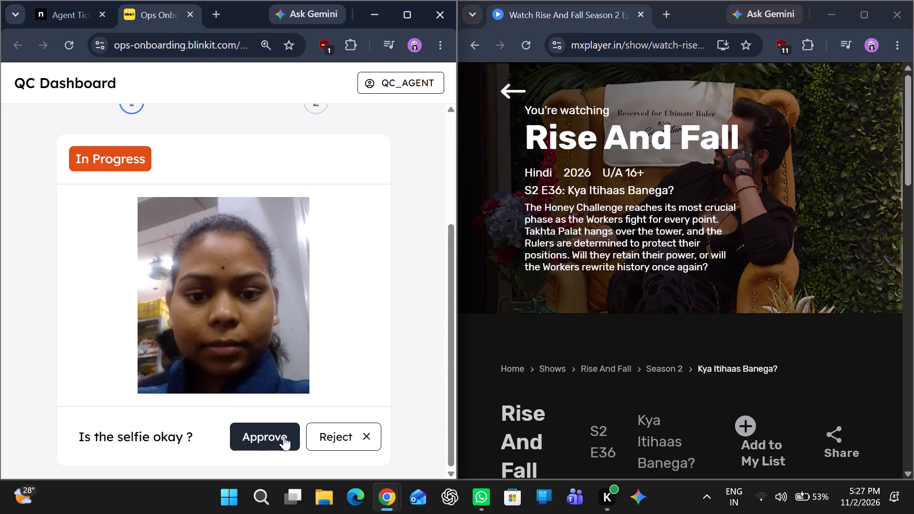
pyautogui.click(270, 434)
pyautogui.scroll(-4, 269, 417)
pyautogui.click(271, 435)
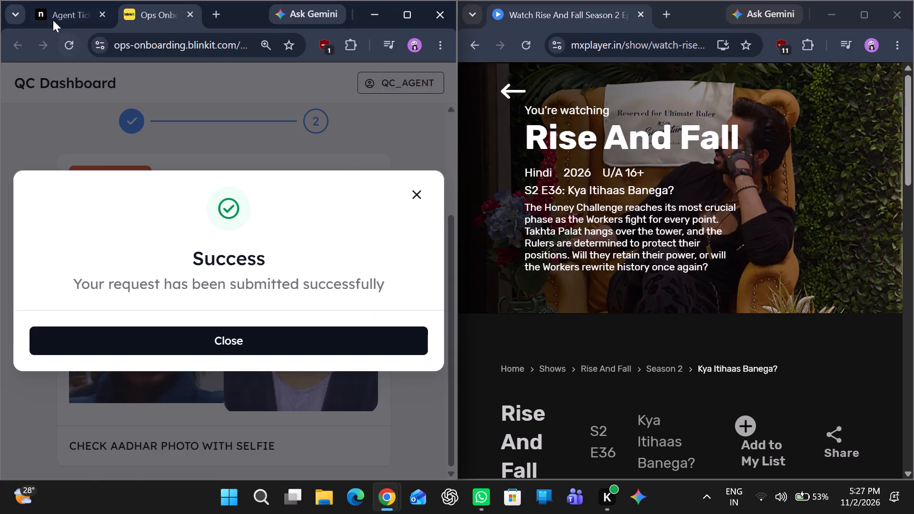
# Return to ticket #14807583 and change its status to CLOSED, submitting the change.
pyautogui.click(53, 18)
pyautogui.click(231, 173)
pyautogui.click(215, 199)
pyautogui.doubleClick(221, 198)
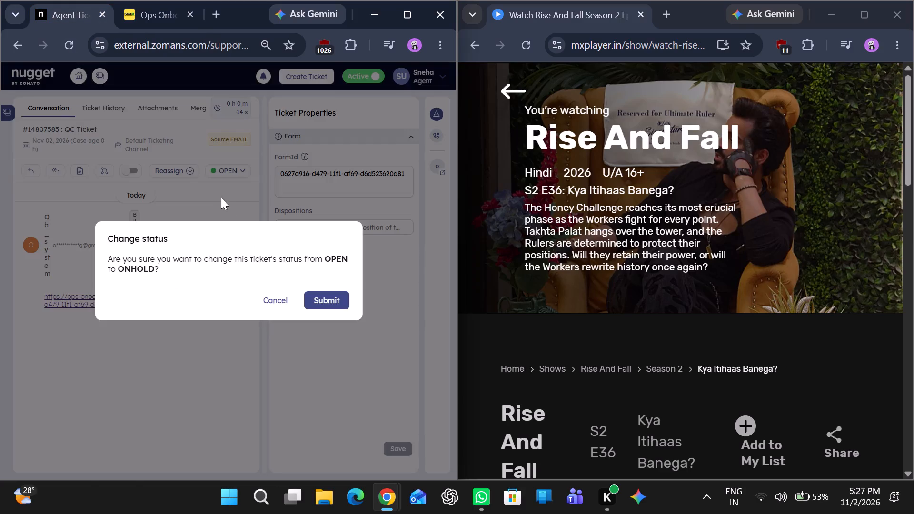
pyautogui.click(222, 171)
pyautogui.click(219, 187)
pyautogui.click(325, 290)
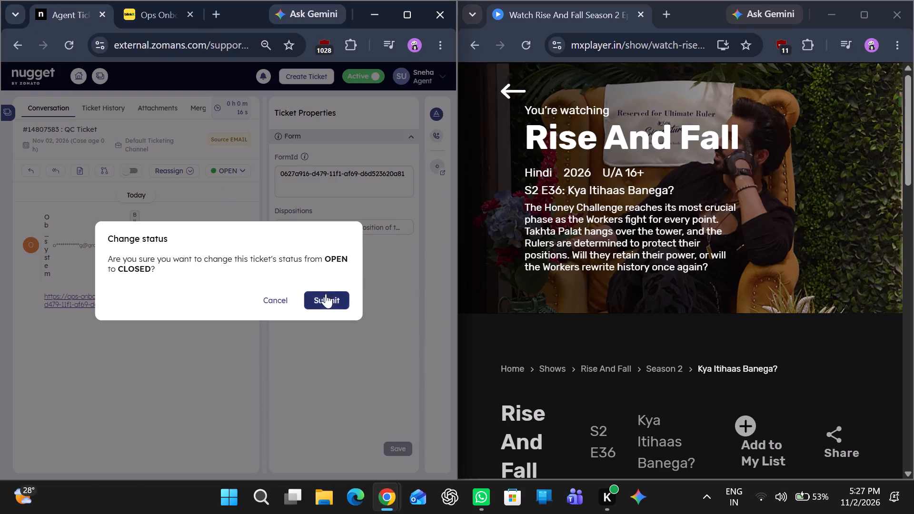
pyautogui.doubleClick(248, 379)
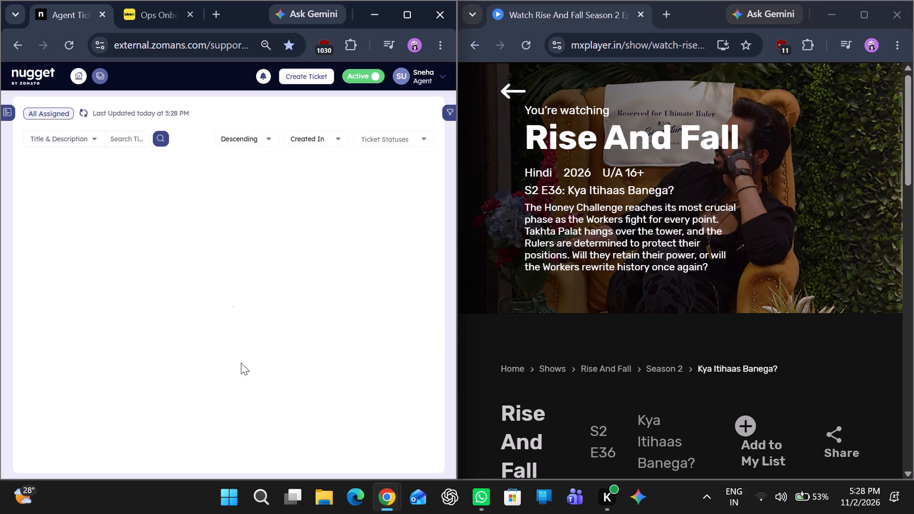
pyautogui.click(189, 11)
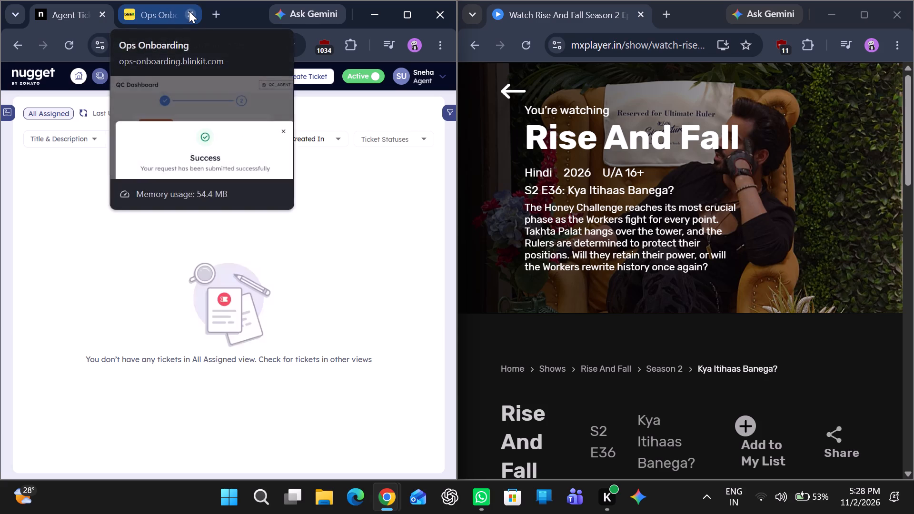
# Refresh the All Assigned list until a new ticket arrives.
pyautogui.click(81, 109)
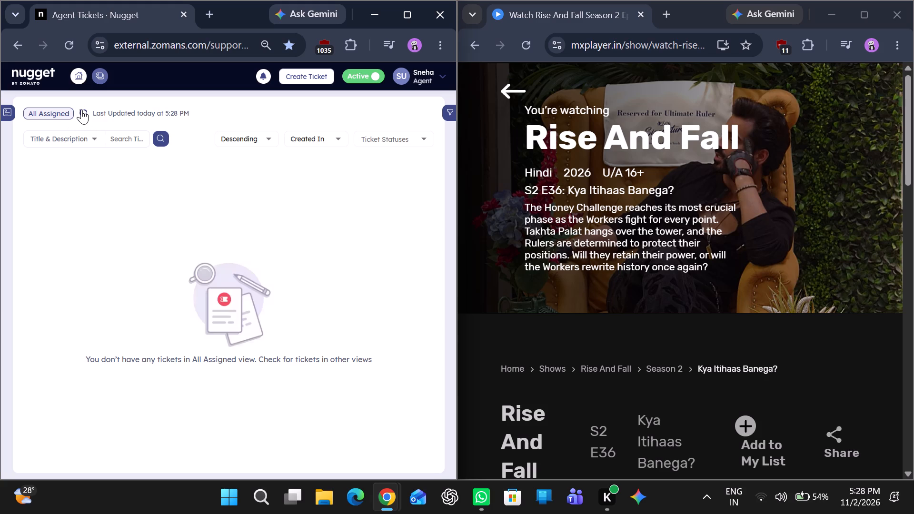
pyautogui.click(81, 109)
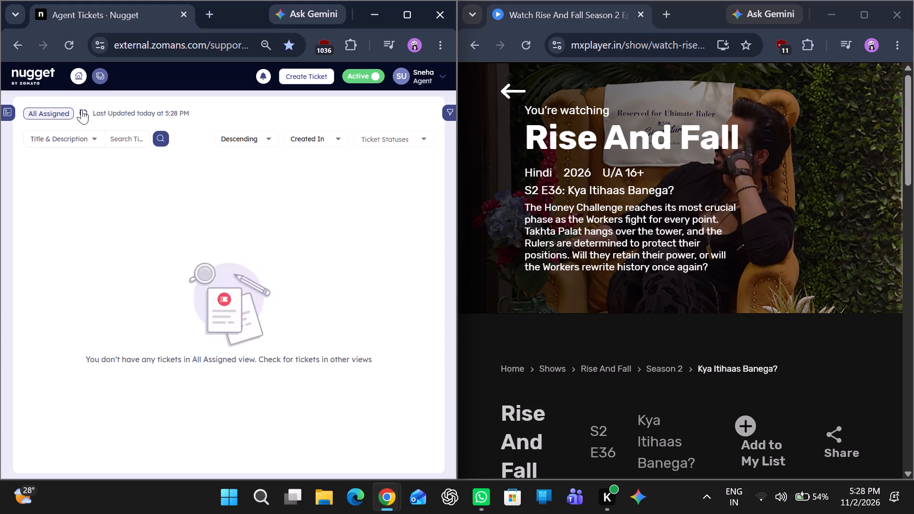
pyautogui.click(81, 109)
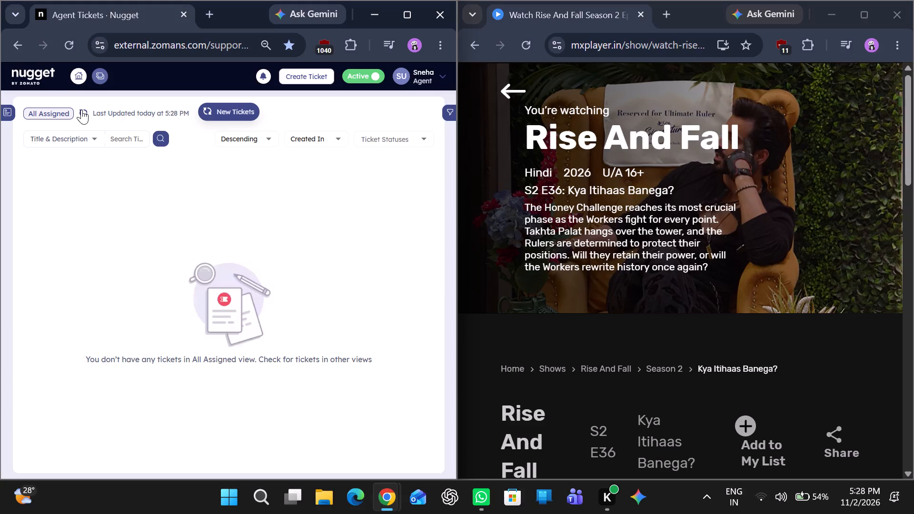
pyautogui.click(81, 109)
# Open ticket #14959998 and its linked QC form.
pyautogui.click(100, 260)
pyautogui.click(88, 206)
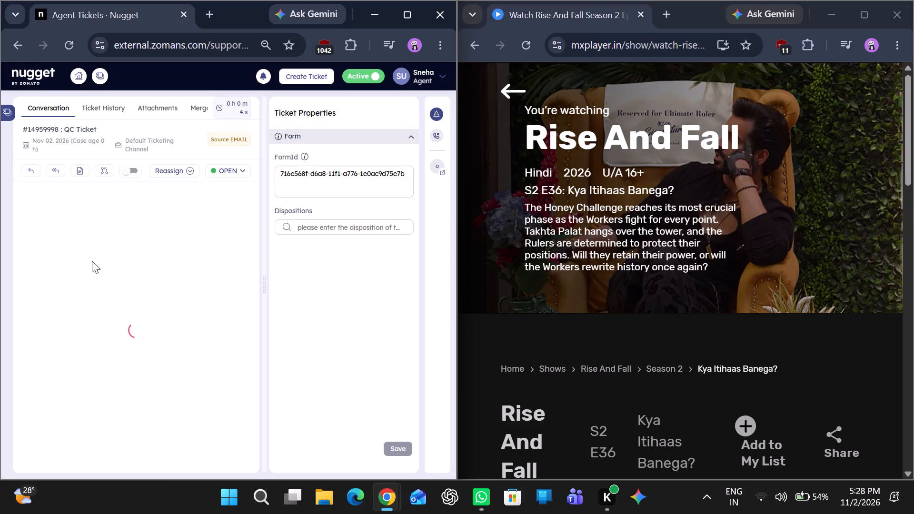
pyautogui.tripleClick(101, 296)
pyautogui.click(101, 297)
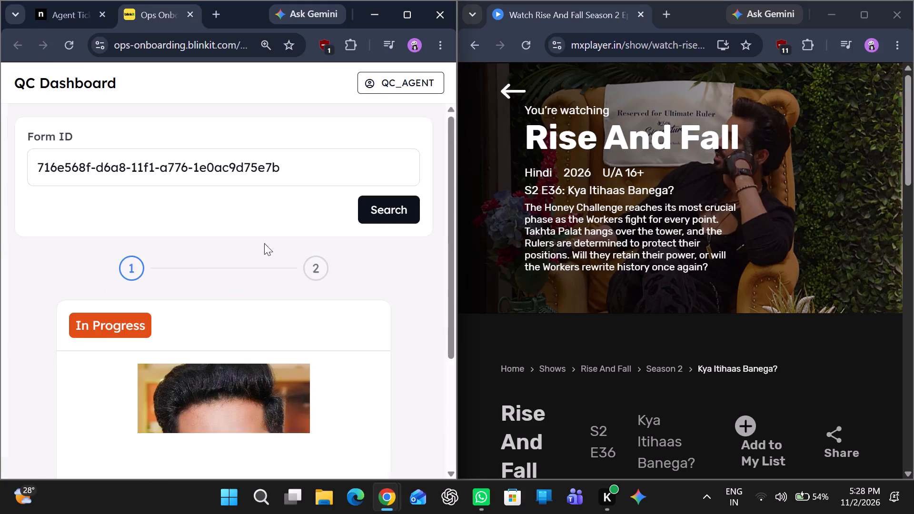
pyautogui.scroll(-4, 294, 247)
pyautogui.click(332, 428)
pyautogui.click(339, 378)
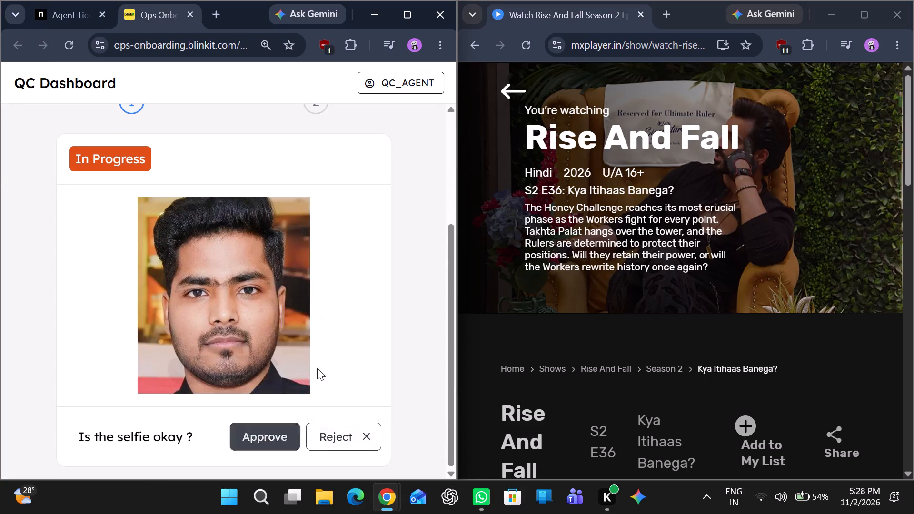
# Return to ticket #14959998 and change its status to CLOSED, submitting the change.
pyautogui.click(61, 12)
pyautogui.click(223, 165)
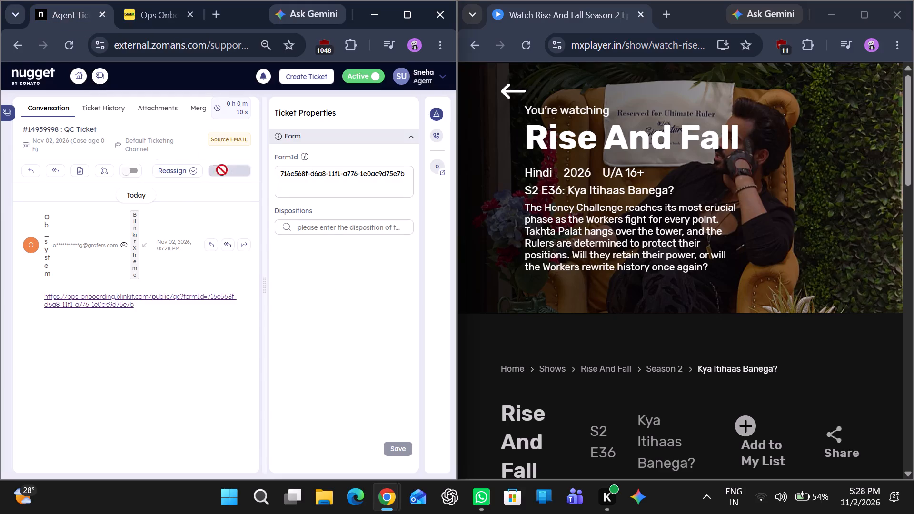
pyautogui.click(220, 185)
pyautogui.click(317, 295)
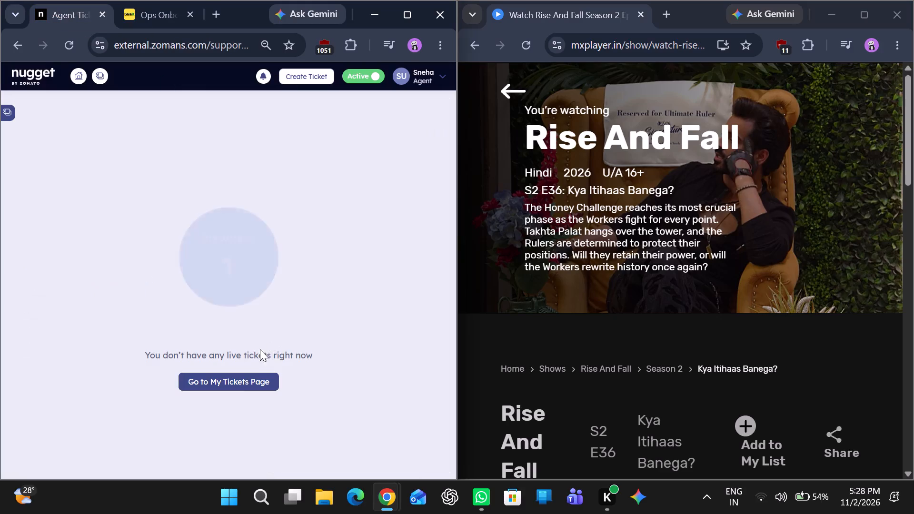
pyautogui.click(256, 379)
pyautogui.click(190, 15)
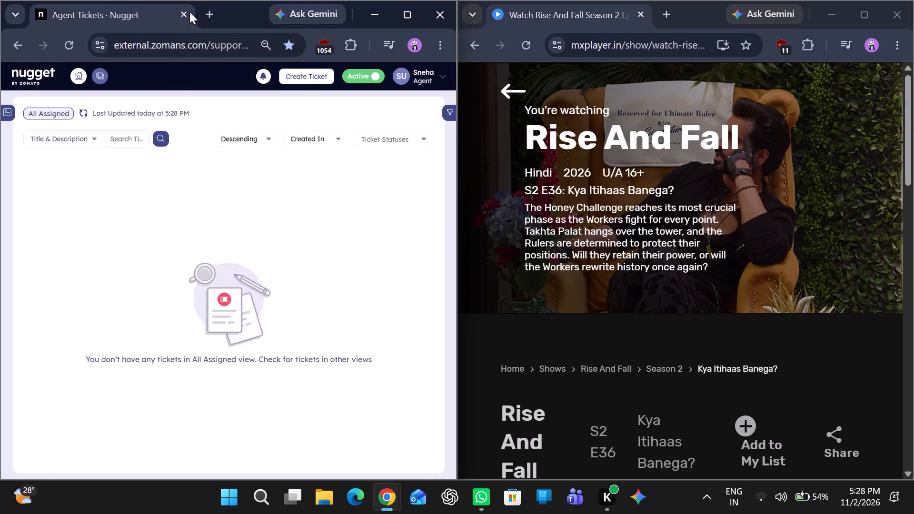
# Refresh the All Assigned list until a new ticket arrives and open the unattended call ticket #14883412.
pyautogui.click(84, 109)
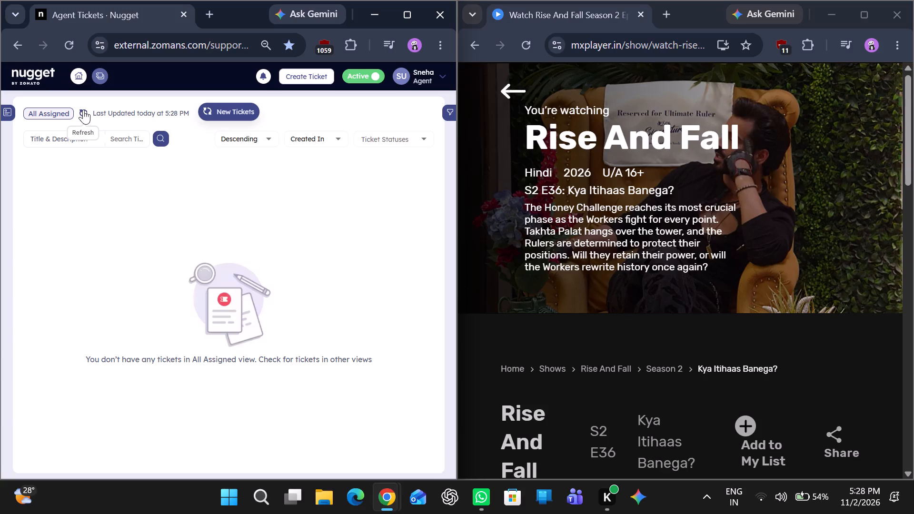
pyautogui.click(83, 109)
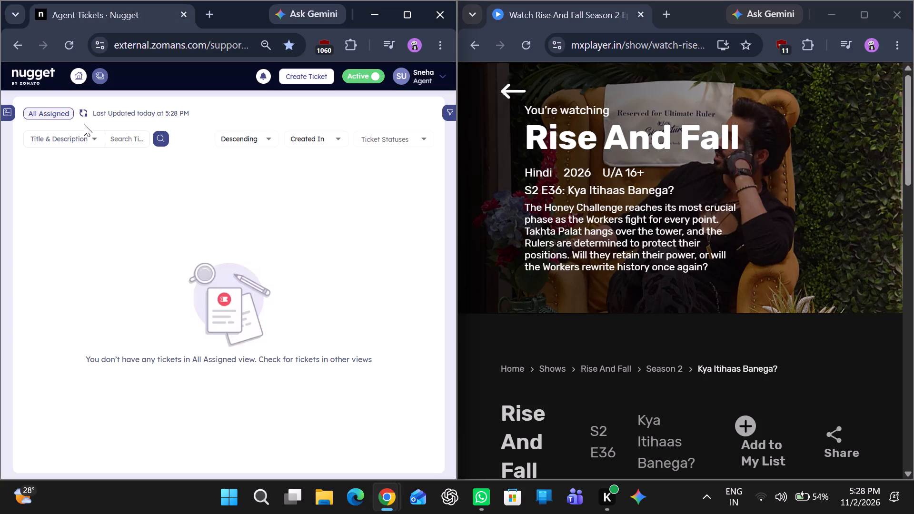
pyautogui.click(85, 112)
pyautogui.click(109, 202)
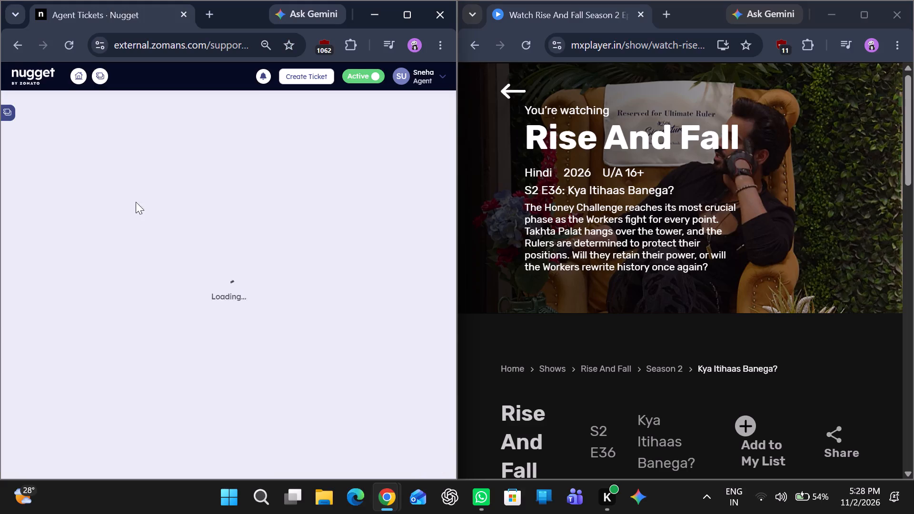
pyautogui.click(240, 169)
pyautogui.click(238, 189)
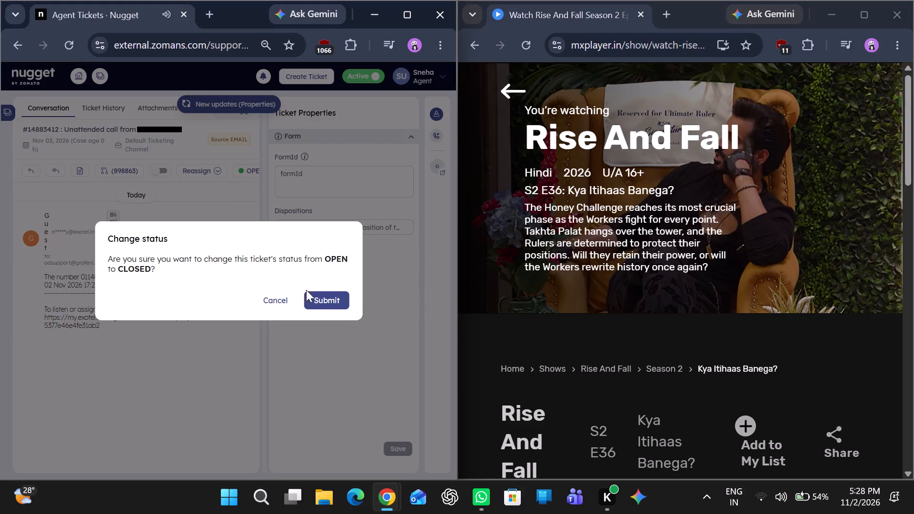
pyautogui.click(308, 291)
pyautogui.click(264, 377)
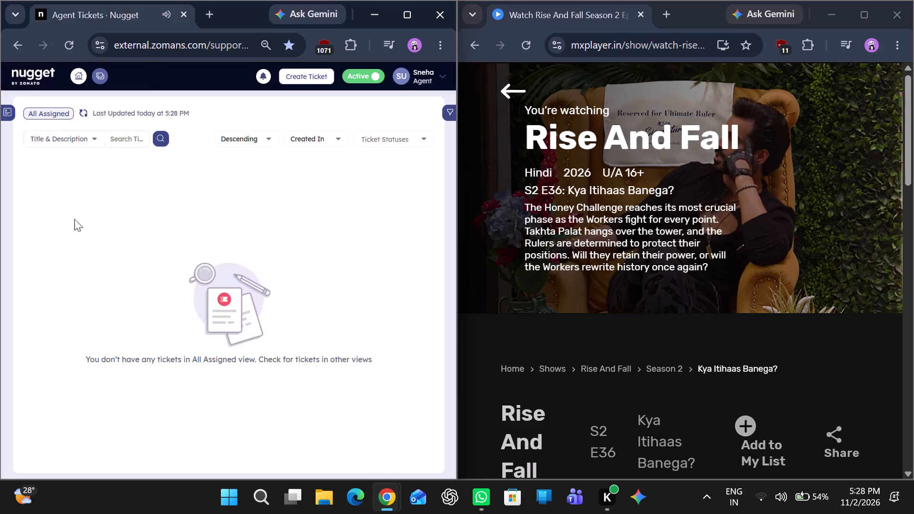
# Refresh the All Assigned list until a new ticket arrives, opening ticket #14969297 and its linked QC form.
pyautogui.click(86, 110)
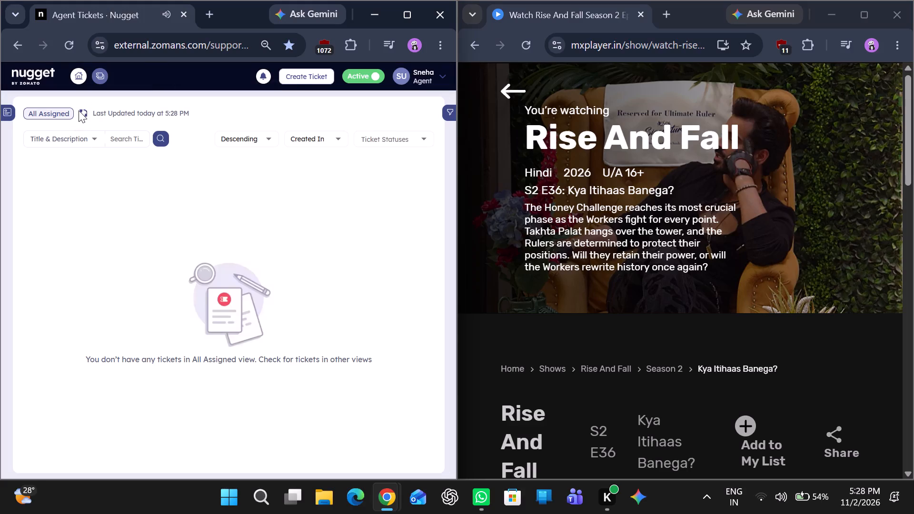
pyautogui.click(84, 110)
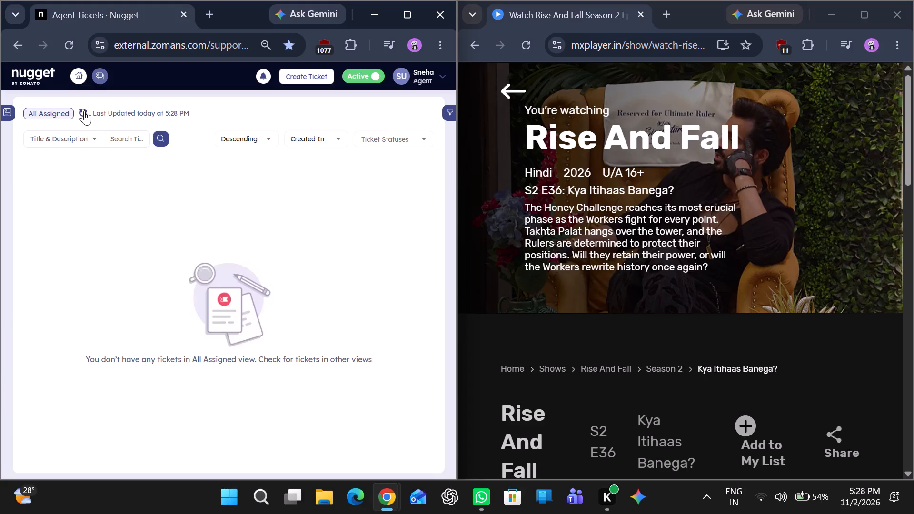
pyautogui.click(84, 110)
pyautogui.click(108, 170)
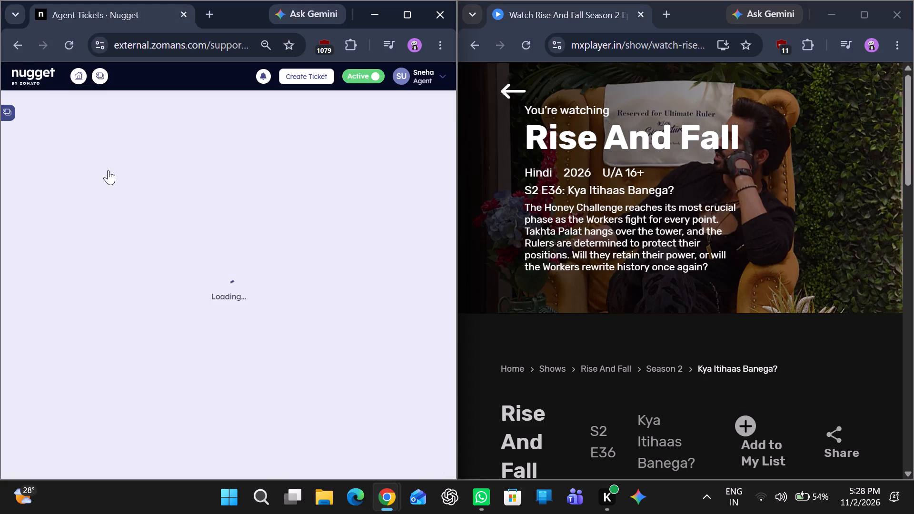
pyautogui.doubleClick(100, 296)
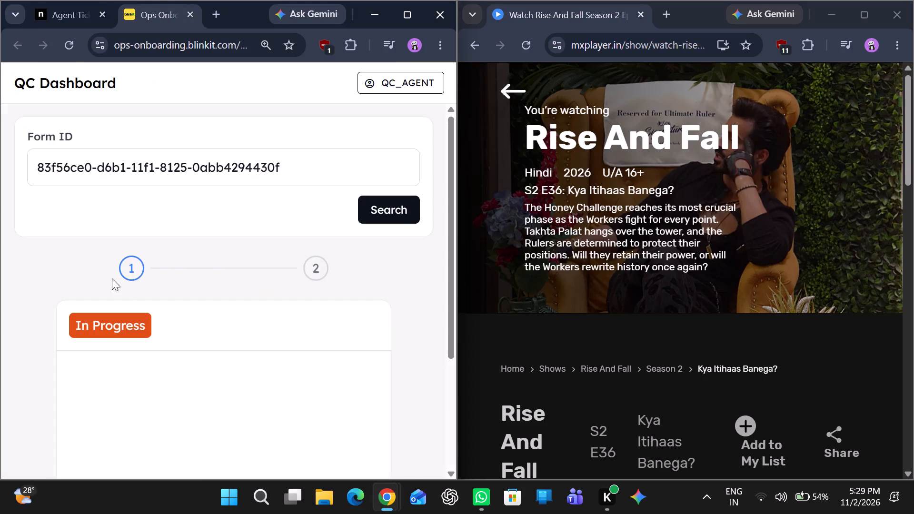
pyautogui.scroll(-5, 273, 296)
pyautogui.click(266, 436)
pyautogui.scroll(-4, 273, 427)
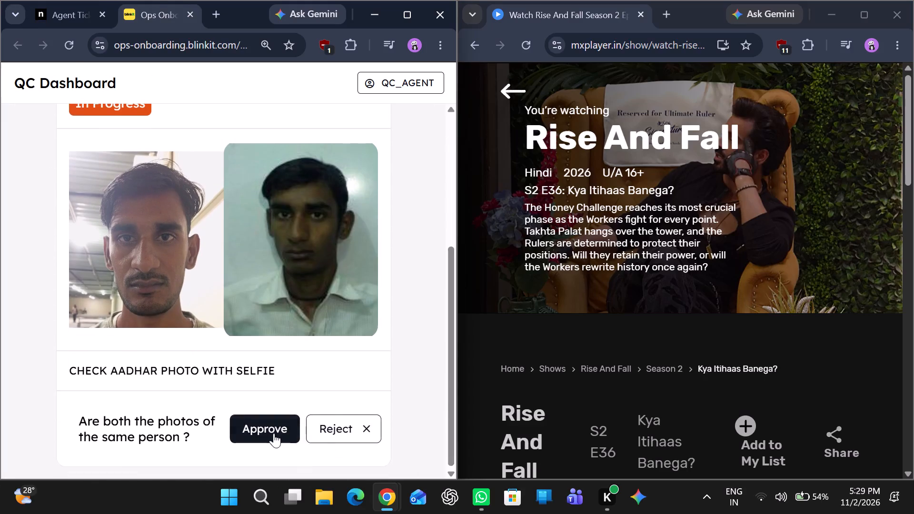
pyautogui.click(274, 433)
pyautogui.click(63, 12)
pyautogui.click(230, 170)
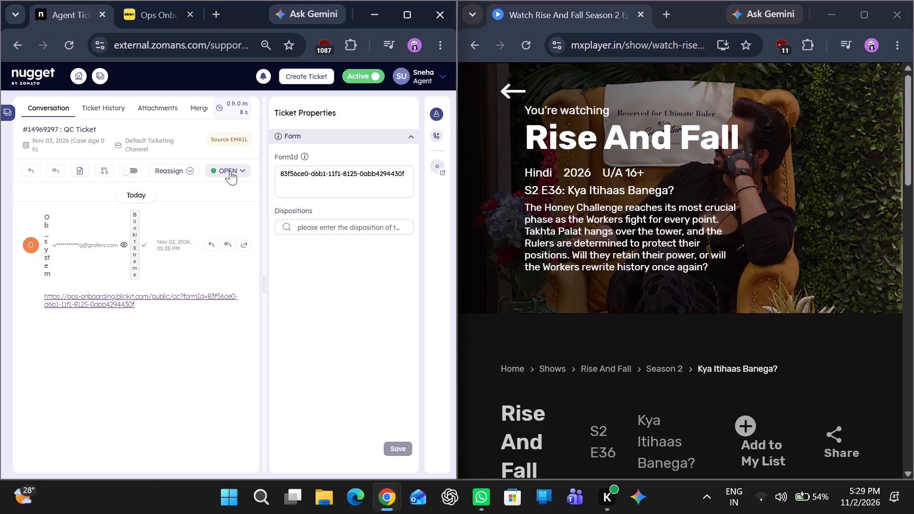
pyautogui.click(209, 192)
pyautogui.click(330, 297)
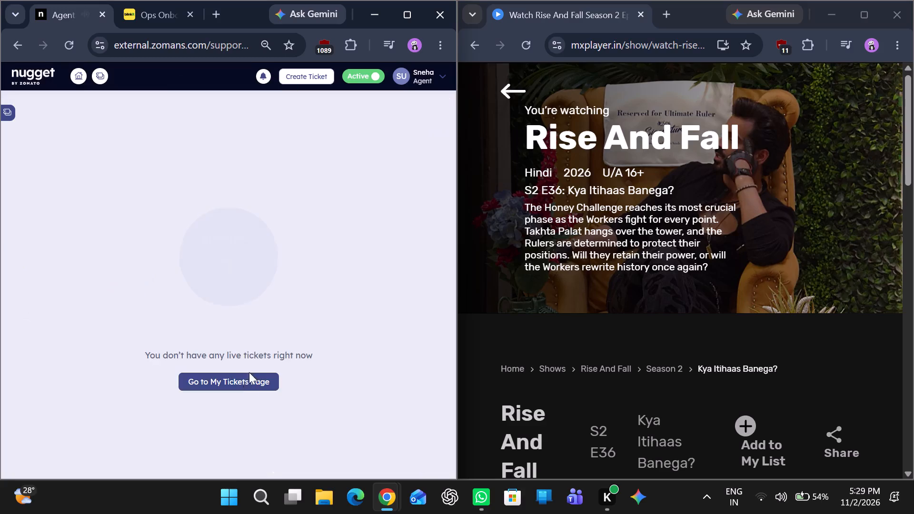
# Go back to the My Tickets page and close the QC form tab of ticket #14969297.
pyautogui.click(247, 384)
pyautogui.click(189, 12)
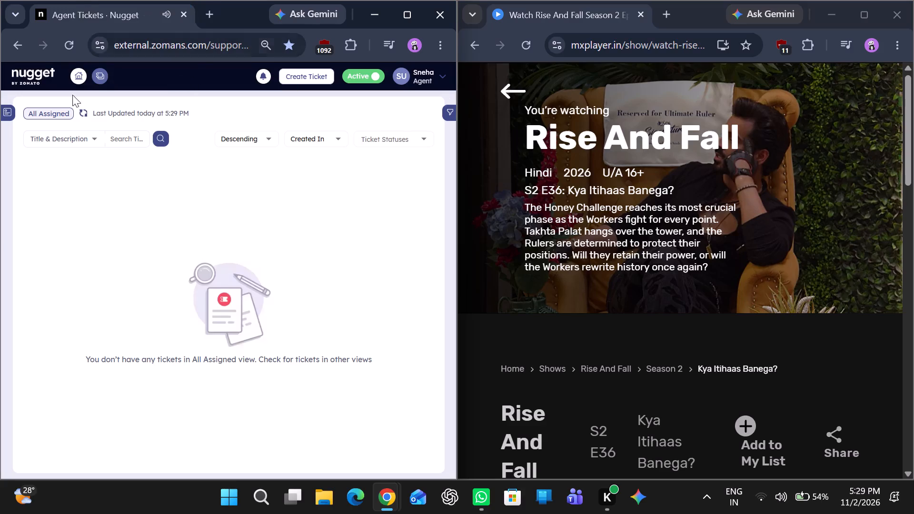
# Refresh the All Assigned list until a new ticket arrives, opening ticket #14946309 and its linked QC form.
pyautogui.click(84, 108)
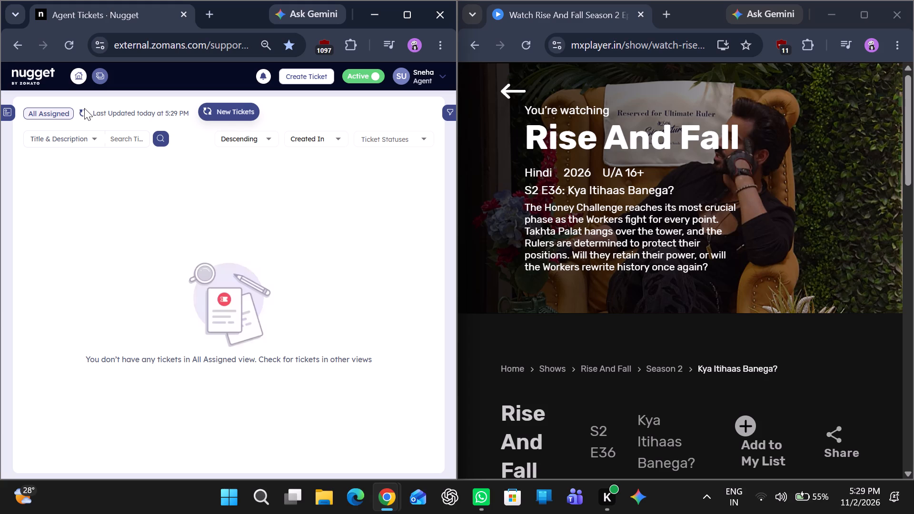
pyautogui.click(84, 111)
pyautogui.click(84, 111)
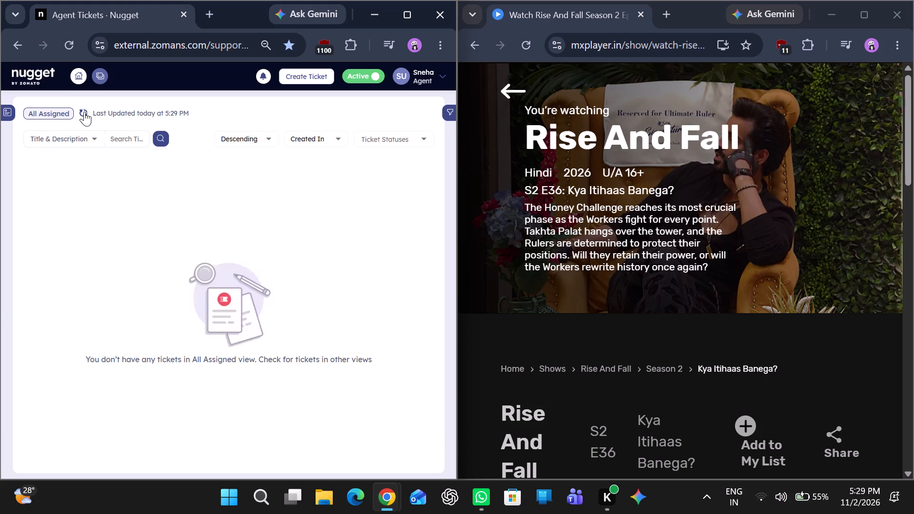
pyautogui.click(84, 111)
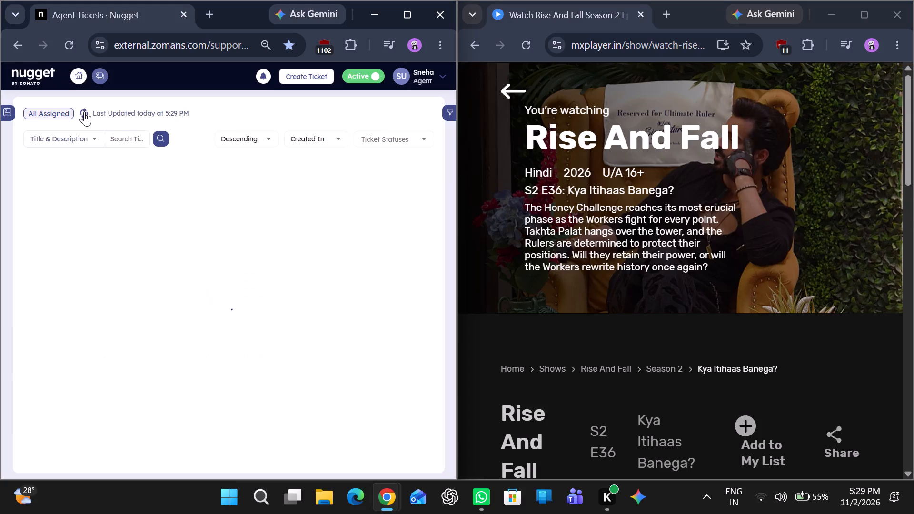
pyautogui.click(103, 191)
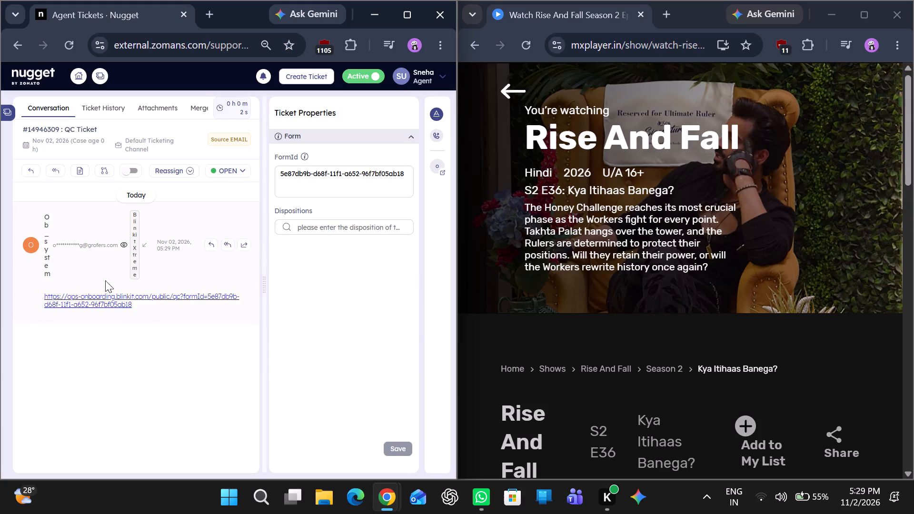
pyautogui.doubleClick(106, 297)
# Check the QC form of ticket #14946309, close its tab and go back to the My Tickets page.
pyautogui.scroll(-4, 315, 297)
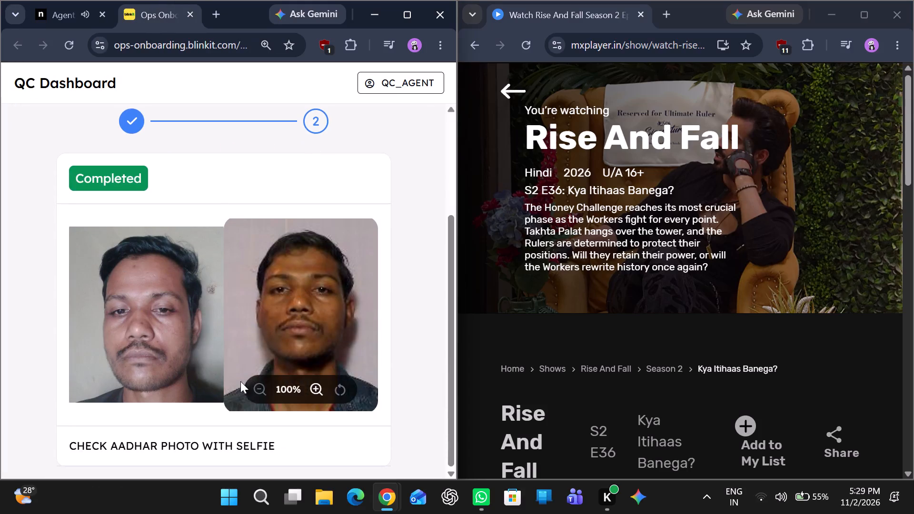
pyautogui.click(187, 13)
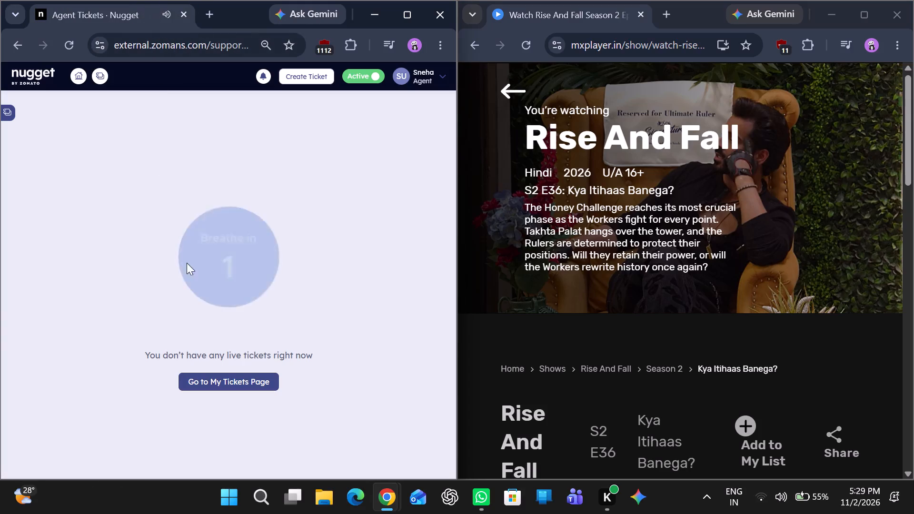
pyautogui.doubleClick(216, 376)
pyautogui.click(138, 184)
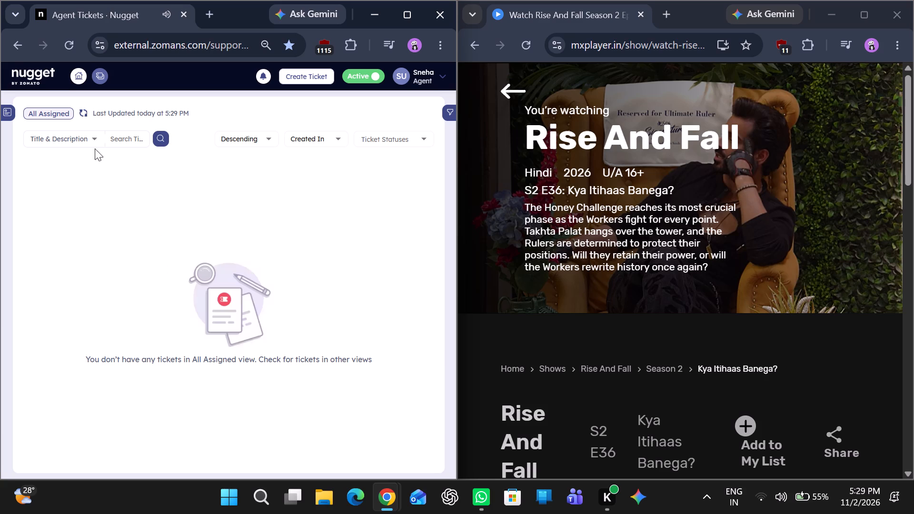
pyautogui.click(83, 111)
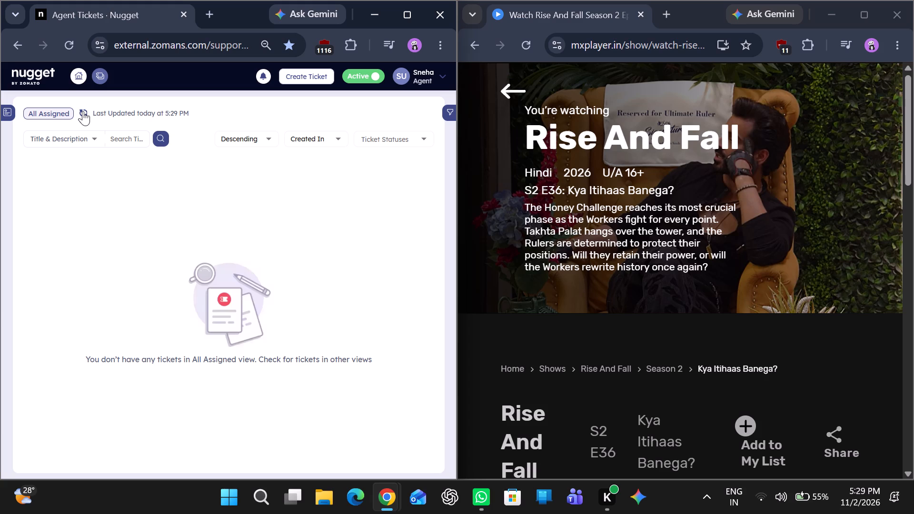
pyautogui.click(83, 111)
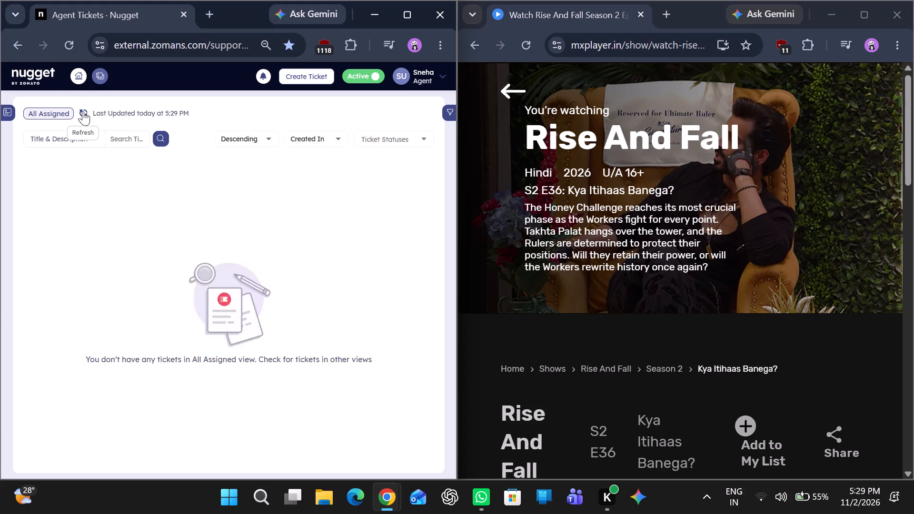
pyautogui.click(83, 111)
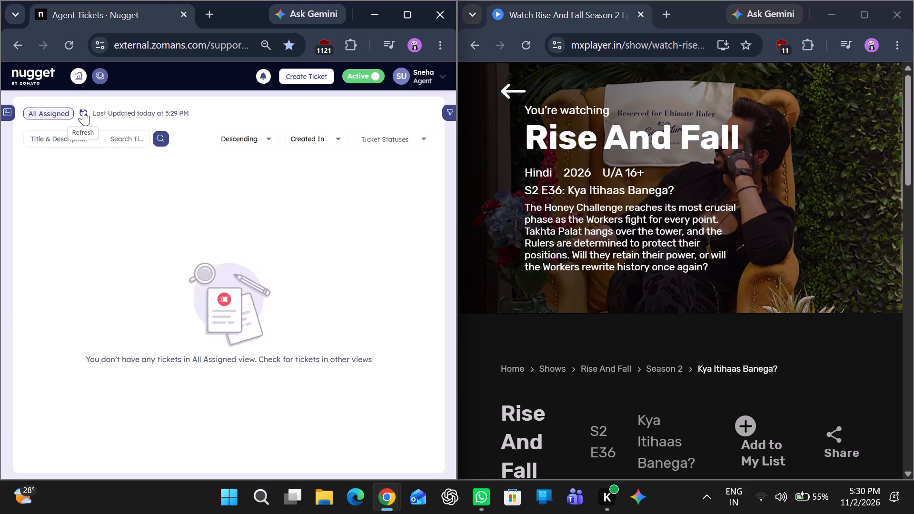
pyautogui.click(83, 111)
pyautogui.click(101, 200)
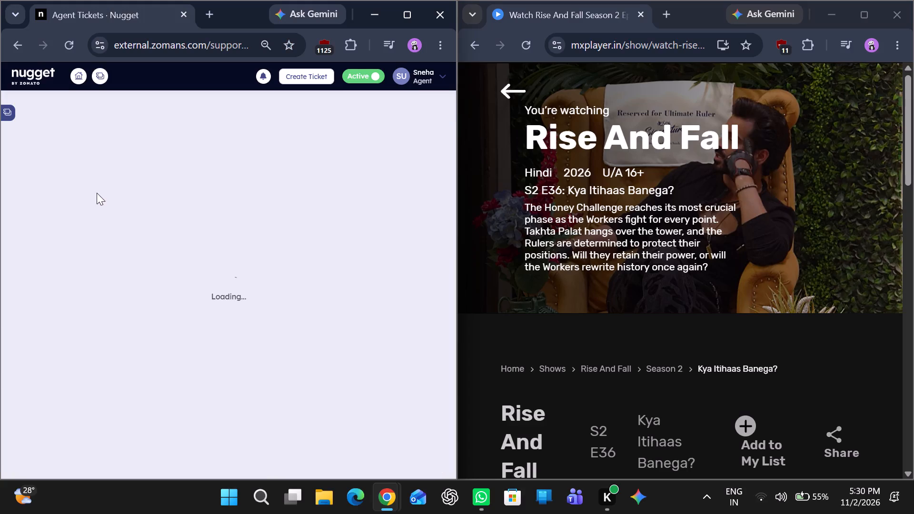
pyautogui.doubleClick(101, 299)
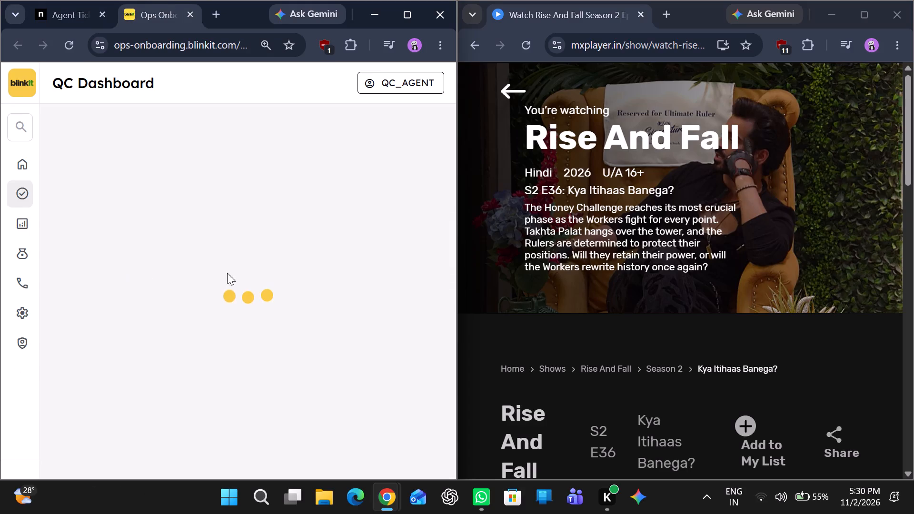
pyautogui.scroll(-5, 273, 270)
pyautogui.click(342, 432)
pyautogui.click(340, 392)
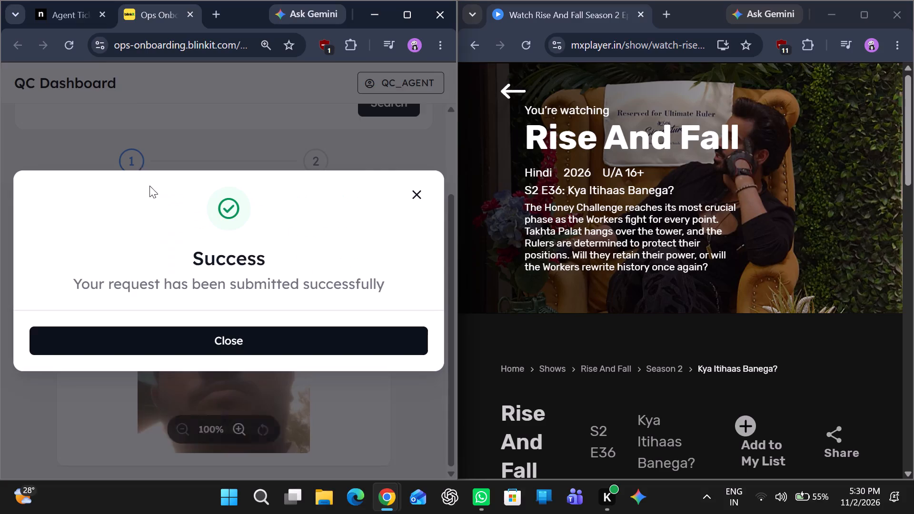
# Return to ticket #14945654 and change its status to CLOSED, submitting the change.
pyautogui.click(70, 12)
pyautogui.click(235, 170)
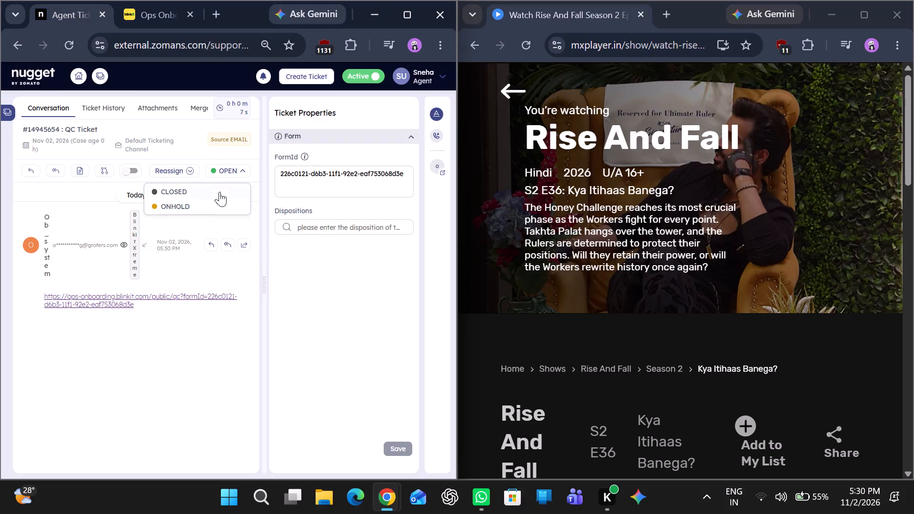
pyautogui.click(219, 192)
pyautogui.click(312, 293)
pyautogui.click(316, 294)
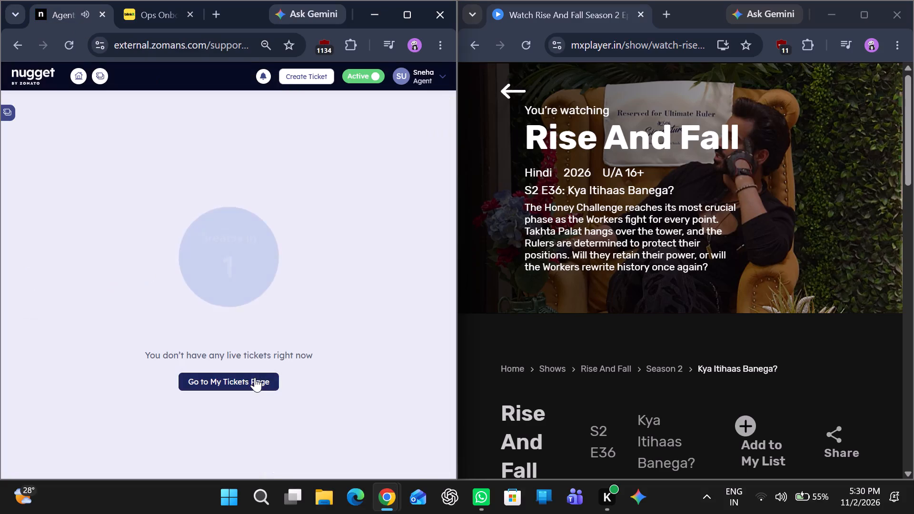
# Go back to the My Tickets page and close the QC form tab of ticket #14945654.
pyautogui.click(255, 377)
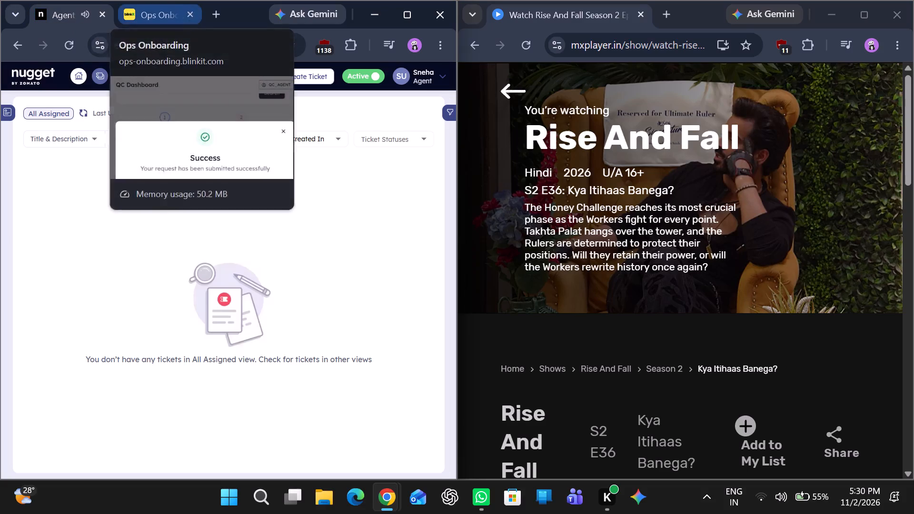
pyautogui.click(191, 14)
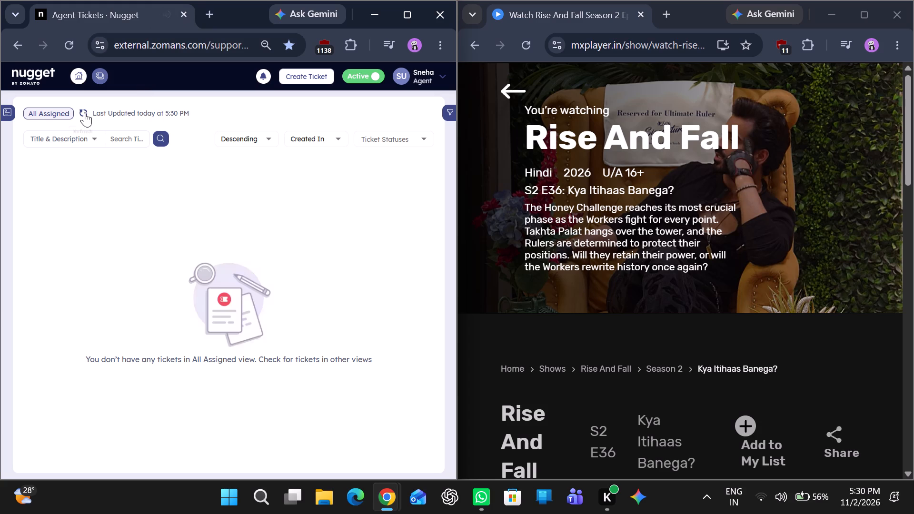
pyautogui.click(85, 109)
pyautogui.click(85, 109)
pyautogui.doubleClick(85, 109)
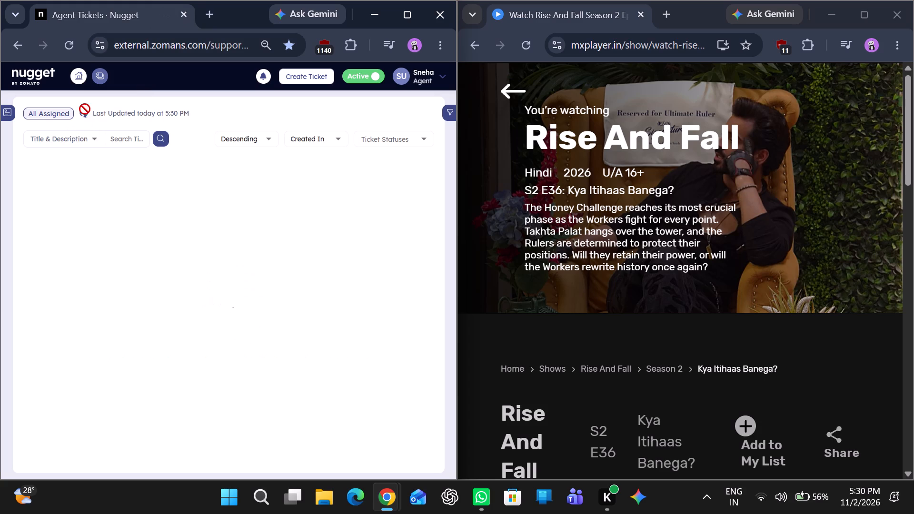
pyautogui.doubleClick(85, 109)
pyautogui.click(84, 109)
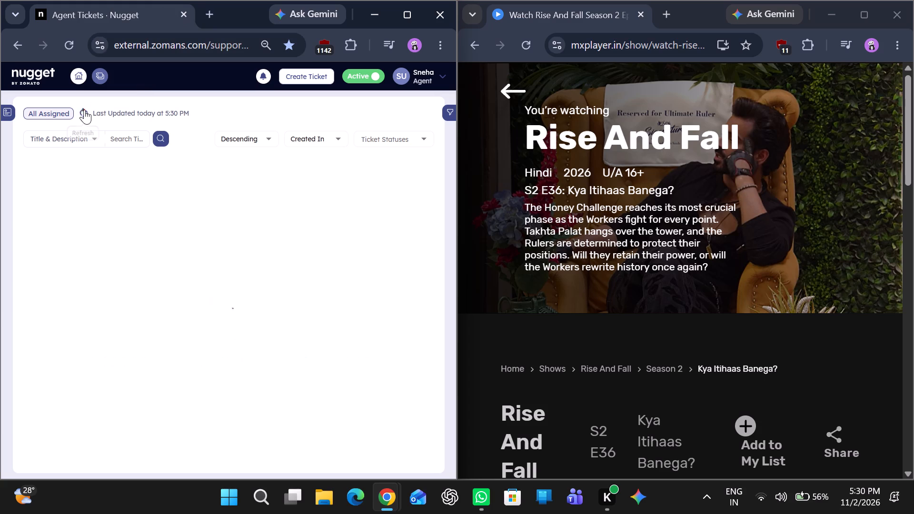
pyautogui.doubleClick(84, 109)
pyautogui.click(84, 109)
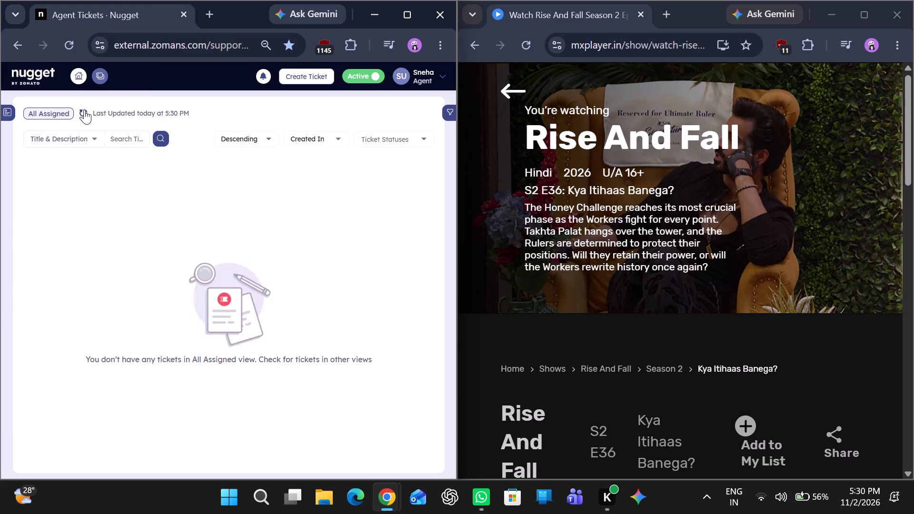
pyautogui.doubleClick(84, 109)
pyautogui.click(94, 181)
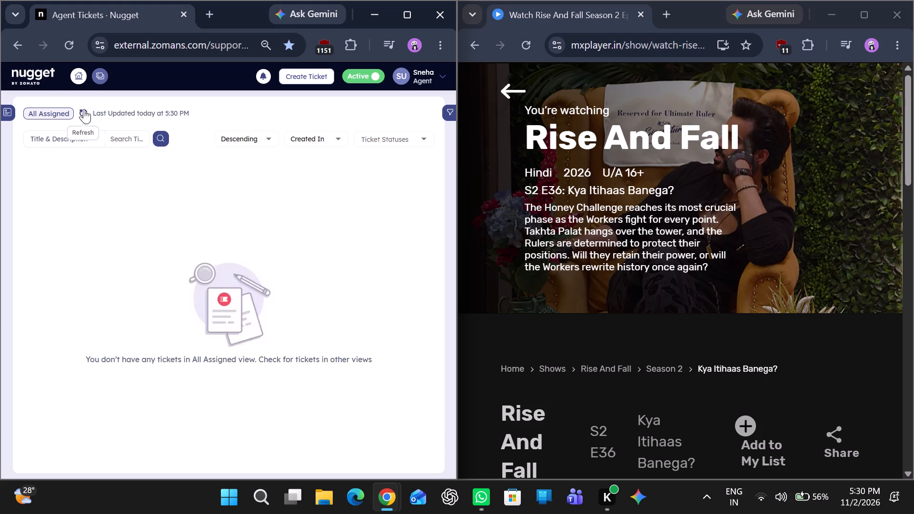
pyautogui.click(84, 109)
pyautogui.click(84, 109)
pyautogui.click(110, 186)
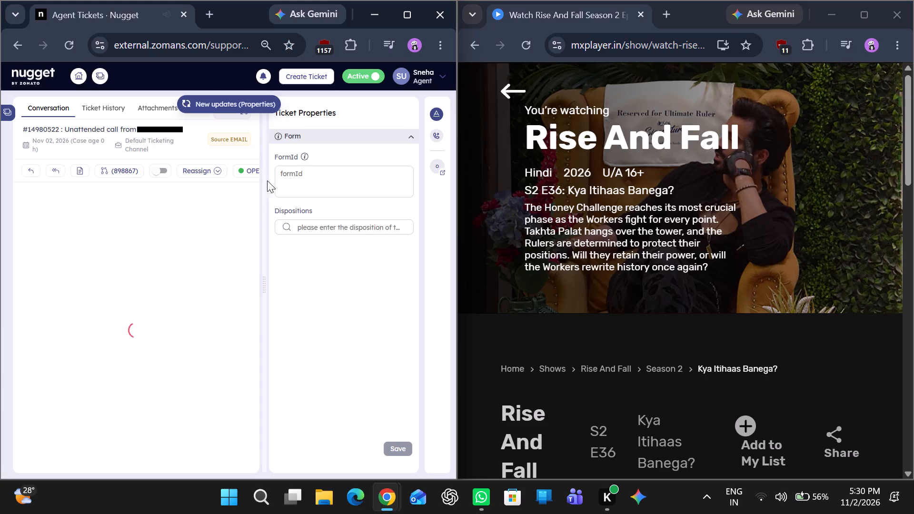
# Change the status of ticket #14980522 to CLOSED, submit the change and return to the My Tickets page.
pyautogui.click(245, 176)
pyautogui.click(237, 191)
pyautogui.click(318, 292)
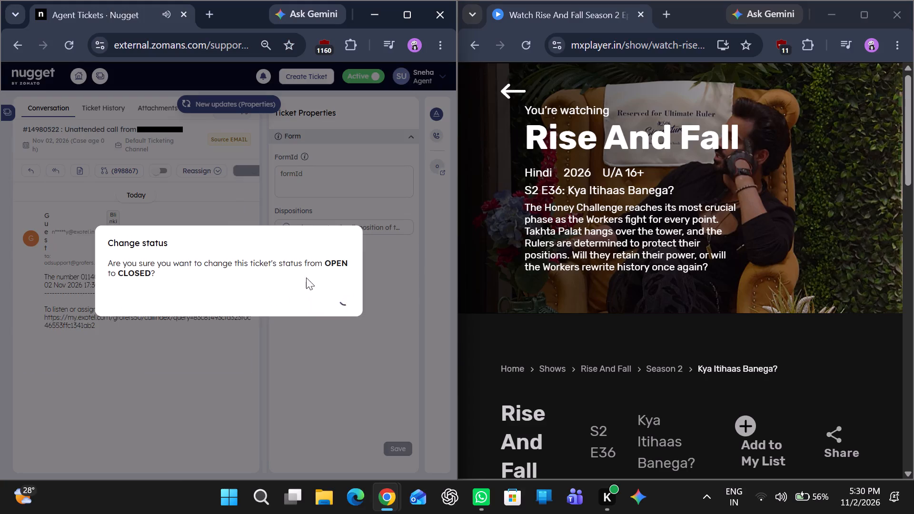
pyautogui.click(249, 373)
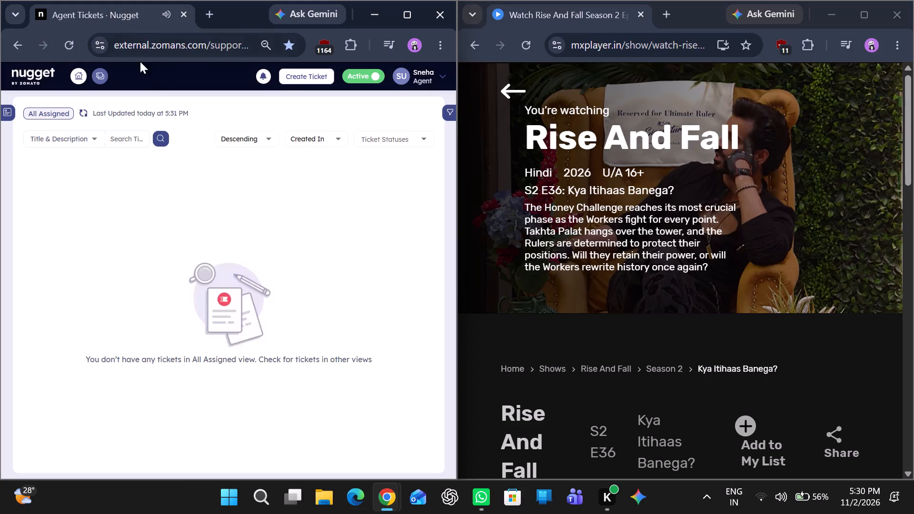
pyautogui.doubleClick(82, 110)
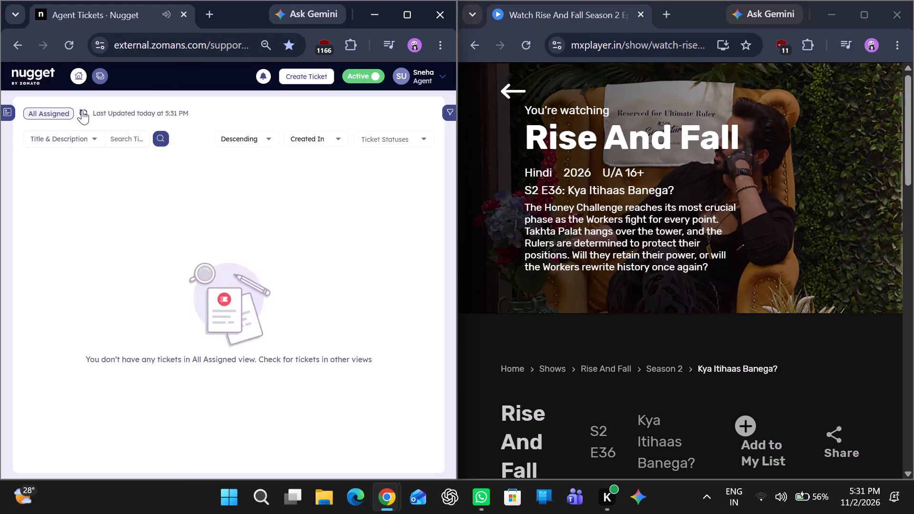
pyautogui.click(82, 110)
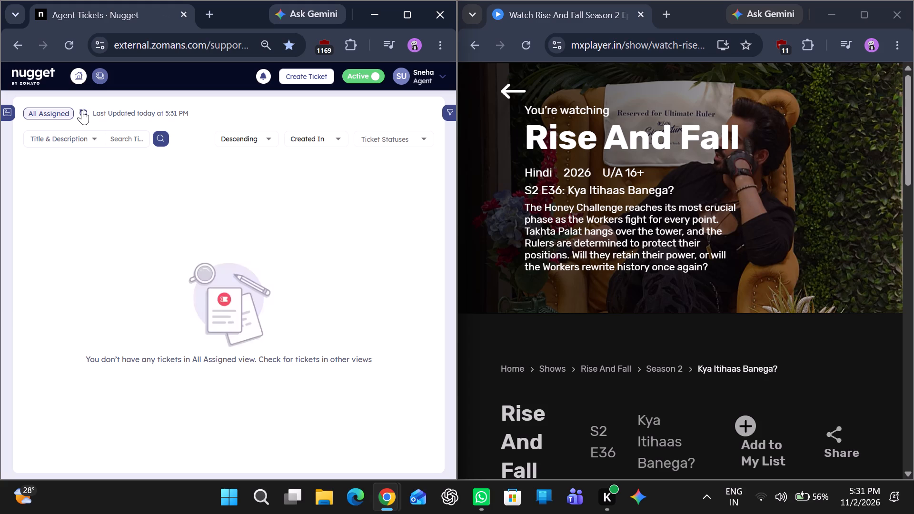
pyautogui.click(82, 110)
pyautogui.click(85, 110)
pyautogui.click(87, 179)
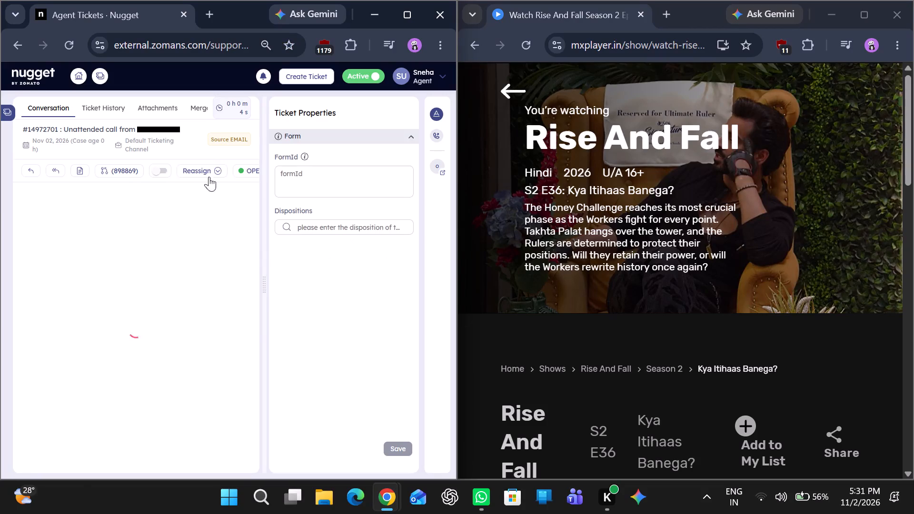
# Change the status of ticket #14972701 to CLOSED, submit the change and return to the My Tickets page.
pyautogui.click(243, 169)
pyautogui.click(234, 187)
pyautogui.click(327, 304)
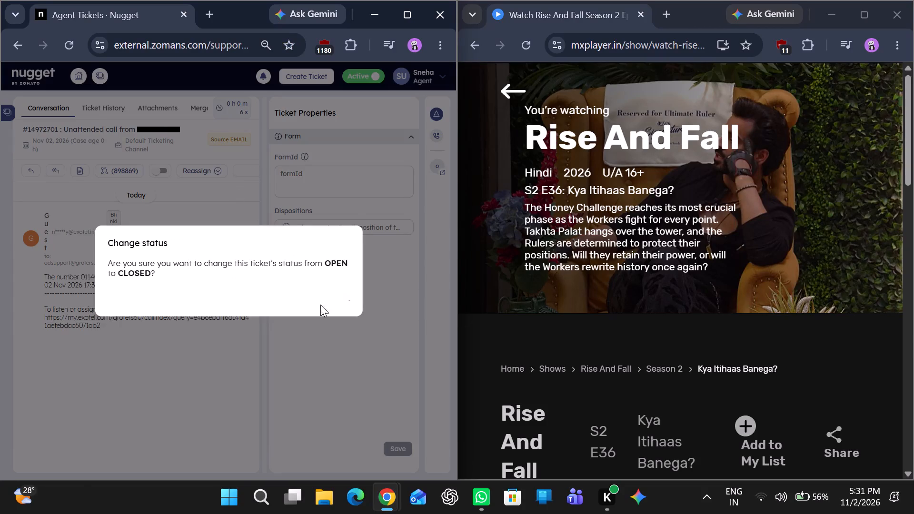
pyautogui.click(264, 381)
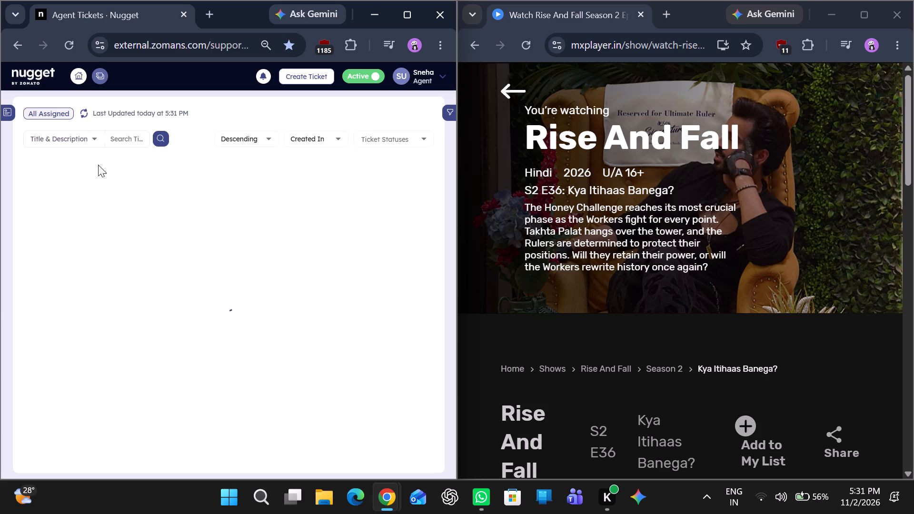
# Refresh the All Assigned ticket list repeatedly to check for newly assigned tickets.
pyautogui.click(83, 110)
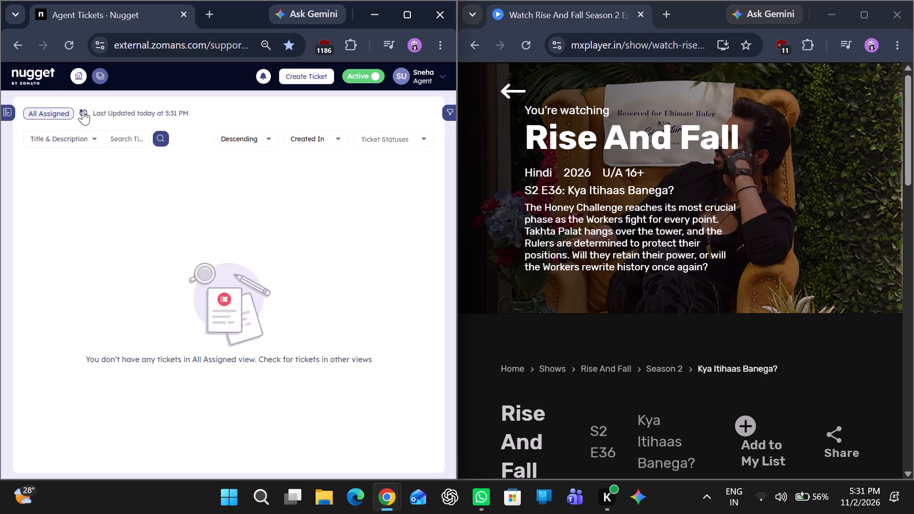
pyautogui.click(83, 110)
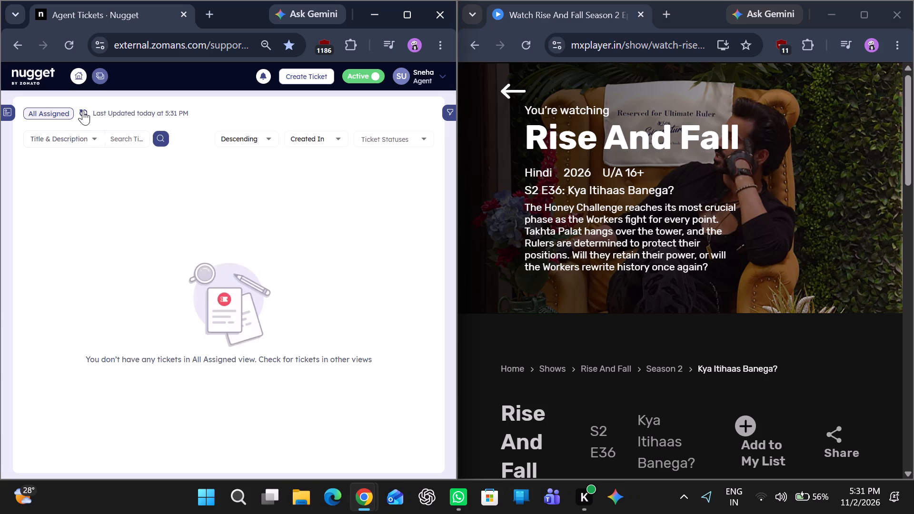
pyautogui.click(83, 110)
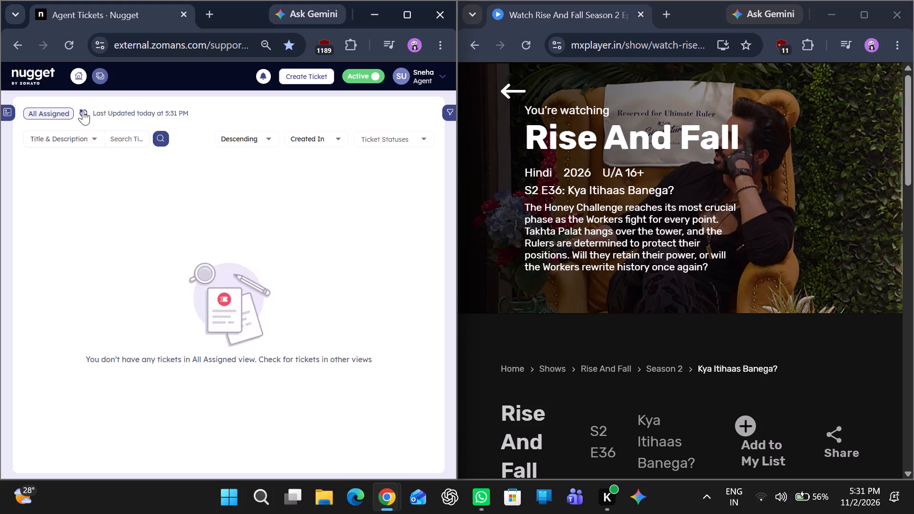
pyautogui.click(83, 110)
pyautogui.click(83, 110)
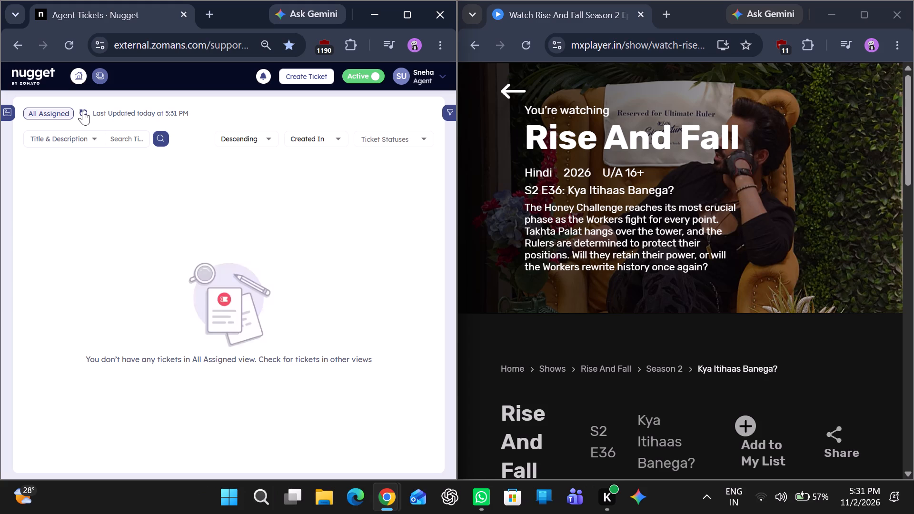
pyautogui.click(83, 110)
pyautogui.click(83, 110)
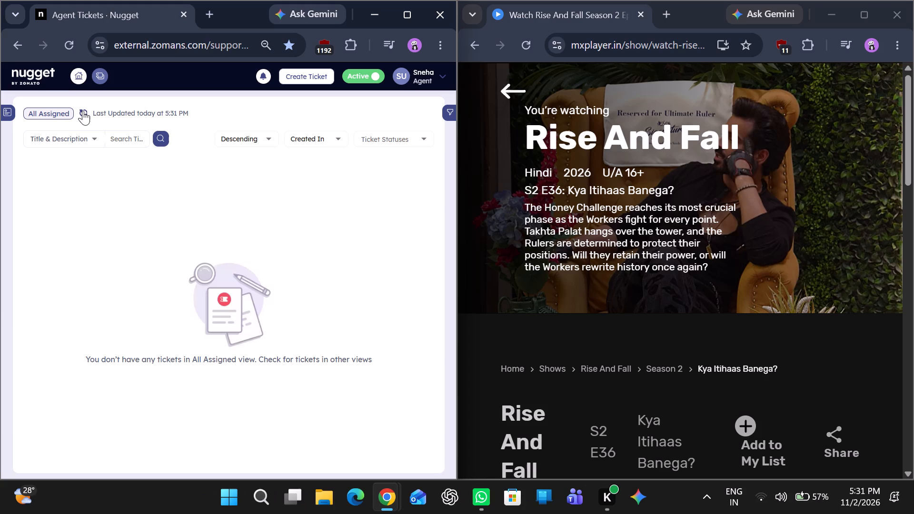
pyautogui.click(83, 110)
# Open the list of available Wi-Fi networks to check the computer's connection.
pyautogui.click(760, 498)
pyautogui.click(715, 240)
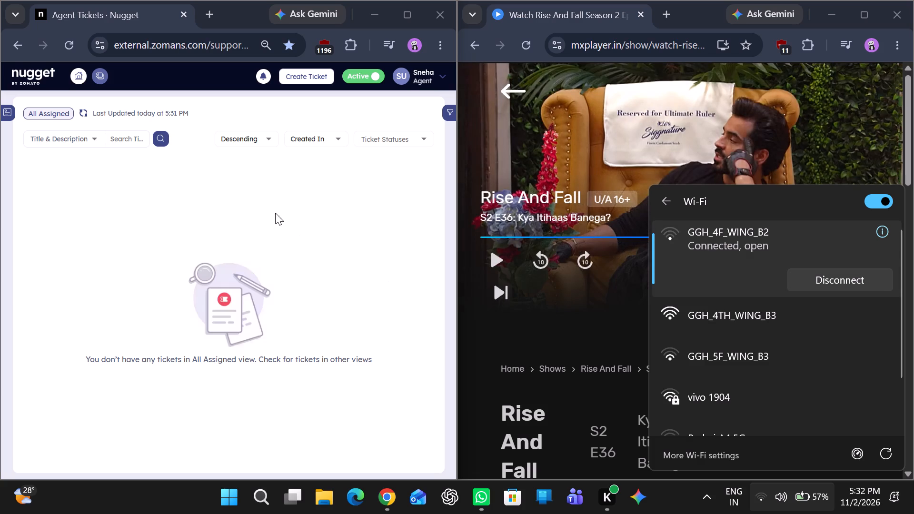
# Return to the Nugget ticket page and refresh the All Assigned list to check for new tickets.
pyautogui.click(82, 109)
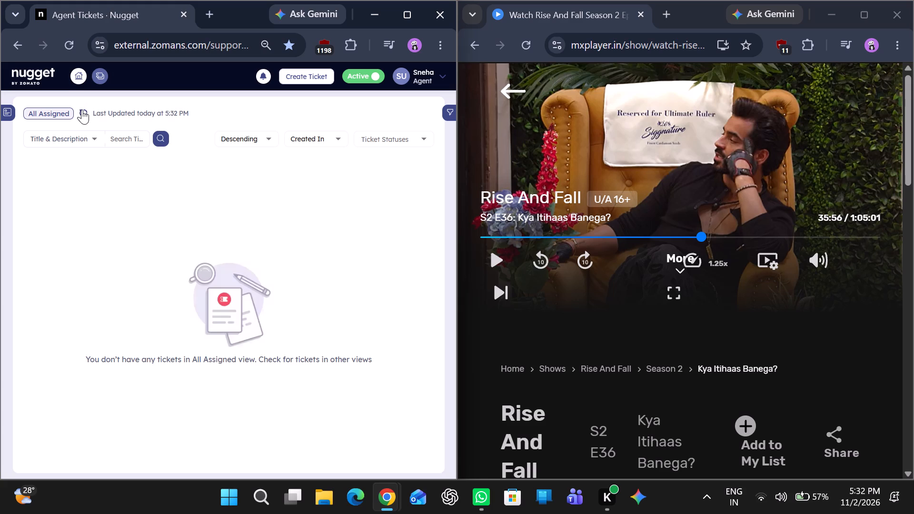
pyautogui.click(85, 110)
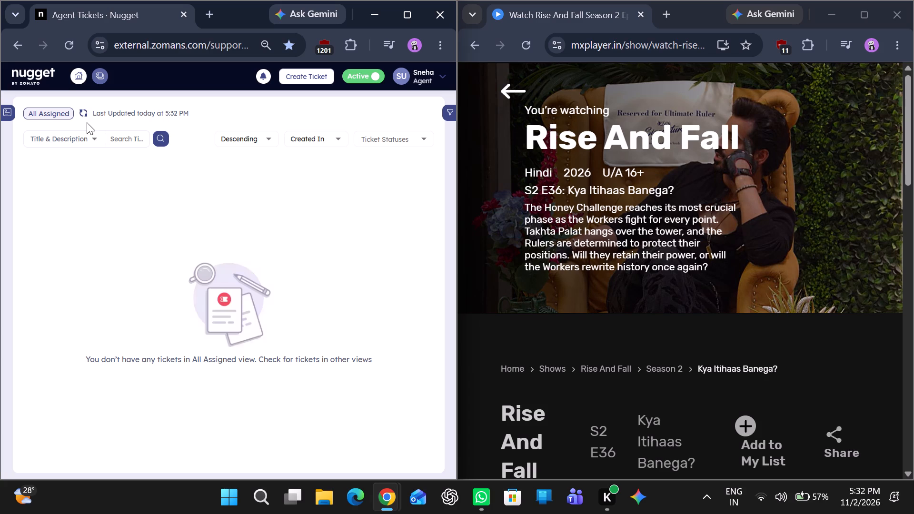
pyautogui.click(87, 122)
pyautogui.click(83, 110)
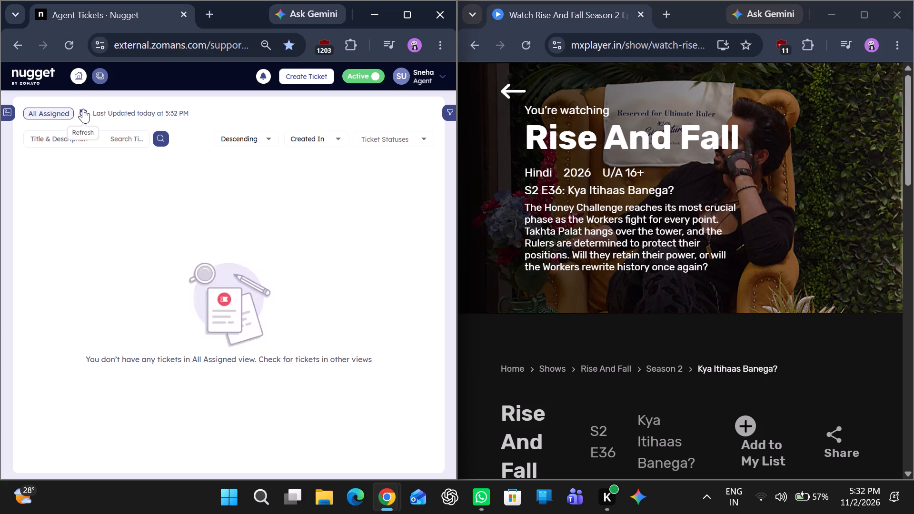
pyautogui.click(83, 109)
pyautogui.click(83, 109)
pyautogui.click(84, 109)
pyautogui.click(84, 109)
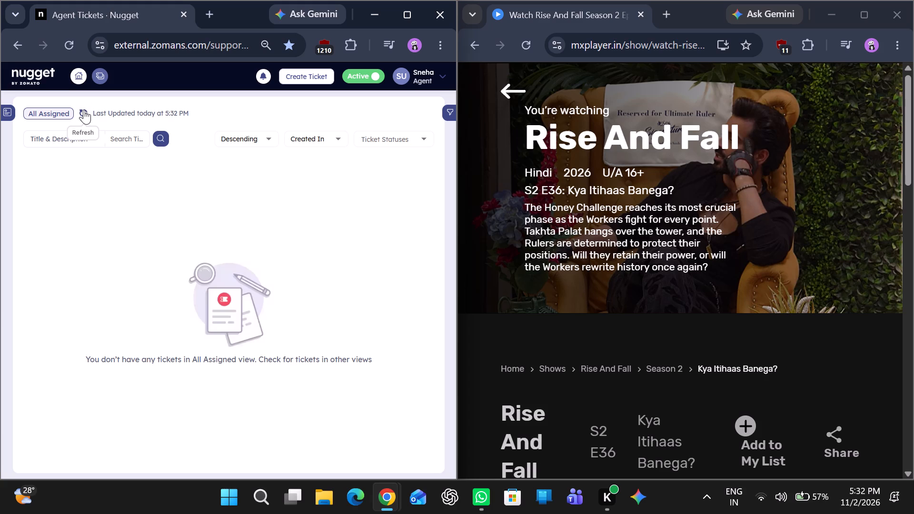
pyautogui.click(84, 109)
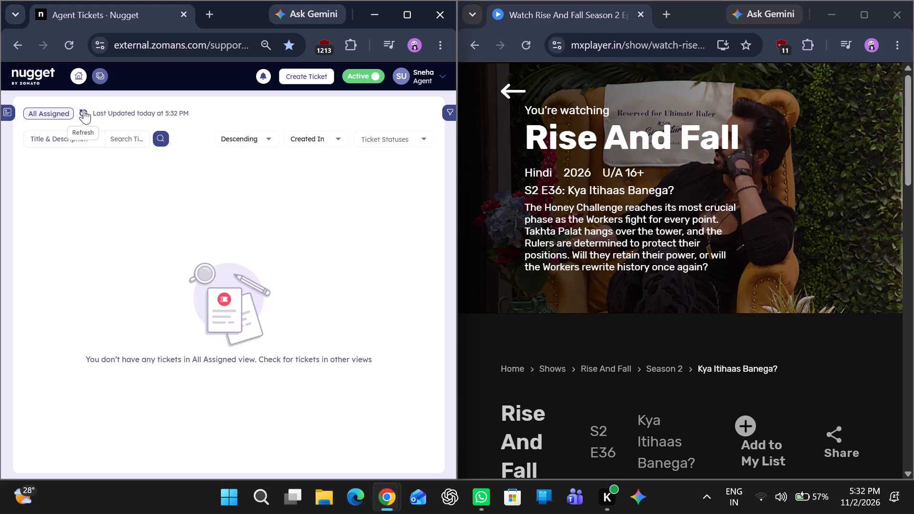
pyautogui.click(84, 109)
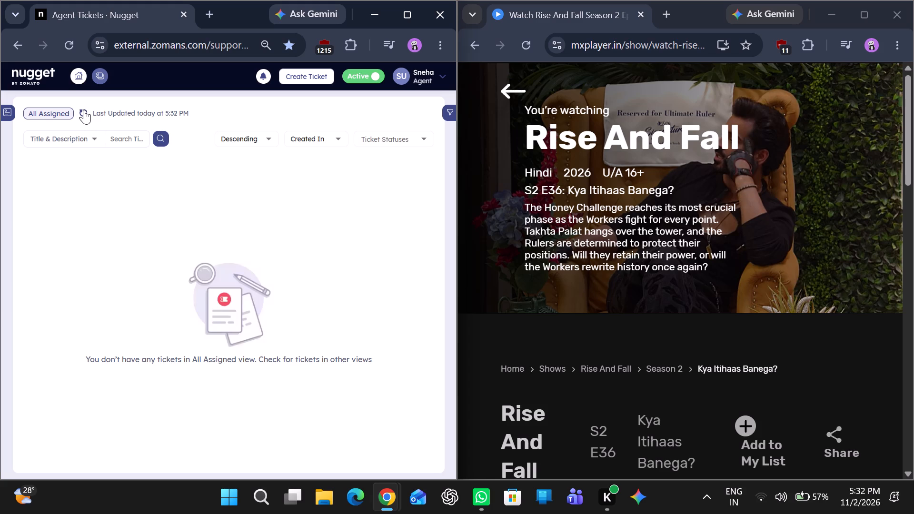
pyautogui.click(84, 109)
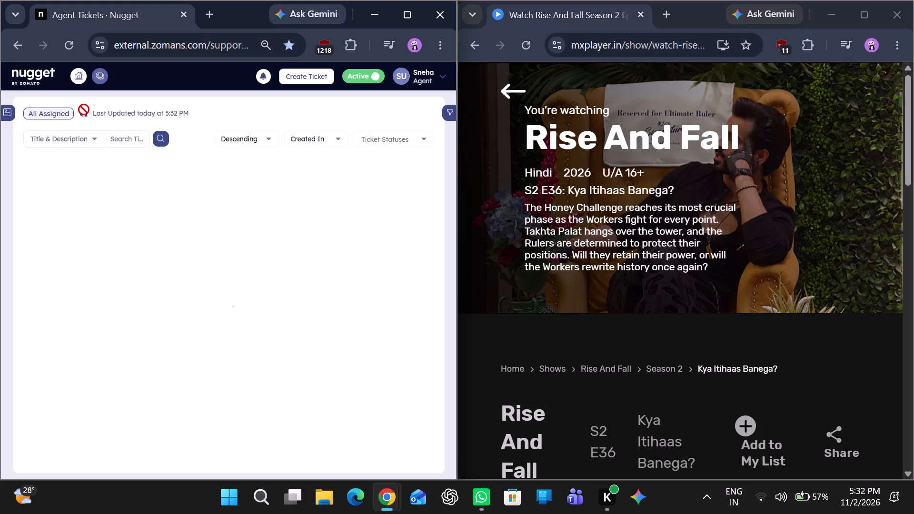
pyautogui.click(84, 109)
pyautogui.doubleClick(84, 109)
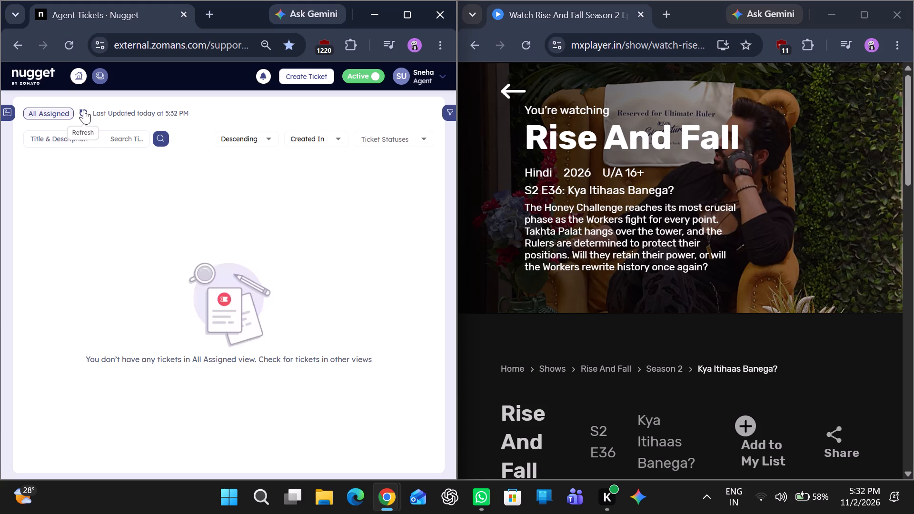
pyautogui.doubleClick(84, 109)
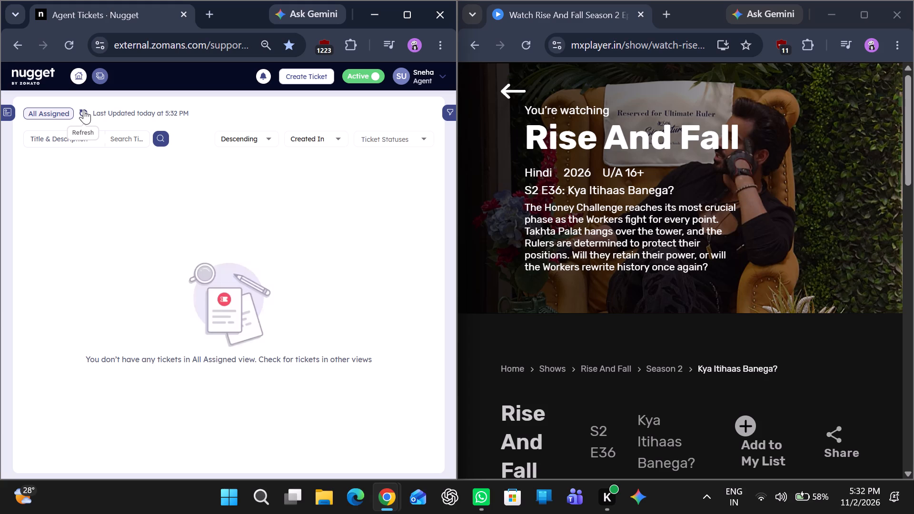
pyautogui.click(84, 109)
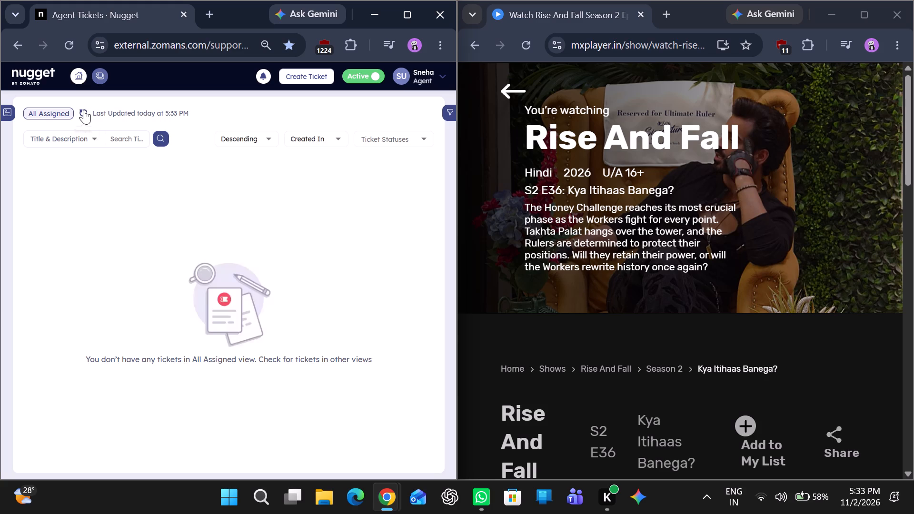
pyautogui.click(84, 109)
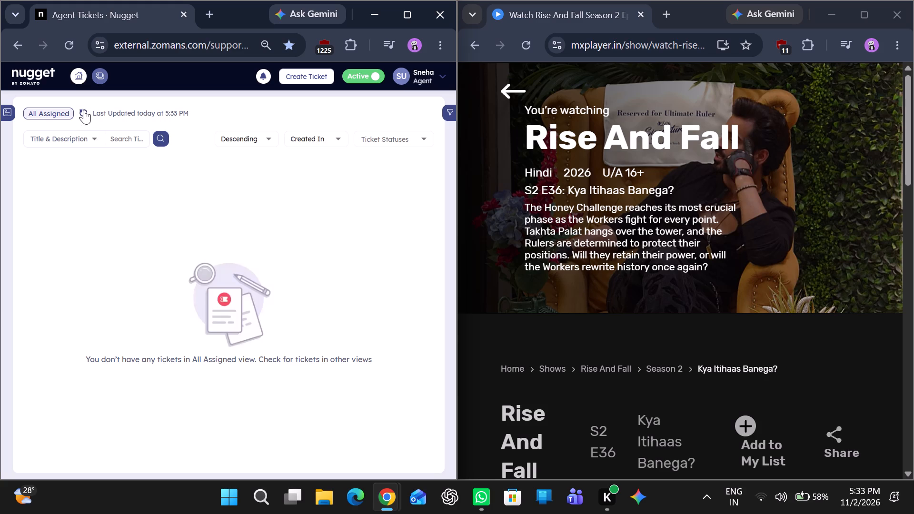
pyautogui.click(84, 109)
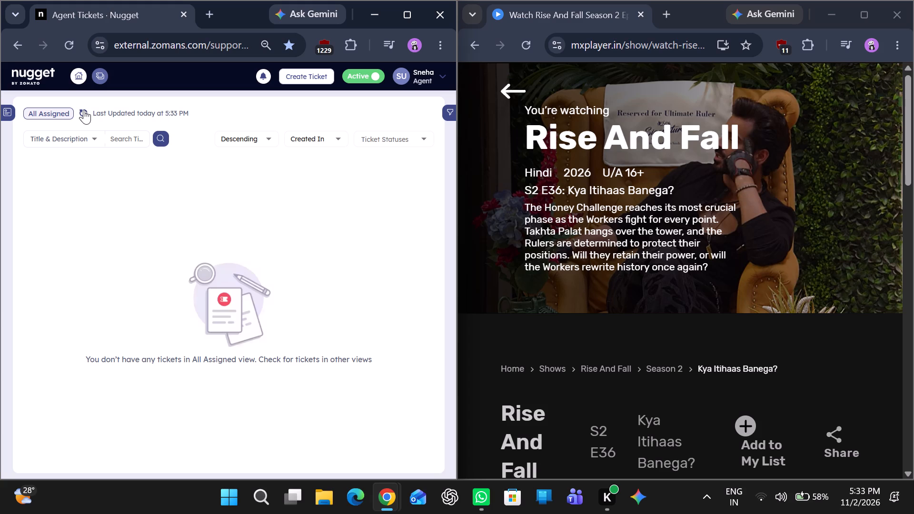
pyautogui.click(84, 109)
pyautogui.click(84, 109)
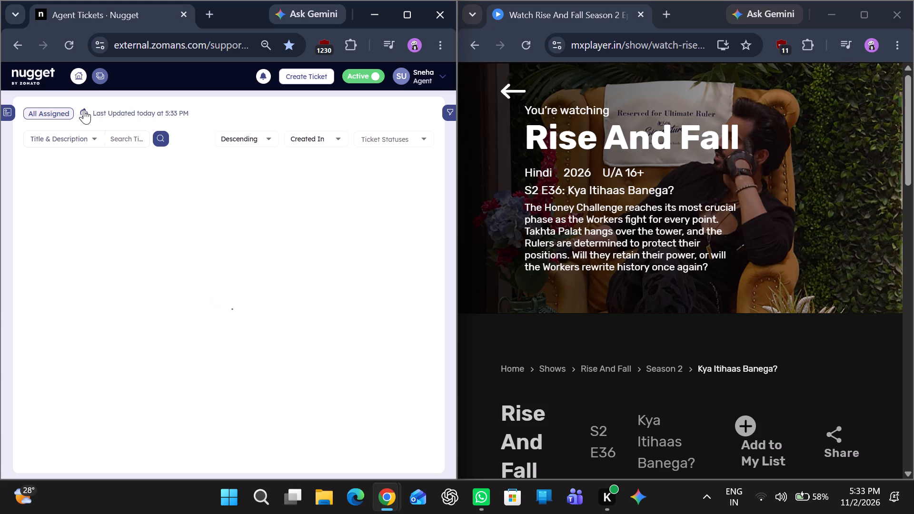
pyautogui.click(84, 109)
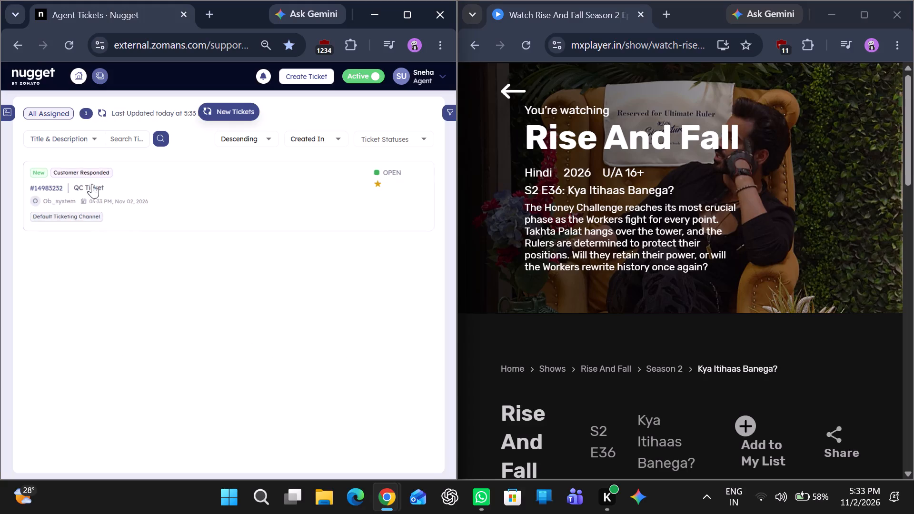
pyautogui.click(92, 184)
pyautogui.tripleClick(100, 301)
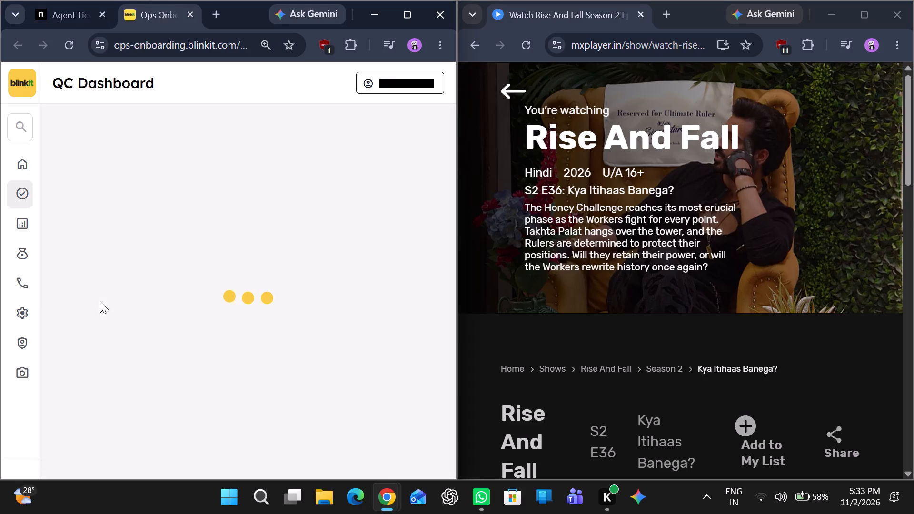
pyautogui.click(100, 301)
pyautogui.scroll(-5, 274, 292)
pyautogui.click(281, 438)
pyautogui.scroll(-4, 281, 433)
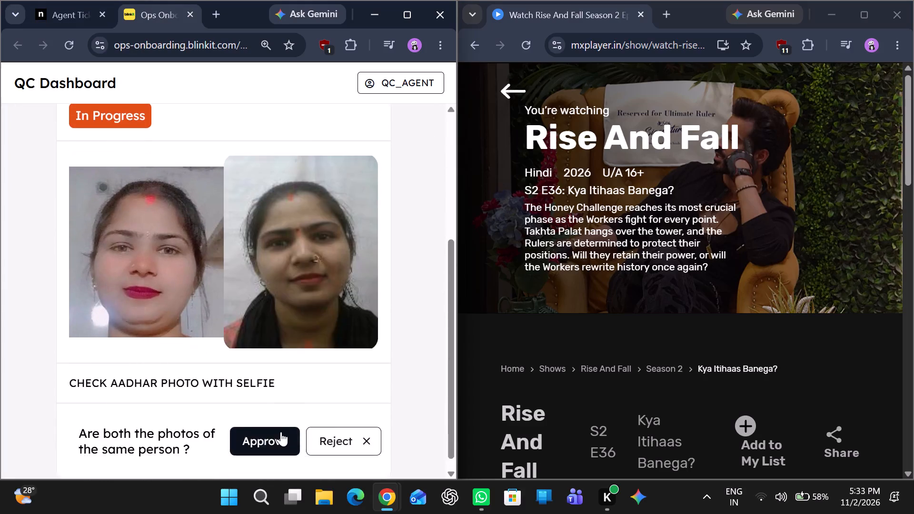
pyautogui.scroll(-1, 281, 432)
pyautogui.doubleClick(281, 428)
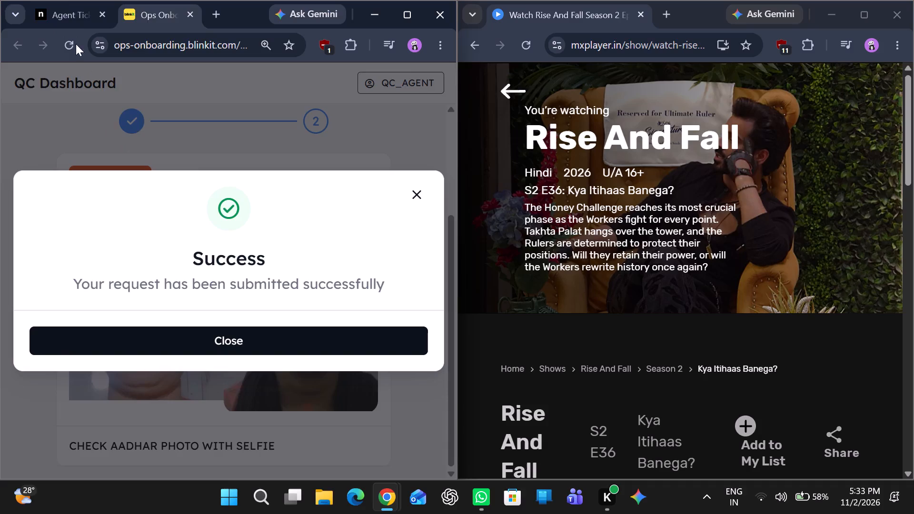
pyautogui.click(67, 4)
pyautogui.doubleClick(67, 10)
pyautogui.doubleClick(222, 176)
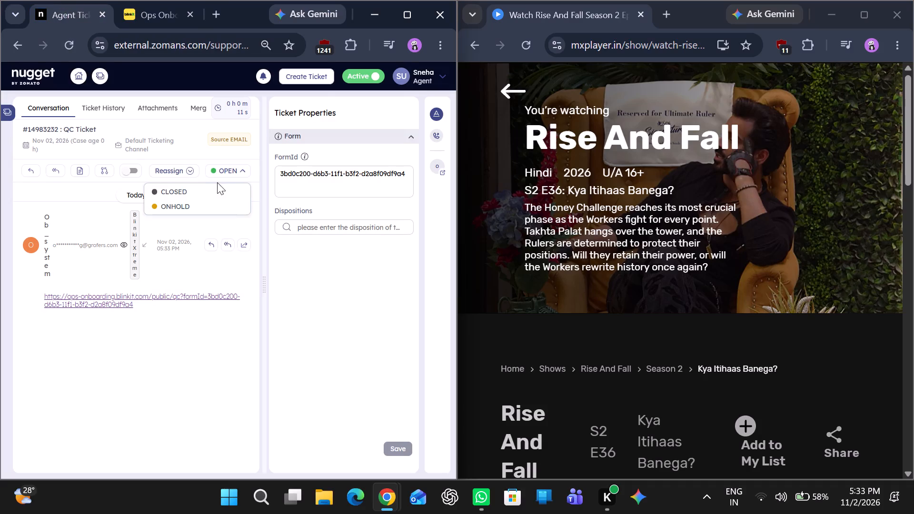
pyautogui.doubleClick(217, 187)
pyautogui.doubleClick(238, 168)
pyautogui.tripleClick(216, 172)
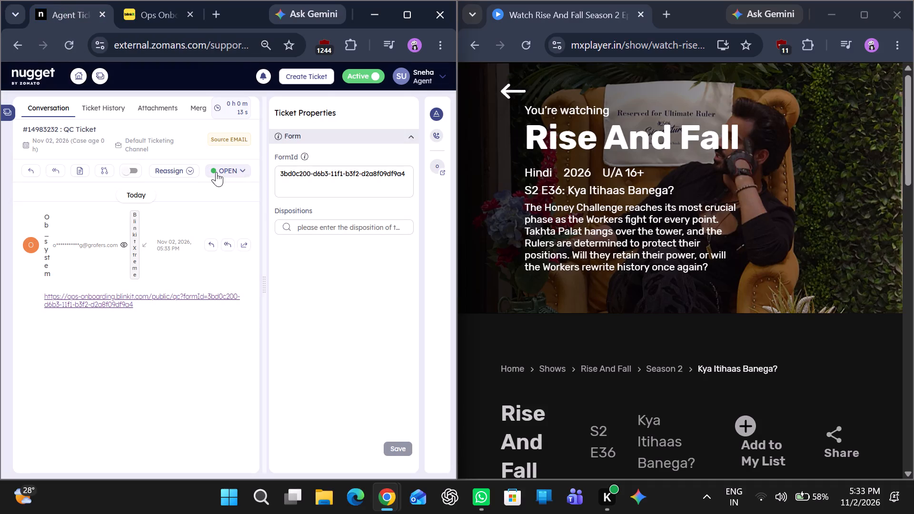
pyautogui.doubleClick(198, 194)
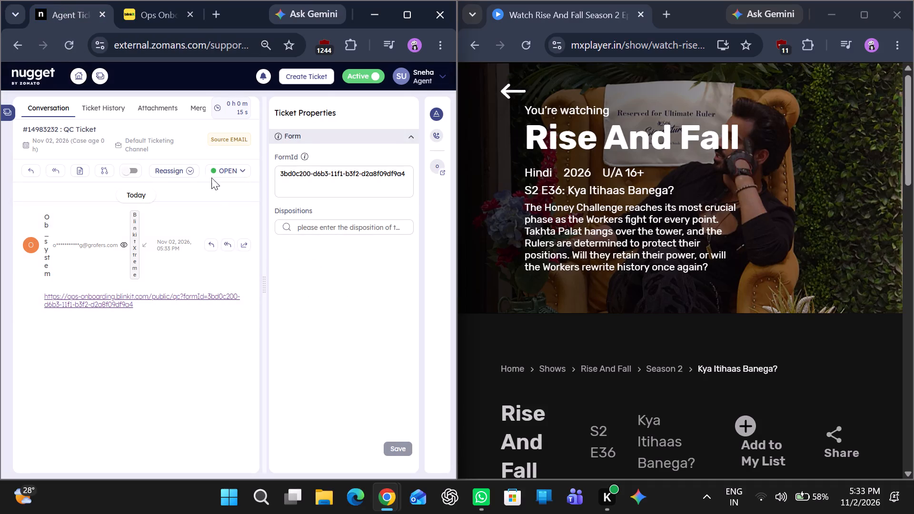
pyautogui.click(210, 167)
pyautogui.click(207, 187)
pyautogui.click(321, 302)
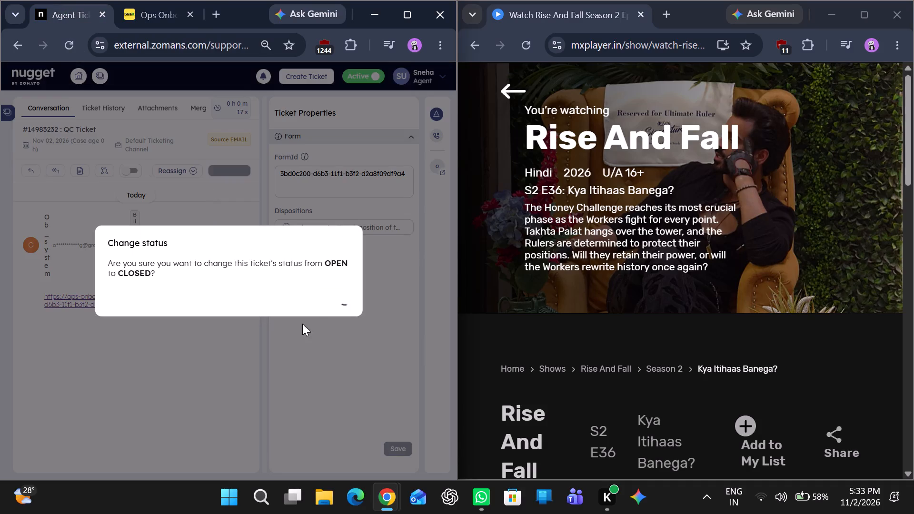
pyautogui.doubleClick(229, 378)
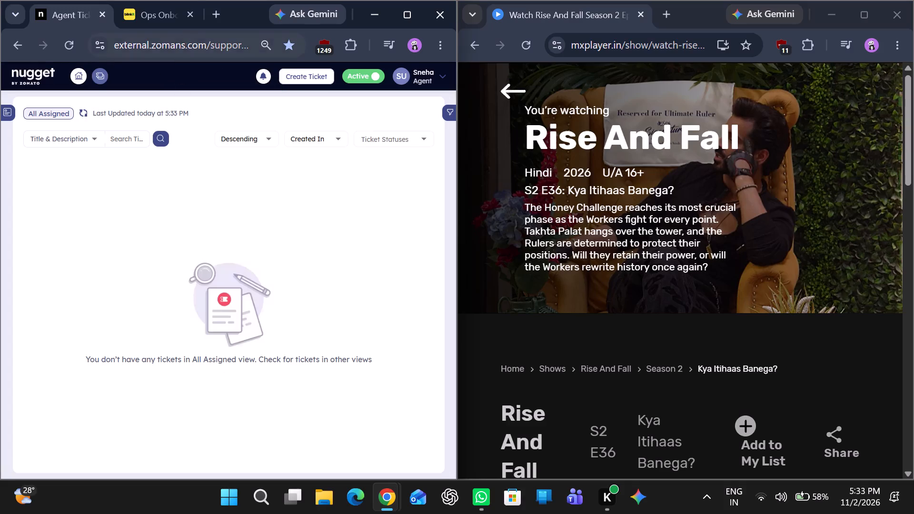
pyautogui.click(190, 12)
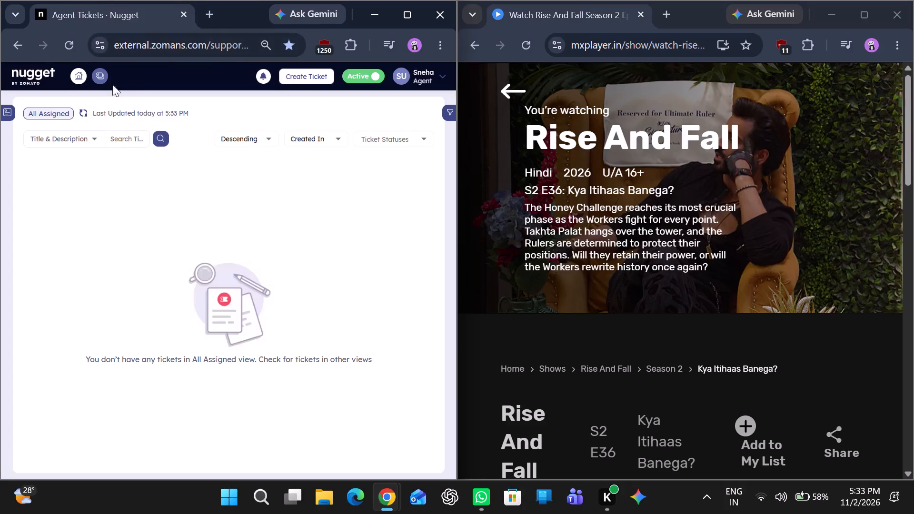
# Refresh the All Assigned list until a new ticket arrives, opening ticket #14863066 and its linked QC form.
pyautogui.click(84, 110)
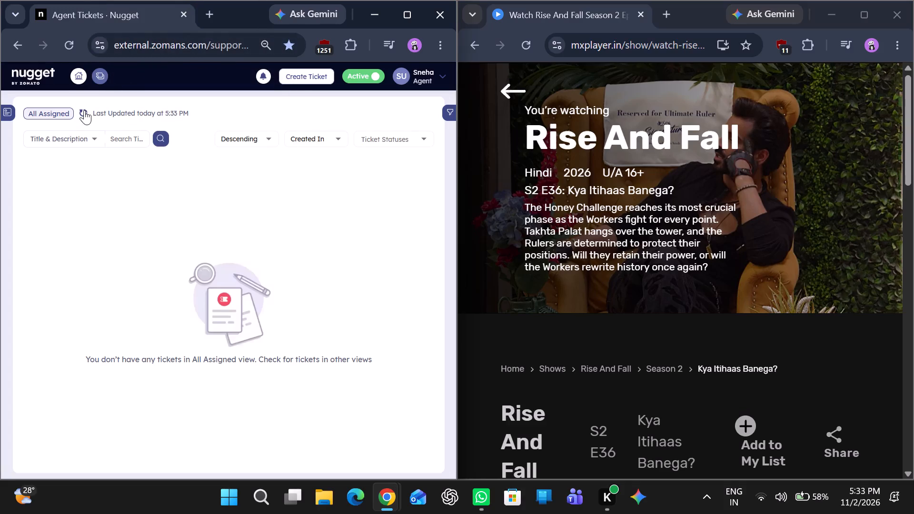
pyautogui.click(84, 110)
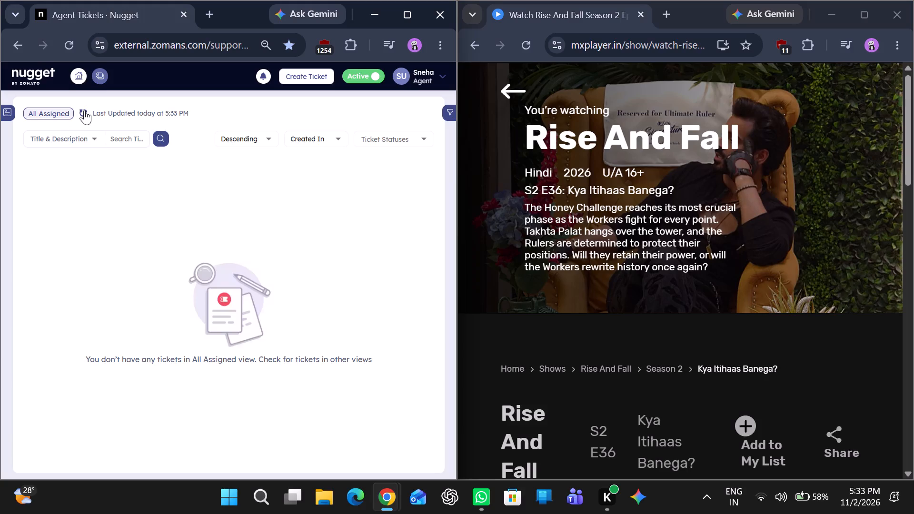
pyautogui.click(104, 215)
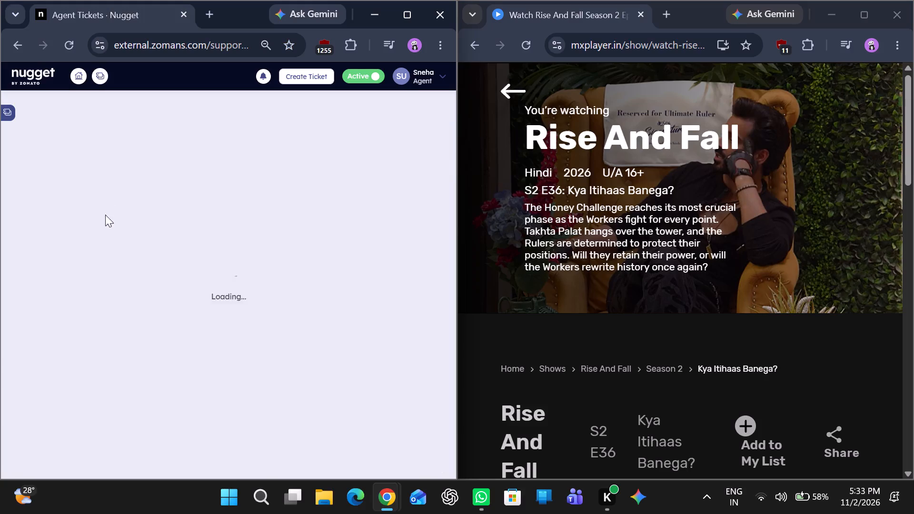
pyautogui.doubleClick(95, 301)
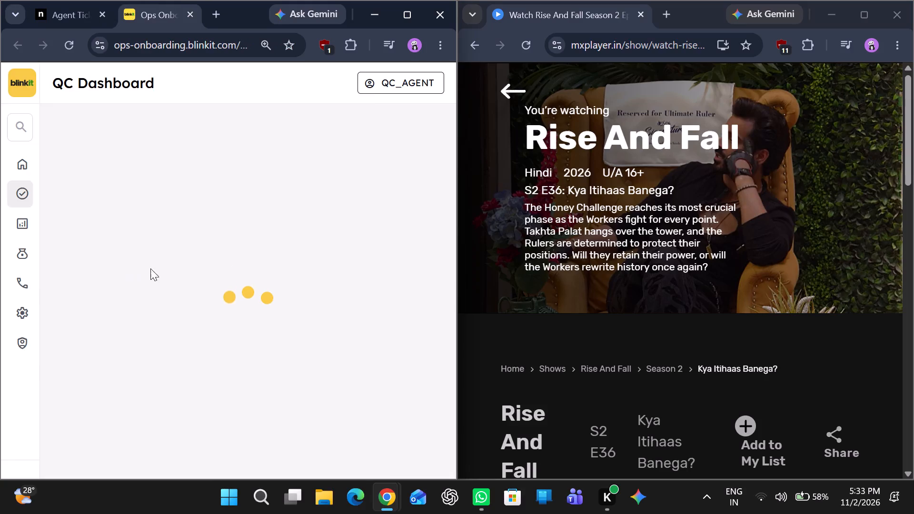
# Reject the selfie on the QC form of ticket #14863066, selecting a rejection reason.
pyautogui.scroll(-5, 261, 274)
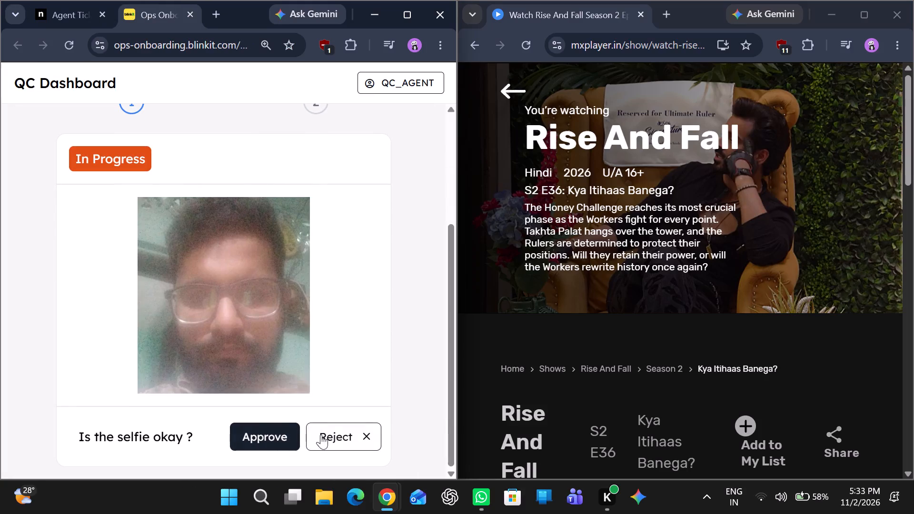
pyautogui.click(321, 435)
pyautogui.click(322, 398)
pyautogui.click(78, 10)
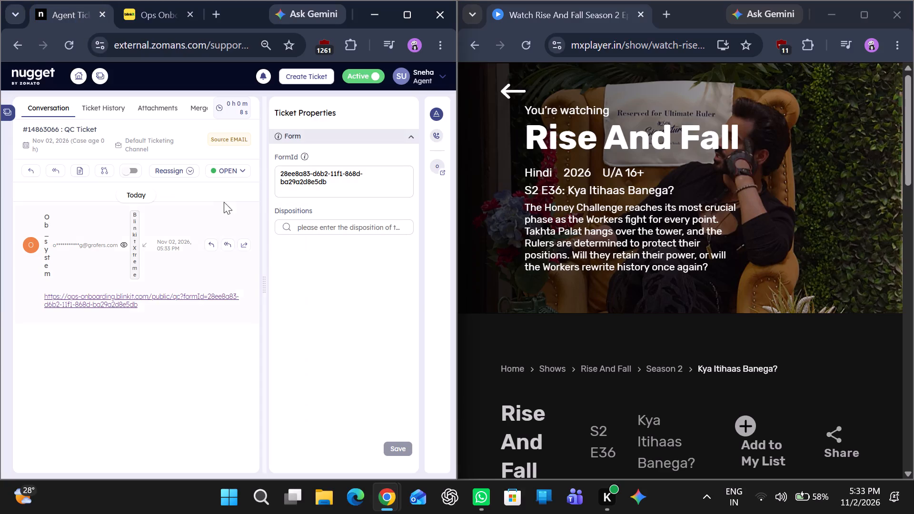
pyautogui.click(237, 176)
pyautogui.click(214, 190)
pyautogui.click(318, 297)
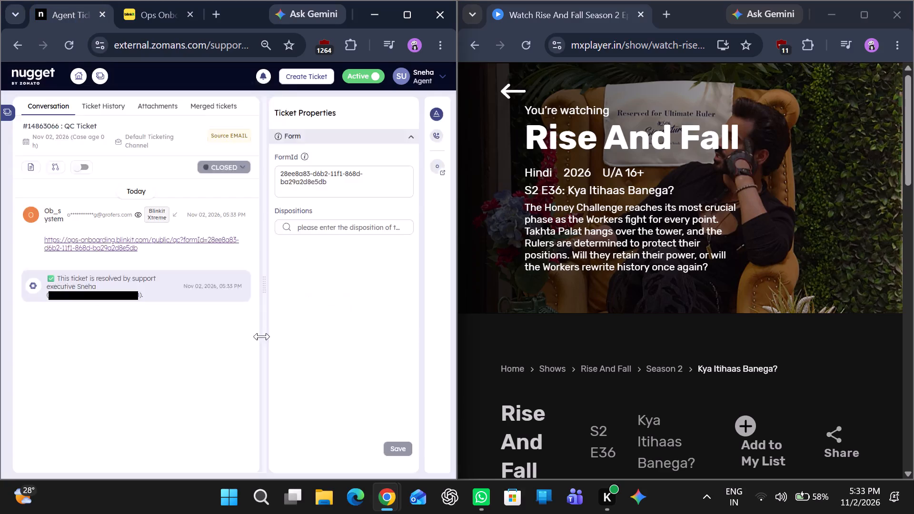
pyautogui.click(229, 384)
pyautogui.click(186, 16)
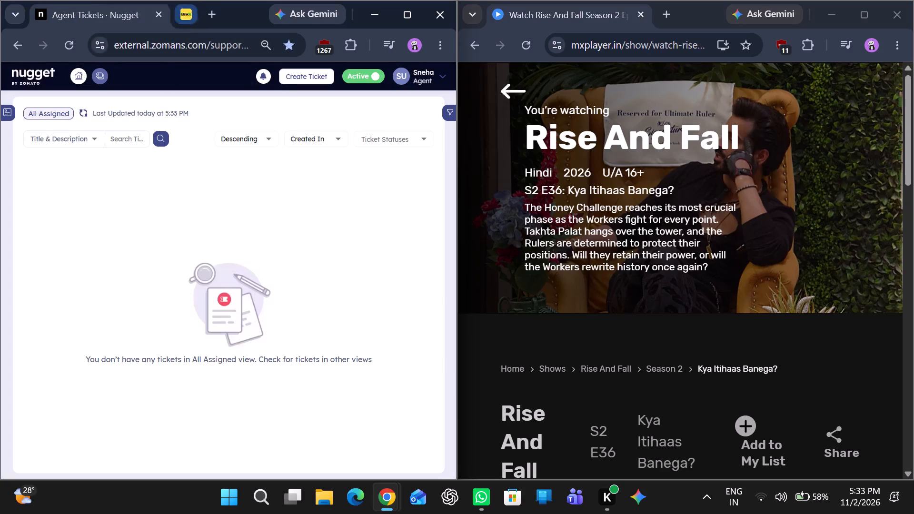
# Refresh the All Assigned list until a new ticket arrives, opening ticket #14988837 and its linked QC form.
pyautogui.click(85, 109)
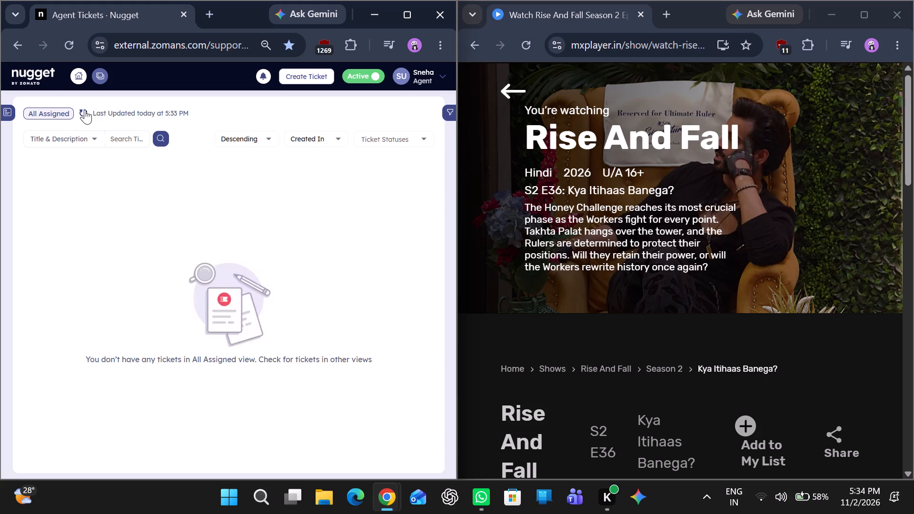
pyautogui.click(85, 109)
pyautogui.click(85, 109)
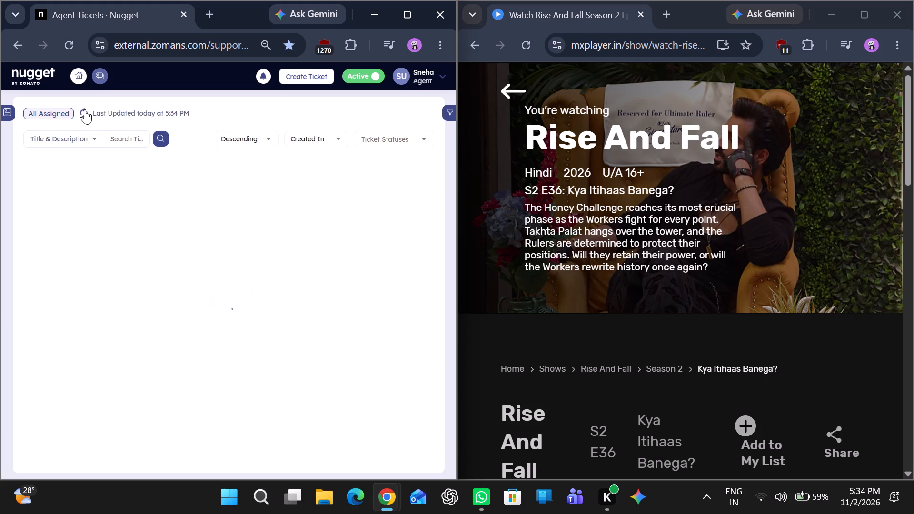
pyautogui.click(85, 109)
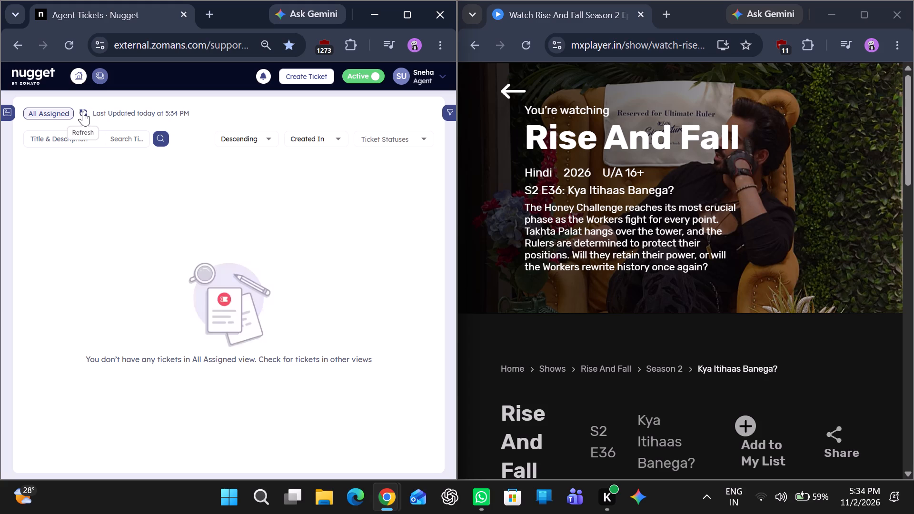
pyautogui.click(83, 111)
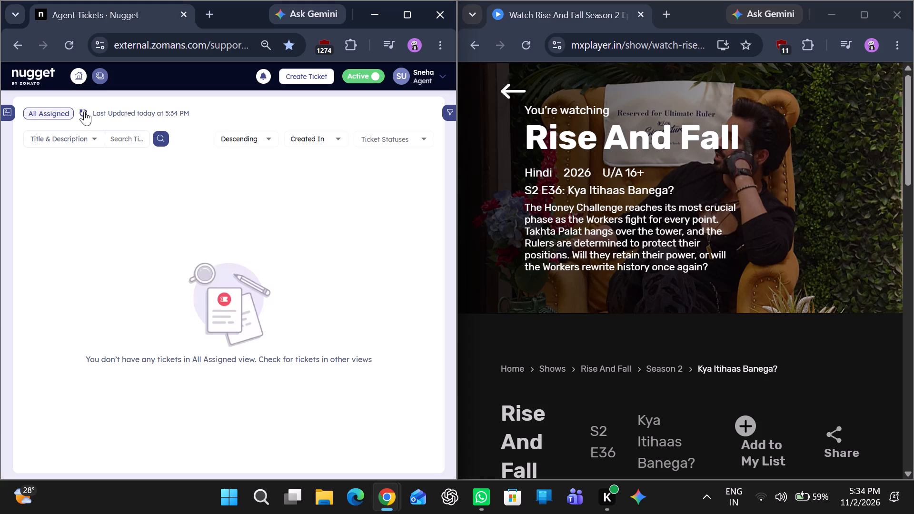
pyautogui.click(84, 111)
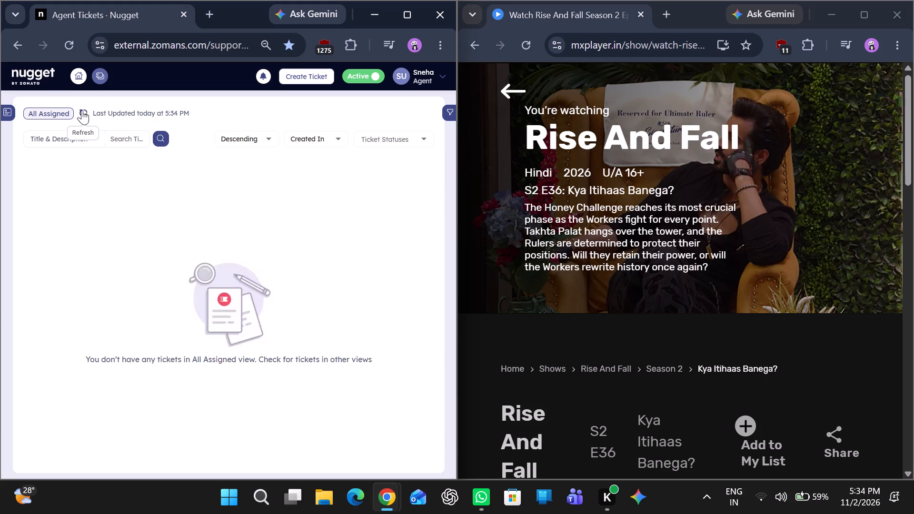
pyautogui.click(82, 110)
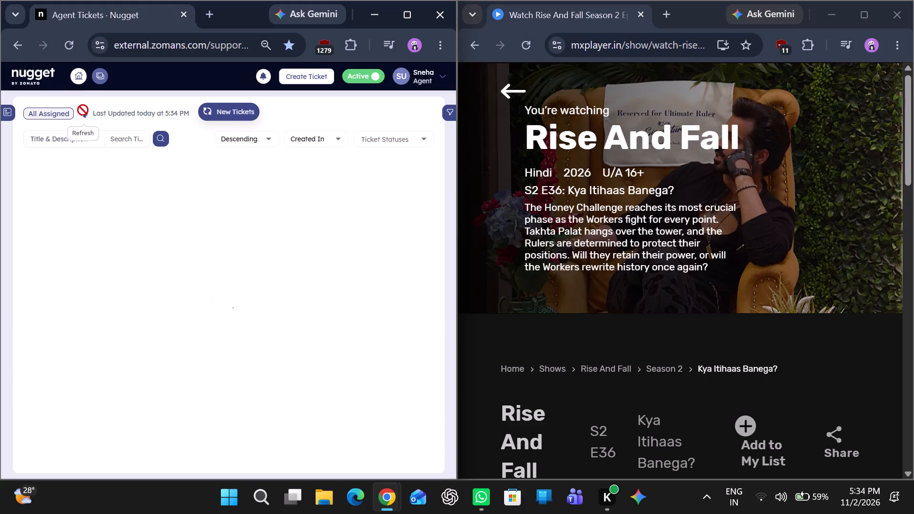
pyautogui.click(115, 177)
pyautogui.tripleClick(90, 295)
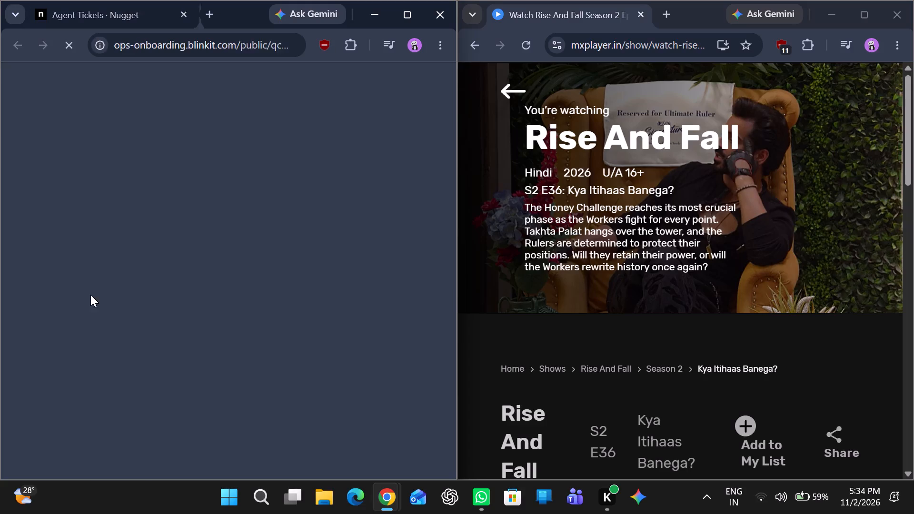
pyautogui.scroll(-5, 231, 279)
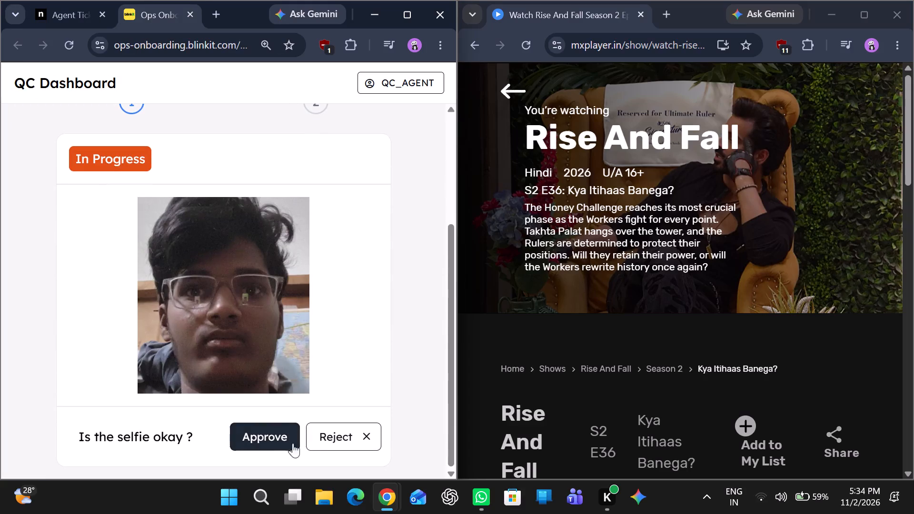
pyautogui.click(331, 443)
pyautogui.click(267, 441)
pyautogui.scroll(-4, 268, 436)
pyautogui.click(269, 436)
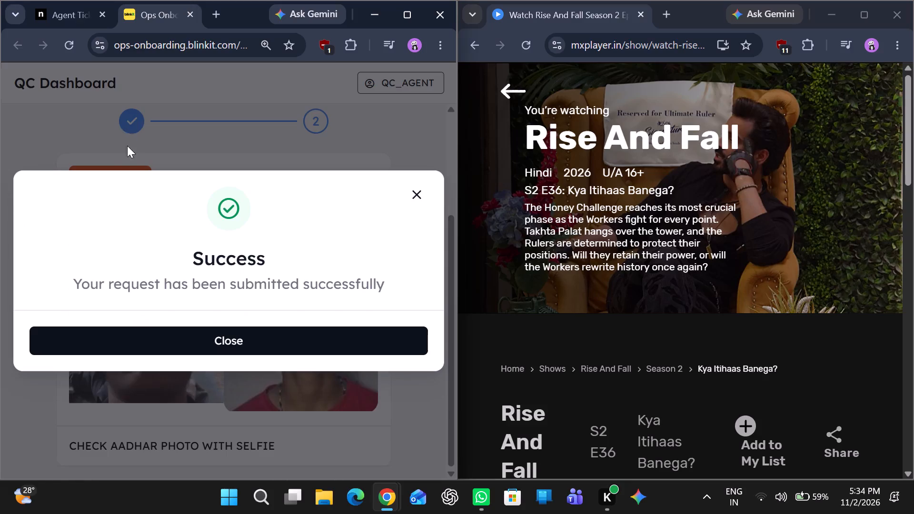
pyautogui.click(70, 7)
pyautogui.click(237, 173)
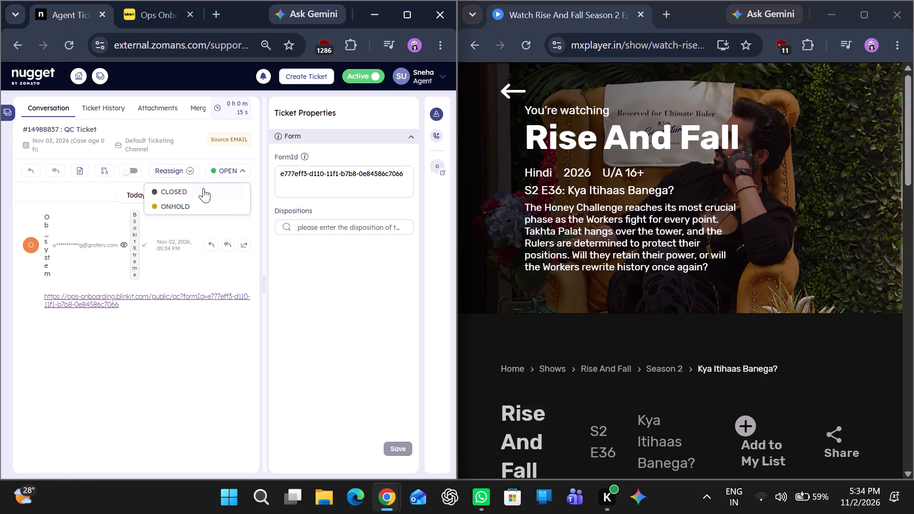
pyautogui.click(203, 188)
pyautogui.click(325, 296)
pyautogui.click(240, 381)
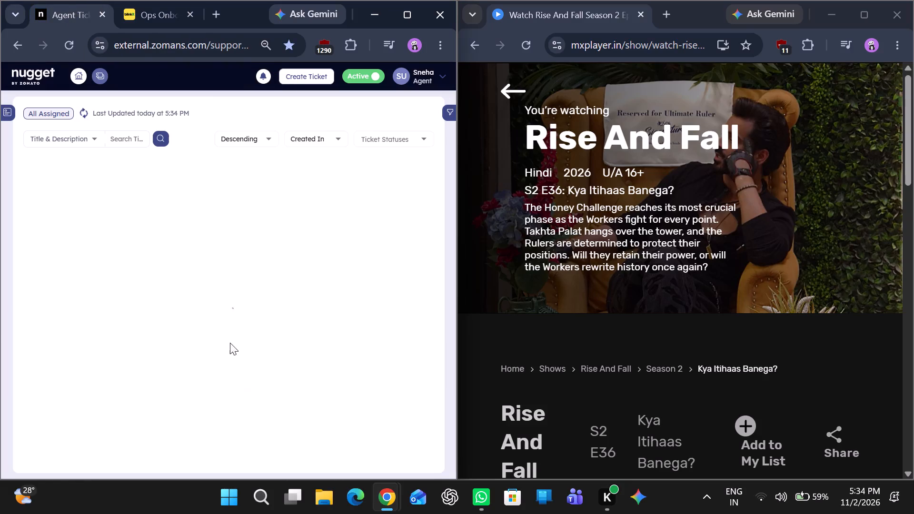
pyautogui.click(192, 18)
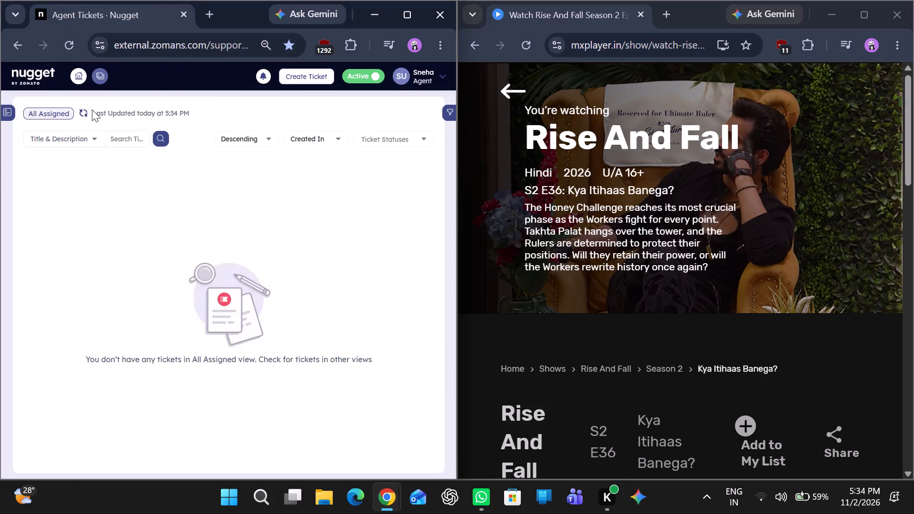
pyautogui.click(85, 108)
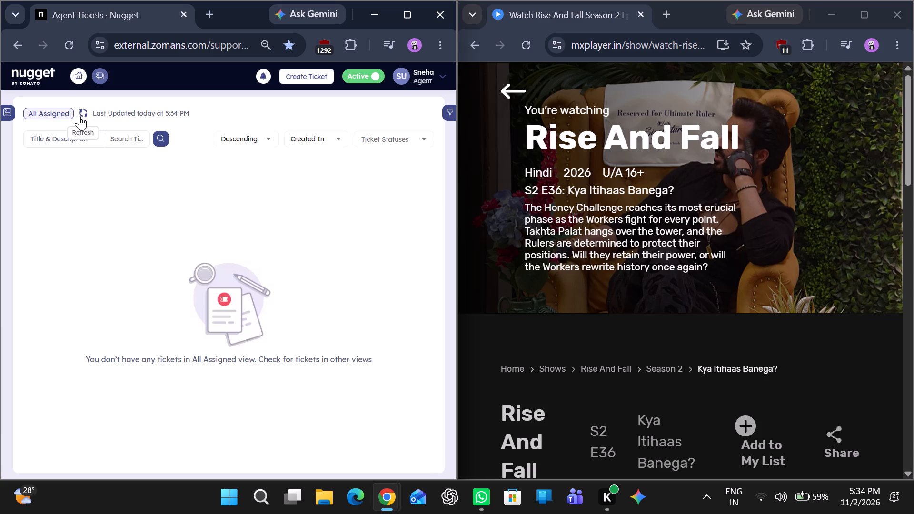
pyautogui.click(84, 113)
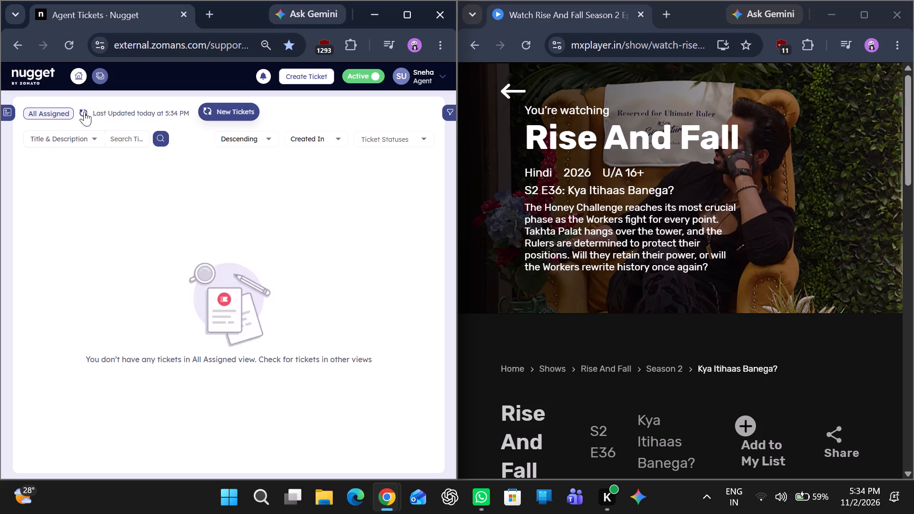
pyautogui.click(84, 111)
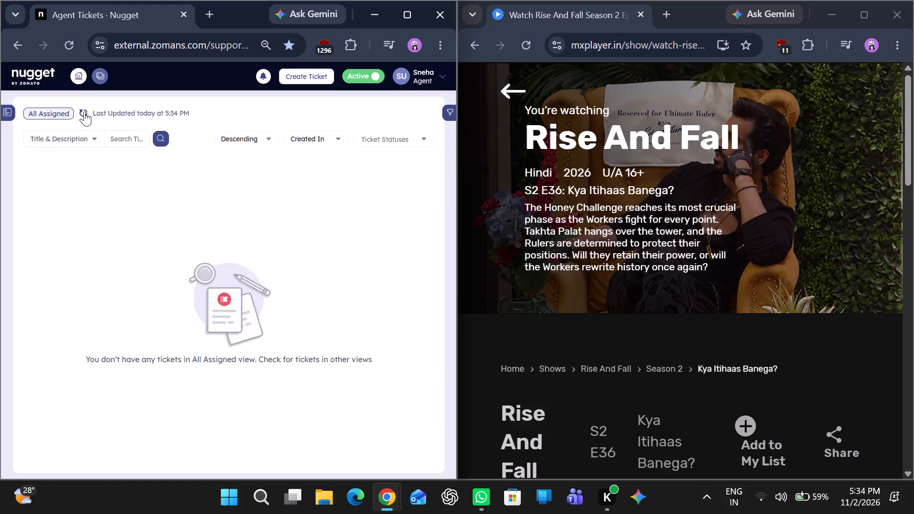
pyautogui.click(84, 111)
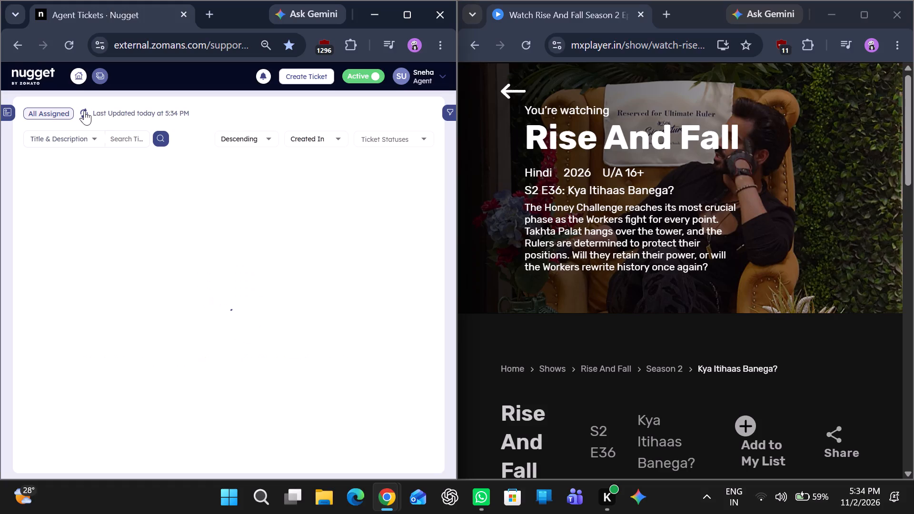
pyautogui.click(84, 110)
pyautogui.click(120, 174)
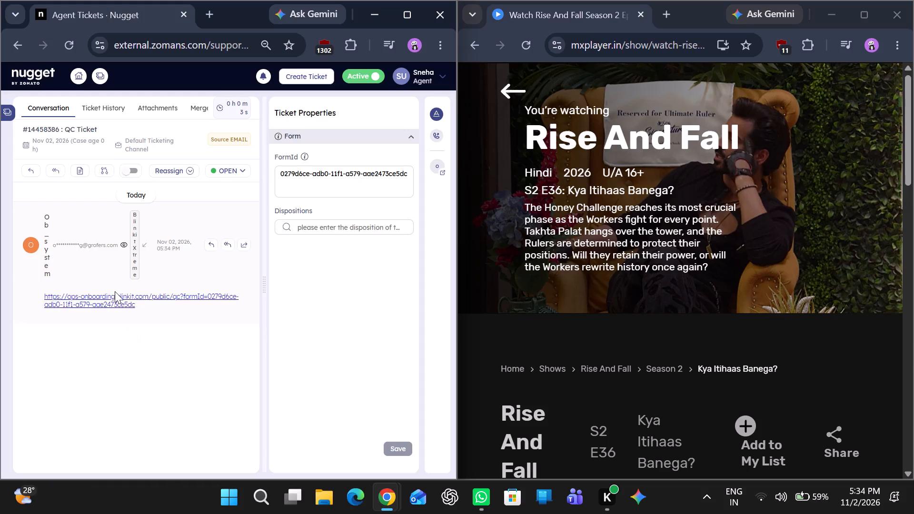
pyautogui.tripleClick(114, 296)
pyautogui.scroll(-4, 280, 302)
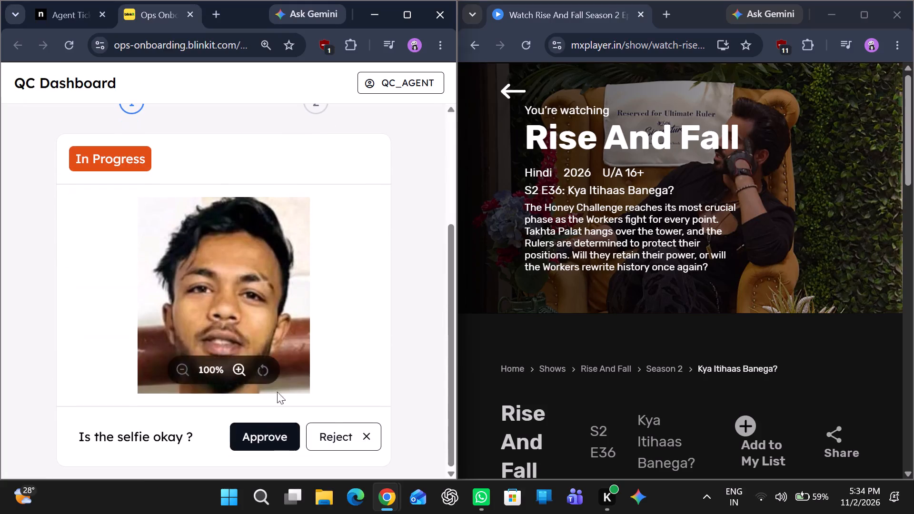
pyautogui.click(336, 437)
pyautogui.click(336, 388)
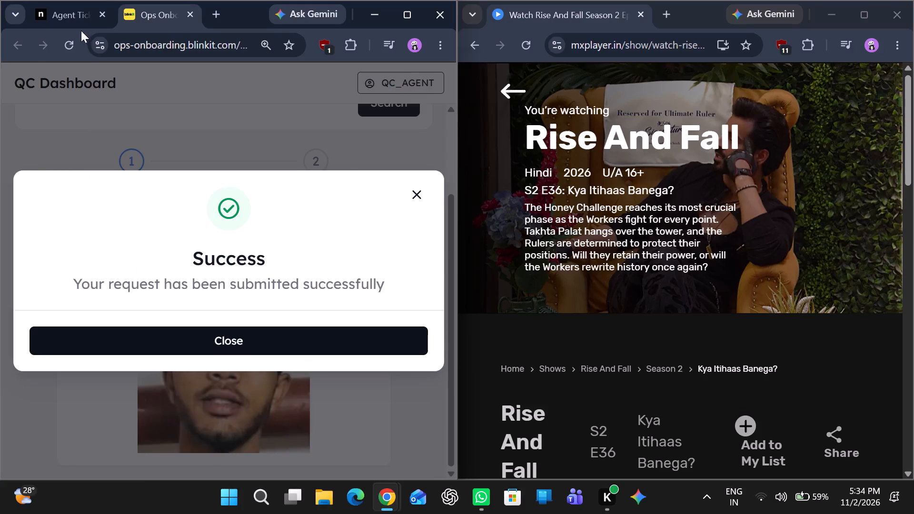
# Return to ticket #14458386 and change its status to CLOSED, submitting the change.
pyautogui.click(77, 21)
pyautogui.click(221, 165)
pyautogui.click(220, 189)
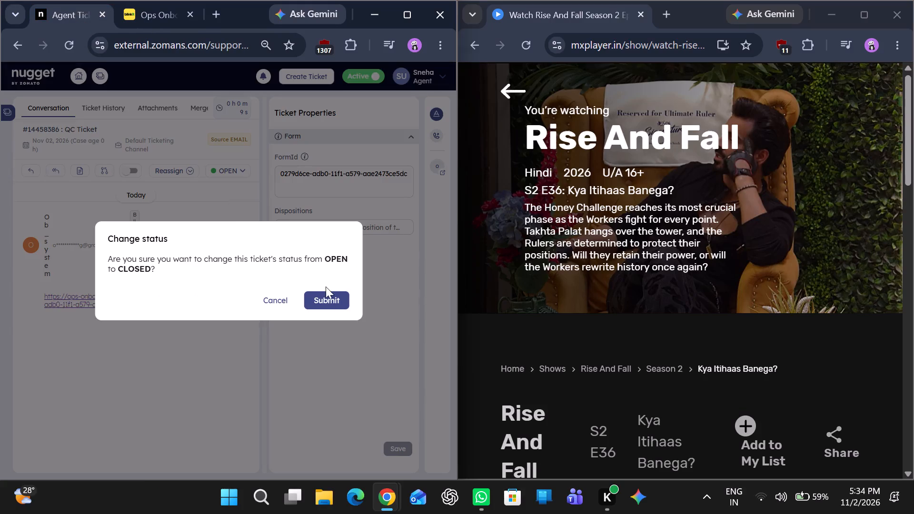
pyautogui.click(310, 298)
# Go back to the My Tickets page and close the QC form tab of ticket #14458386.
pyautogui.click(242, 376)
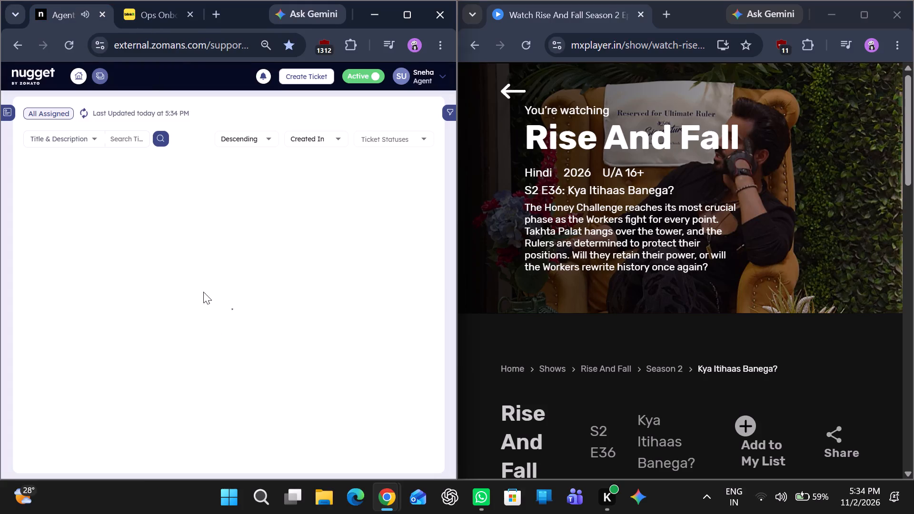
pyautogui.click(185, 16)
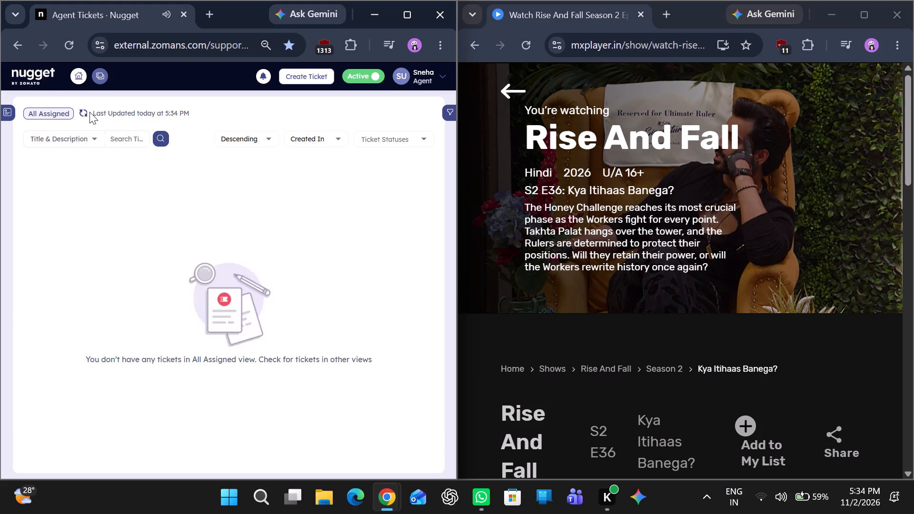
pyautogui.click(83, 110)
pyautogui.click(83, 110)
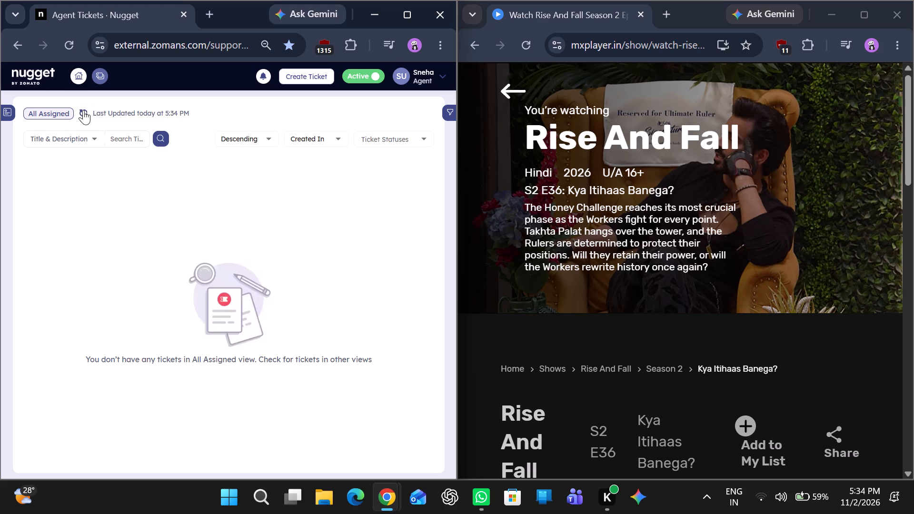
pyautogui.click(83, 110)
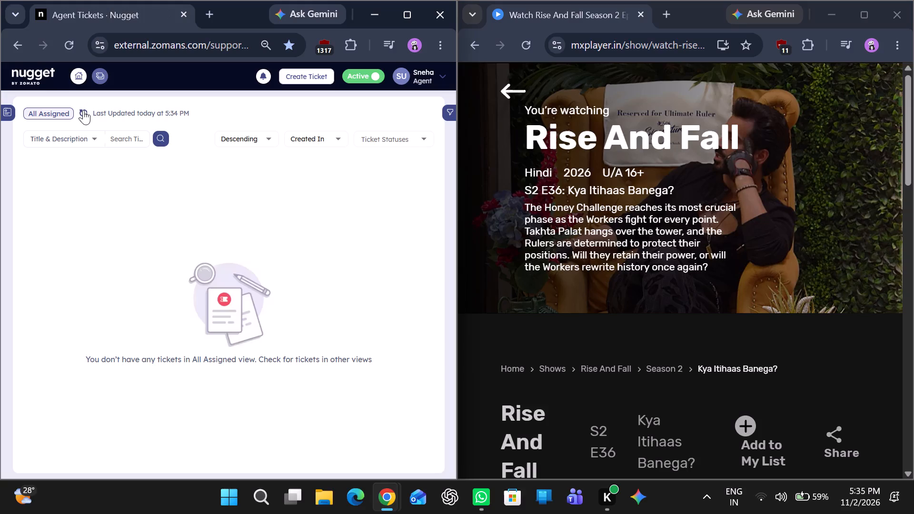
pyautogui.click(83, 110)
pyautogui.click(93, 184)
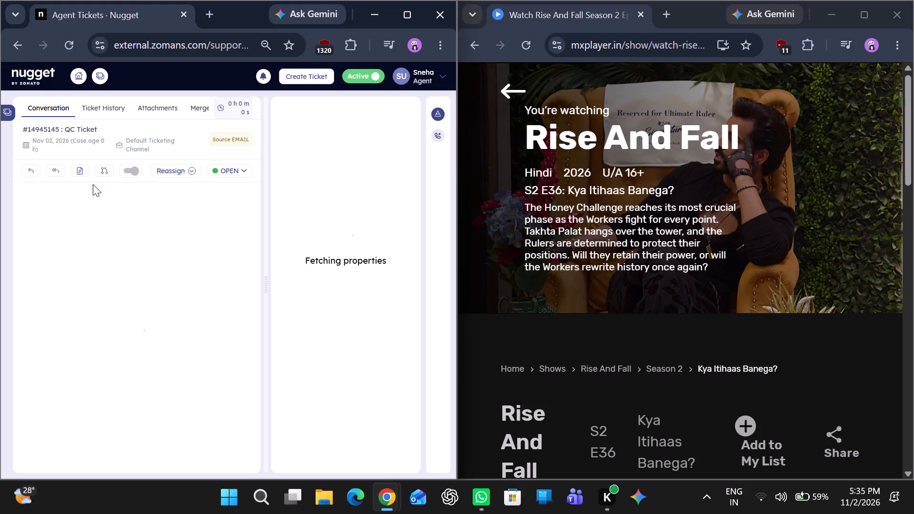
pyautogui.click(89, 288)
pyautogui.doubleClick(91, 297)
pyautogui.click(95, 298)
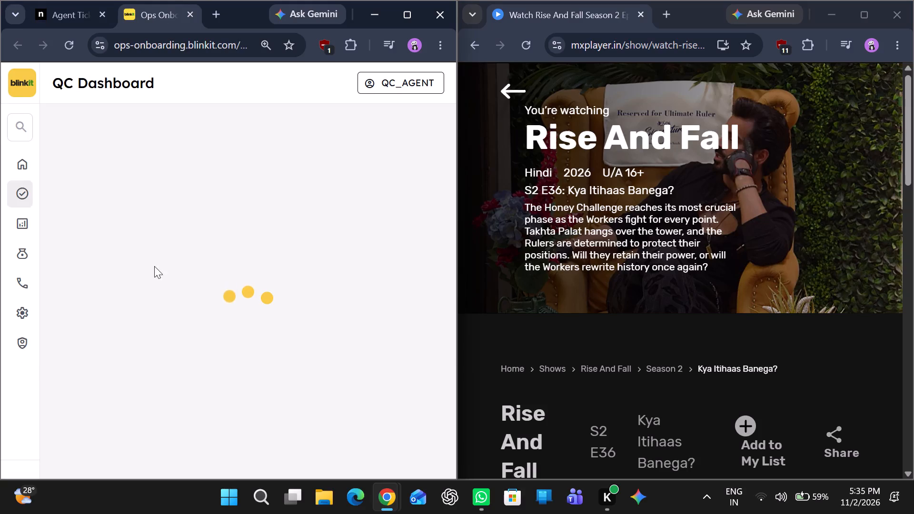
pyautogui.scroll(-5, 308, 266)
pyautogui.click(339, 443)
pyautogui.scroll(-3, 348, 353)
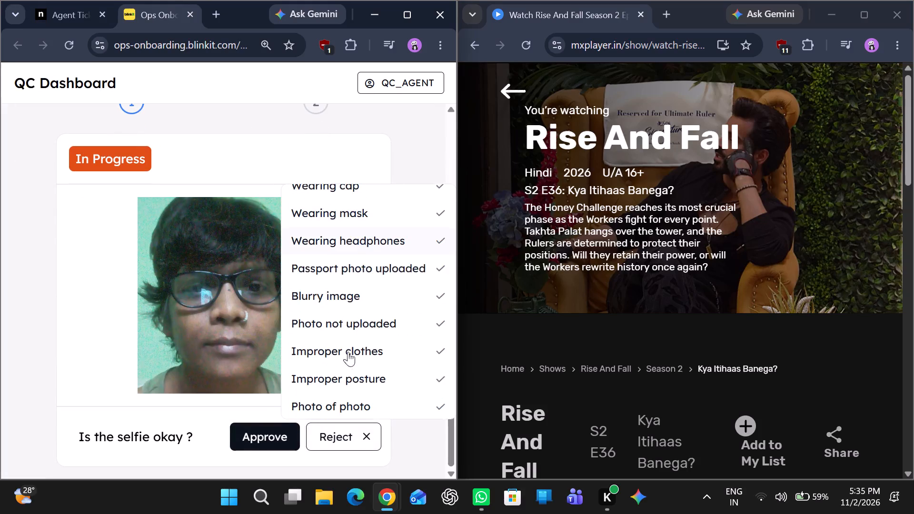
pyautogui.click(351, 349)
# Set ticket #14945145 to CLOSED and return to the My Tickets page, closing its QC form tab.
pyautogui.click(70, 14)
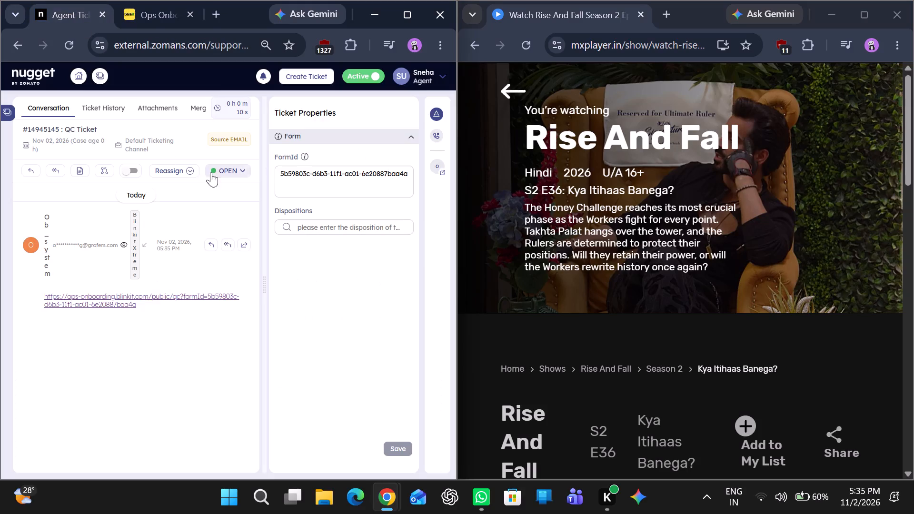
pyautogui.click(211, 172)
pyautogui.click(206, 196)
pyautogui.click(323, 297)
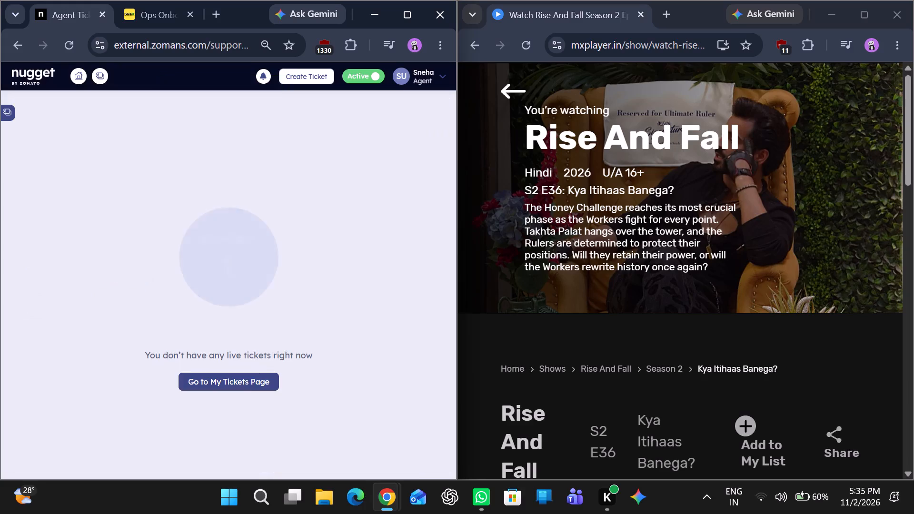
pyautogui.click(246, 378)
pyautogui.click(186, 10)
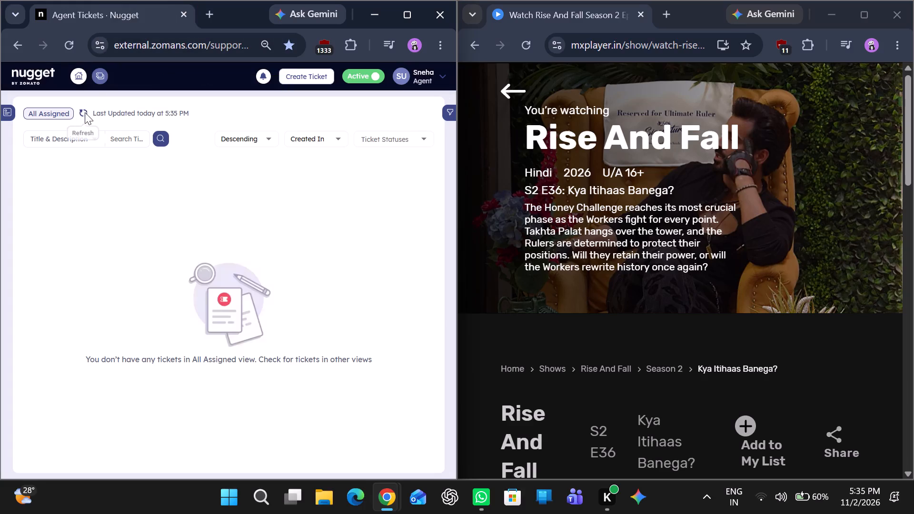
# Refresh the All Assigned list until a new ticket arrives, opening ticket #14923562 and its linked QC form.
pyautogui.click(85, 112)
pyautogui.click(84, 109)
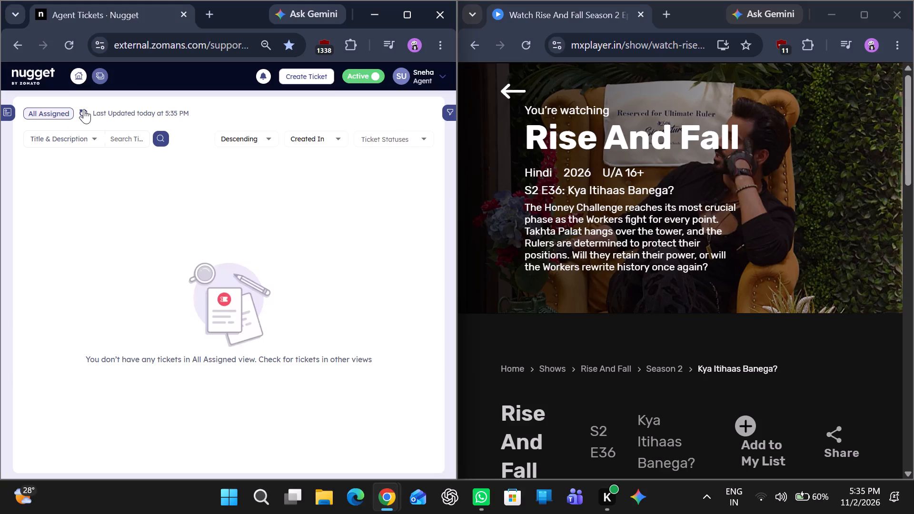
pyautogui.click(87, 118)
pyautogui.click(83, 109)
pyautogui.click(109, 183)
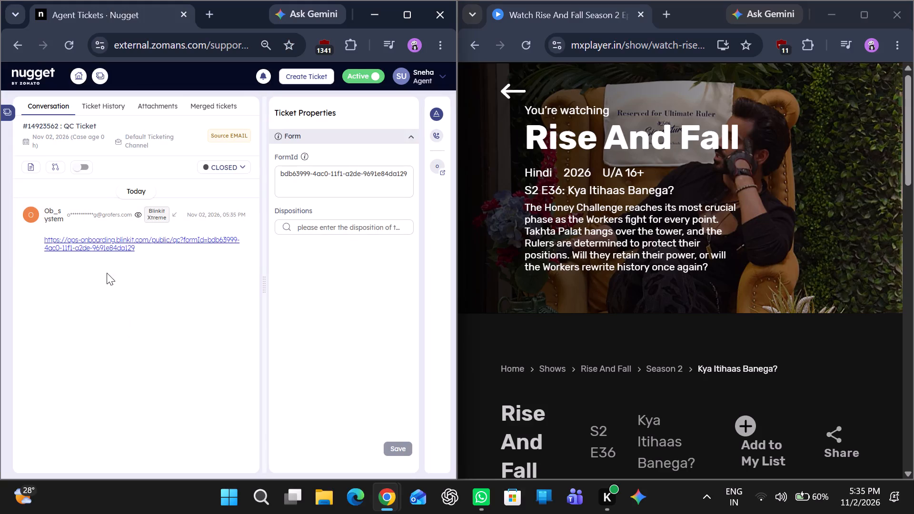
pyautogui.doubleClick(106, 245)
# Review the QC form of ticket #14923562, close it, and check the ticket's status options before returning to the ticket list.
pyautogui.scroll(-6, 237, 190)
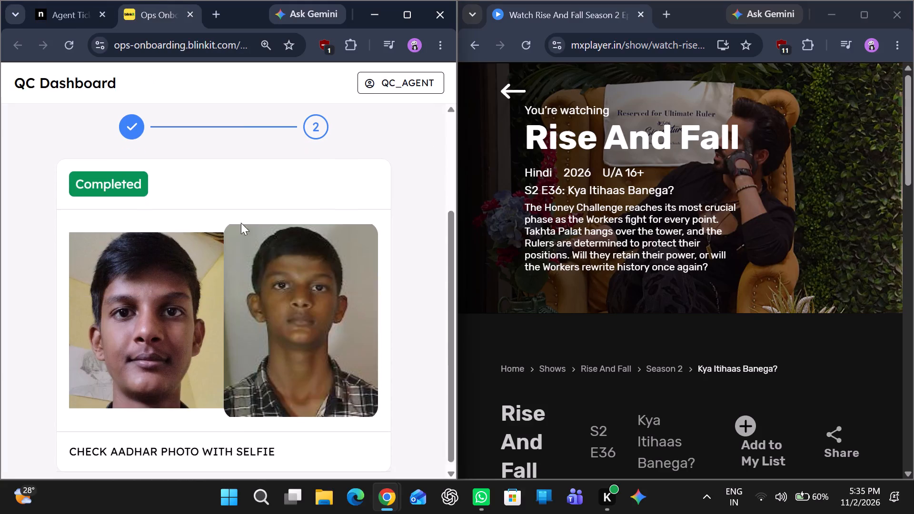
pyautogui.click(192, 14)
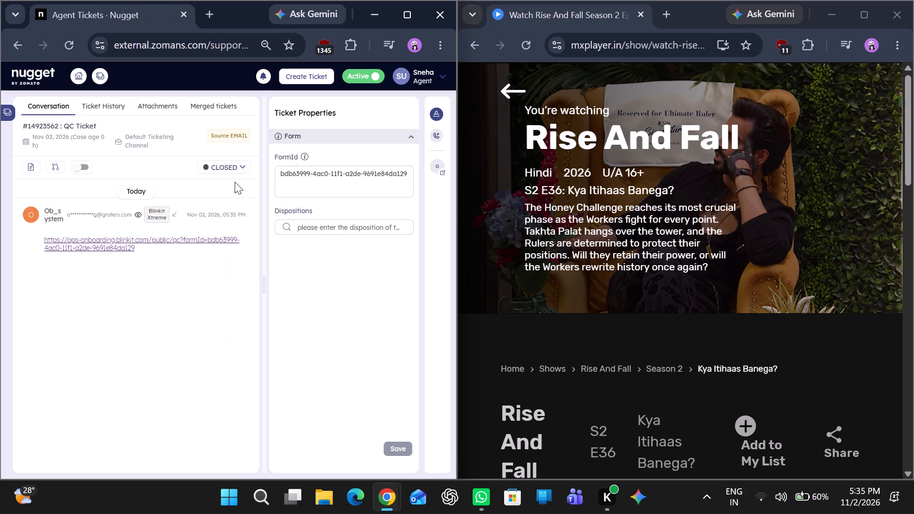
pyautogui.click(235, 166)
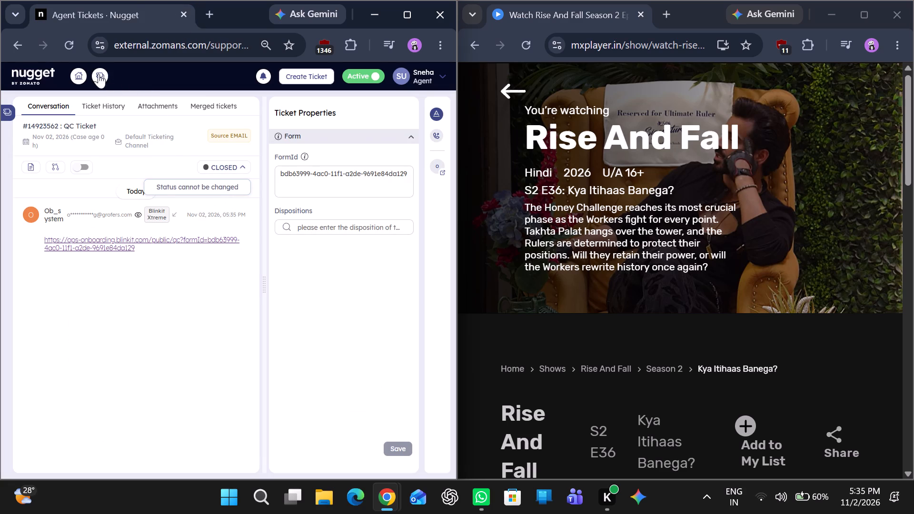
pyautogui.click(99, 74)
pyautogui.click(63, 110)
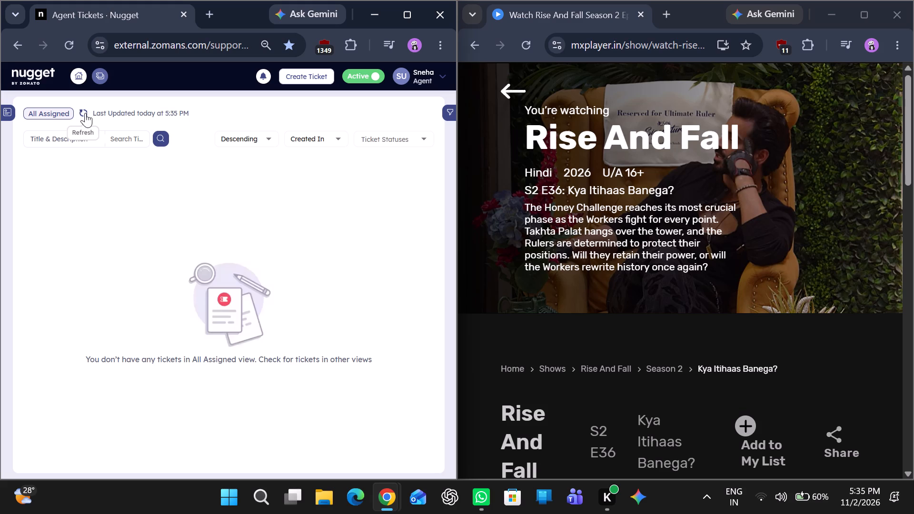
pyautogui.click(83, 109)
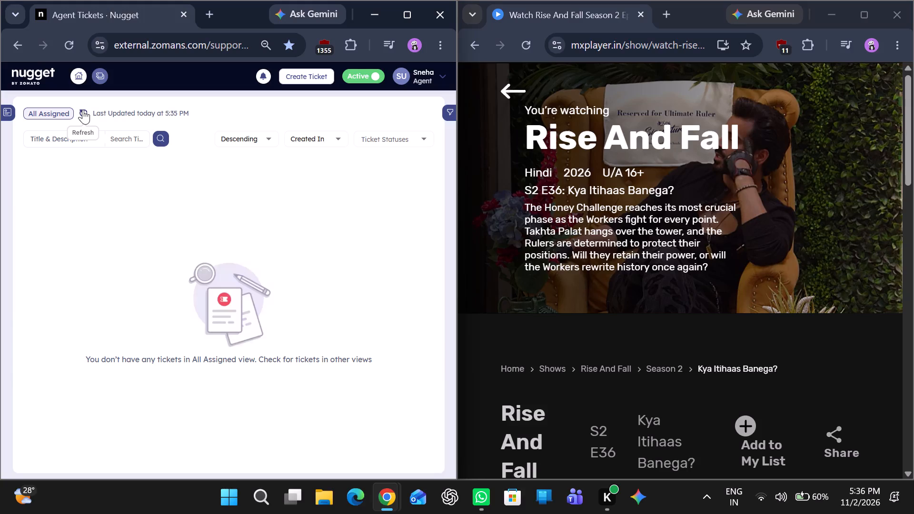
pyautogui.click(83, 109)
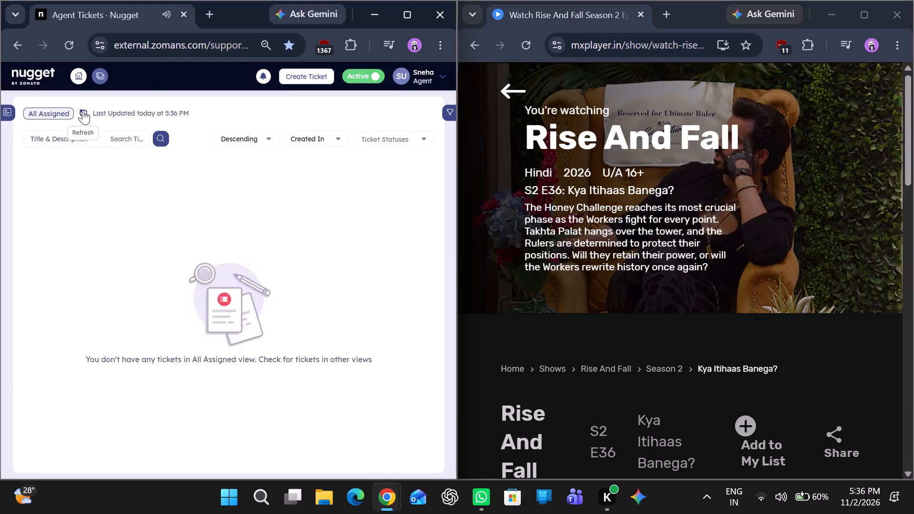
# Refresh the All Assigned list to check for new tickets.
pyautogui.click(83, 110)
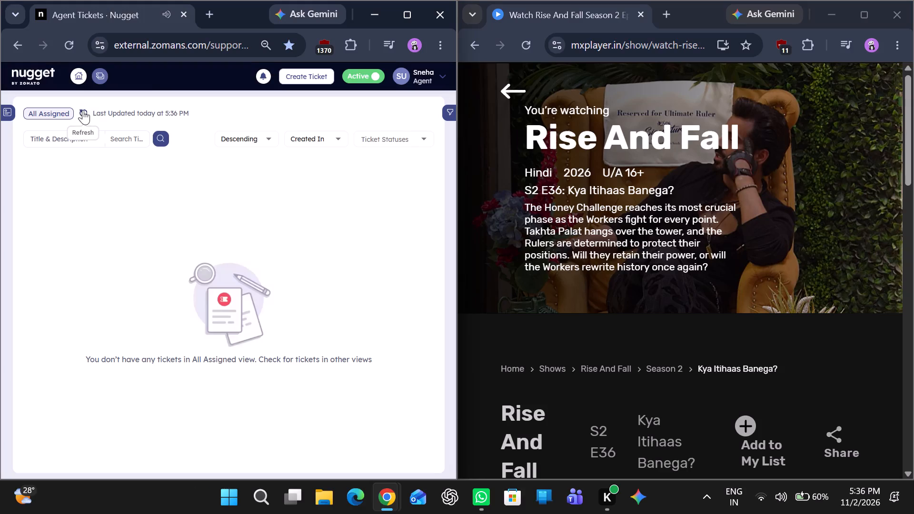